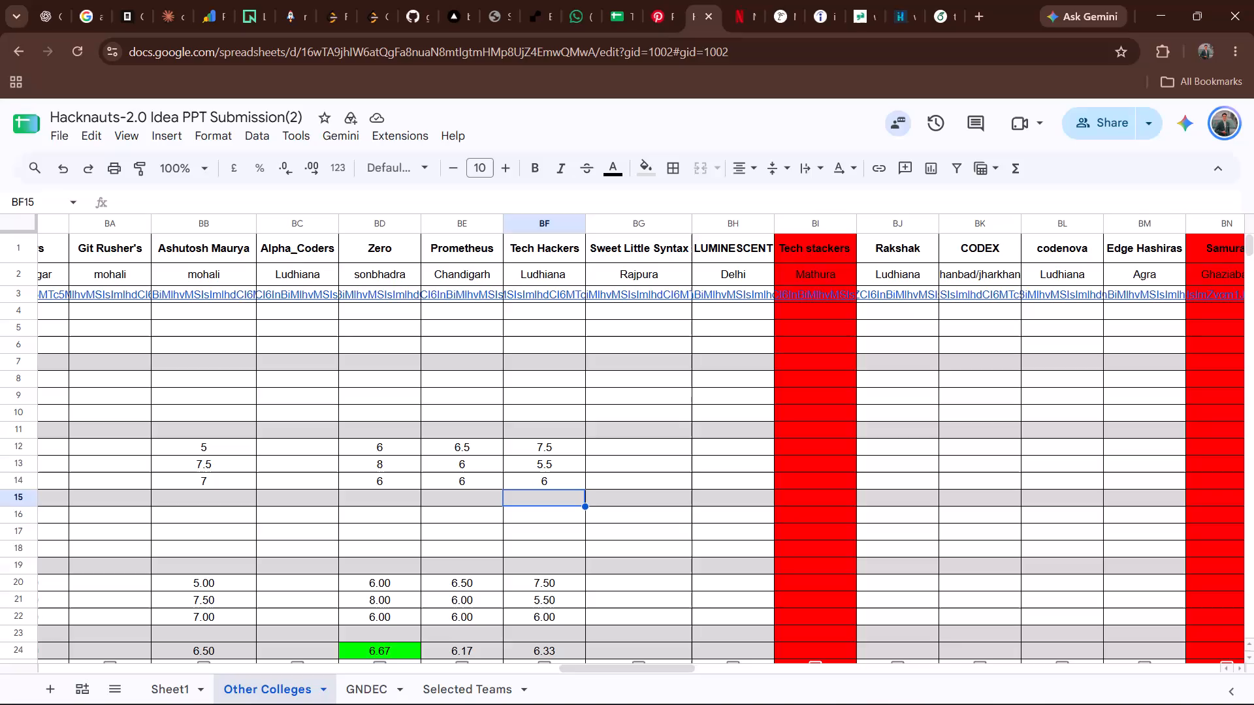
Copy the team name Sweet Little Syntax from cell BG1 and search for it in the Excel evaluation workbook.
{"action": "left_click", "coordinate": [596, 434]}
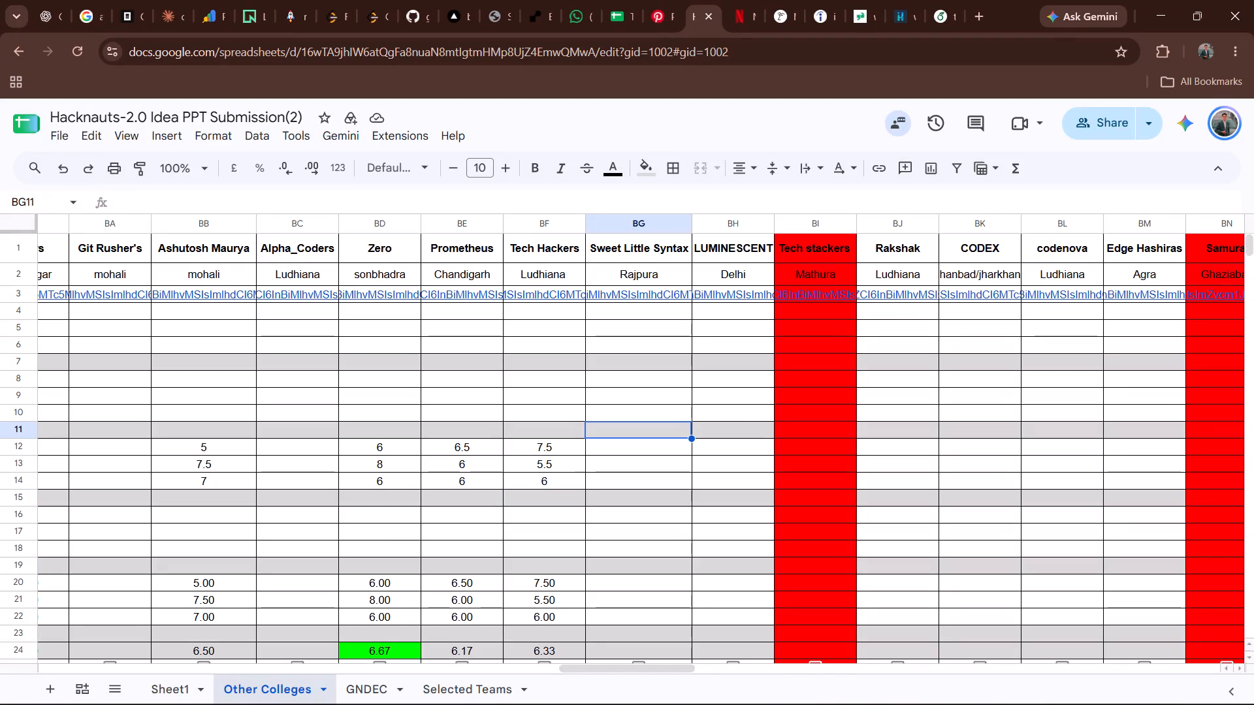
{"action": "double_click", "coordinate": [639, 245]}
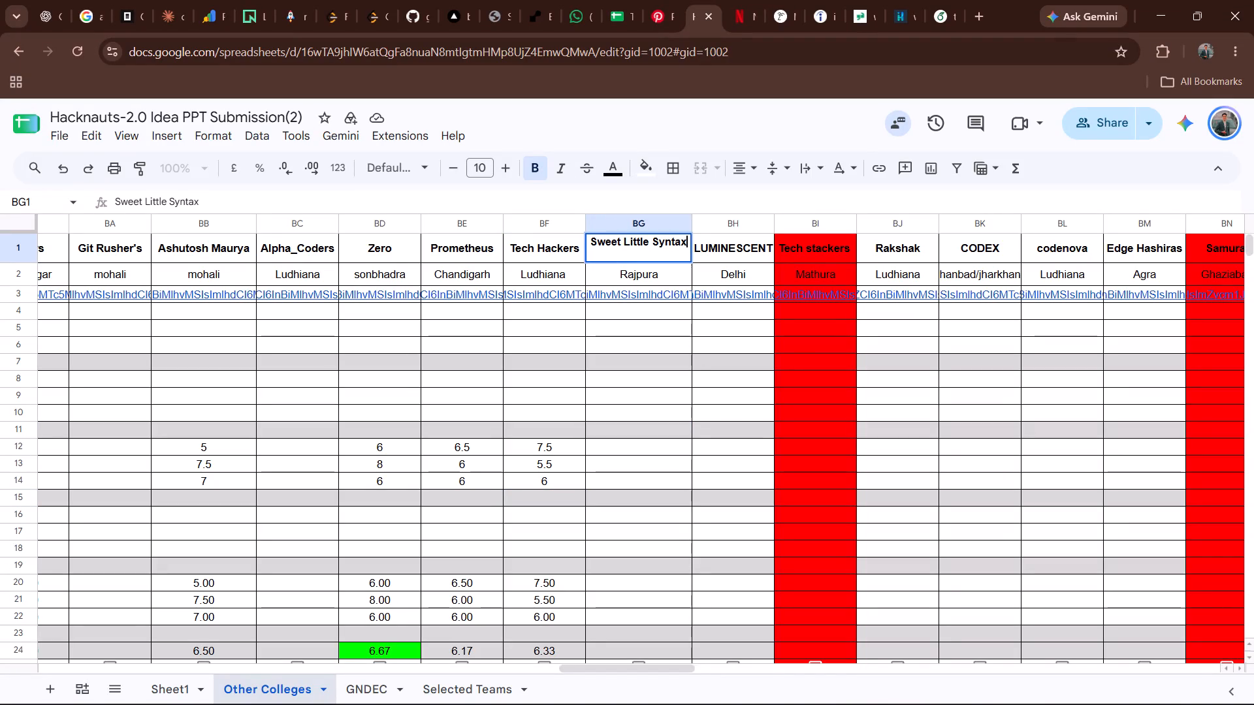
{"action": "key", "text": "ctrl+a"}
{"action": "key", "text": "ctrl+c"}
{"action": "key", "text": "alt+Tab"}
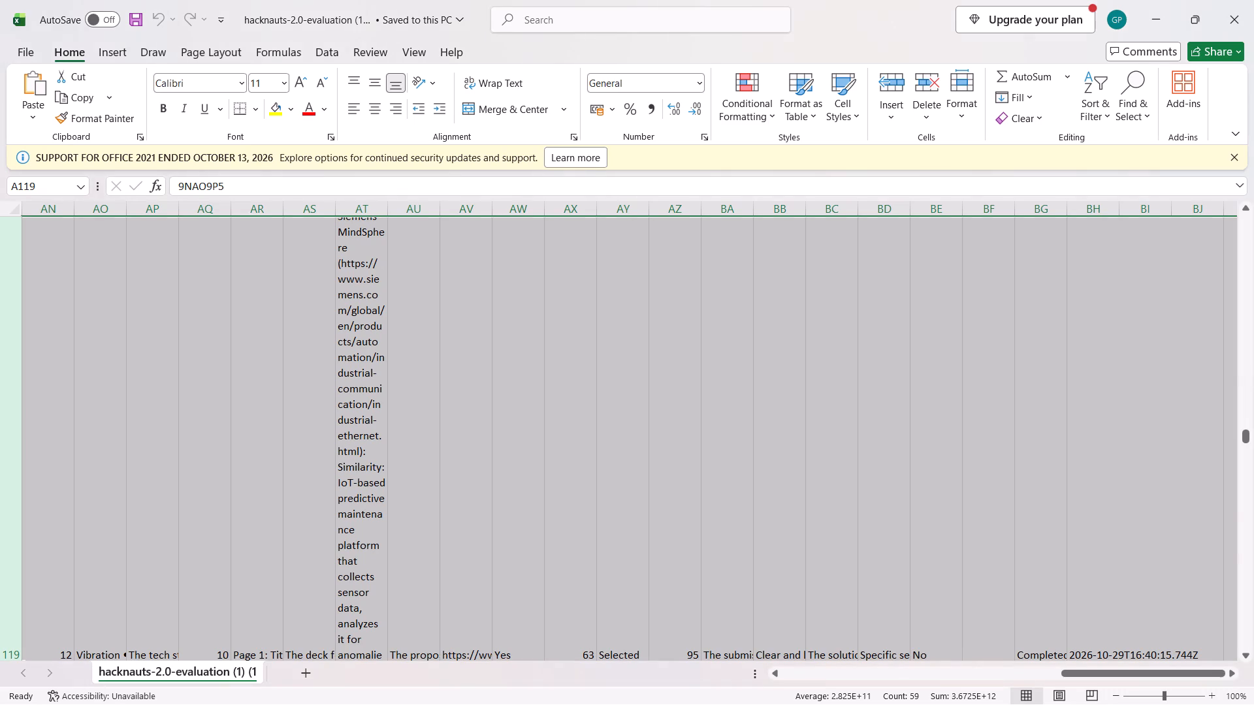
{"action": "key", "text": "ctrl+f"}
{"action": "key", "text": "ctrl+v"}
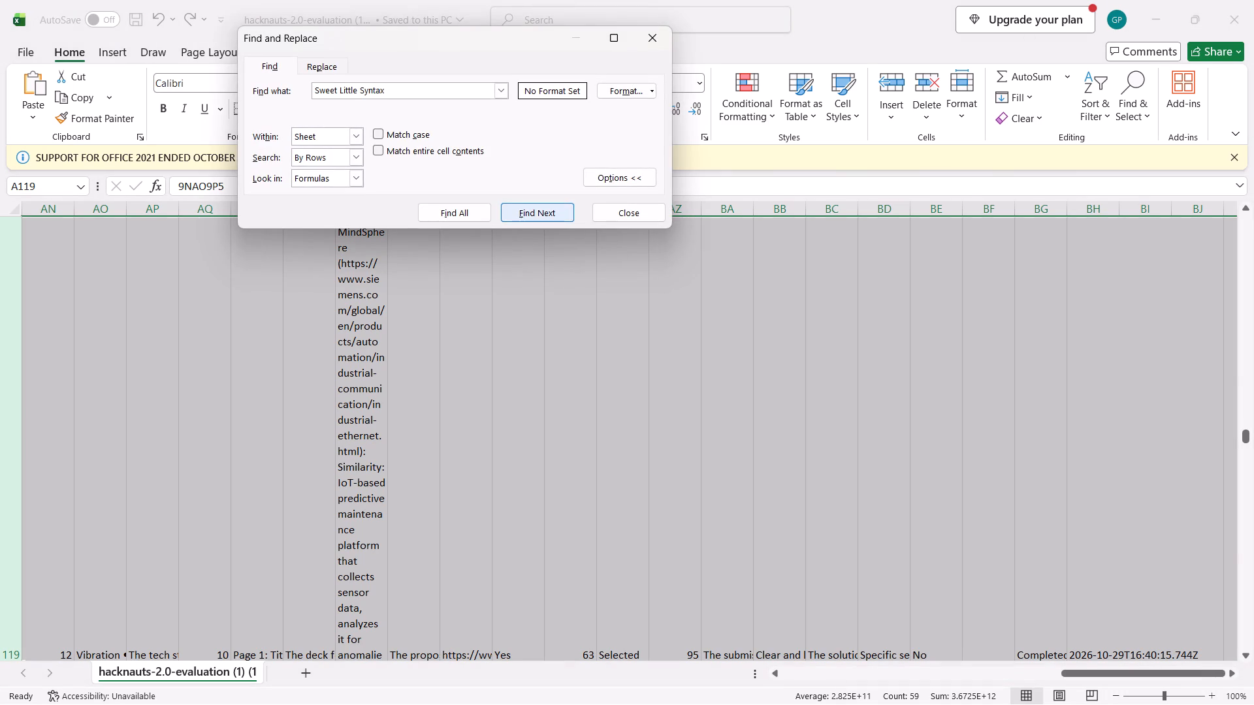
{"action": "left_click", "coordinate": [538, 212]}
{"action": "left_click", "coordinate": [562, 172]}
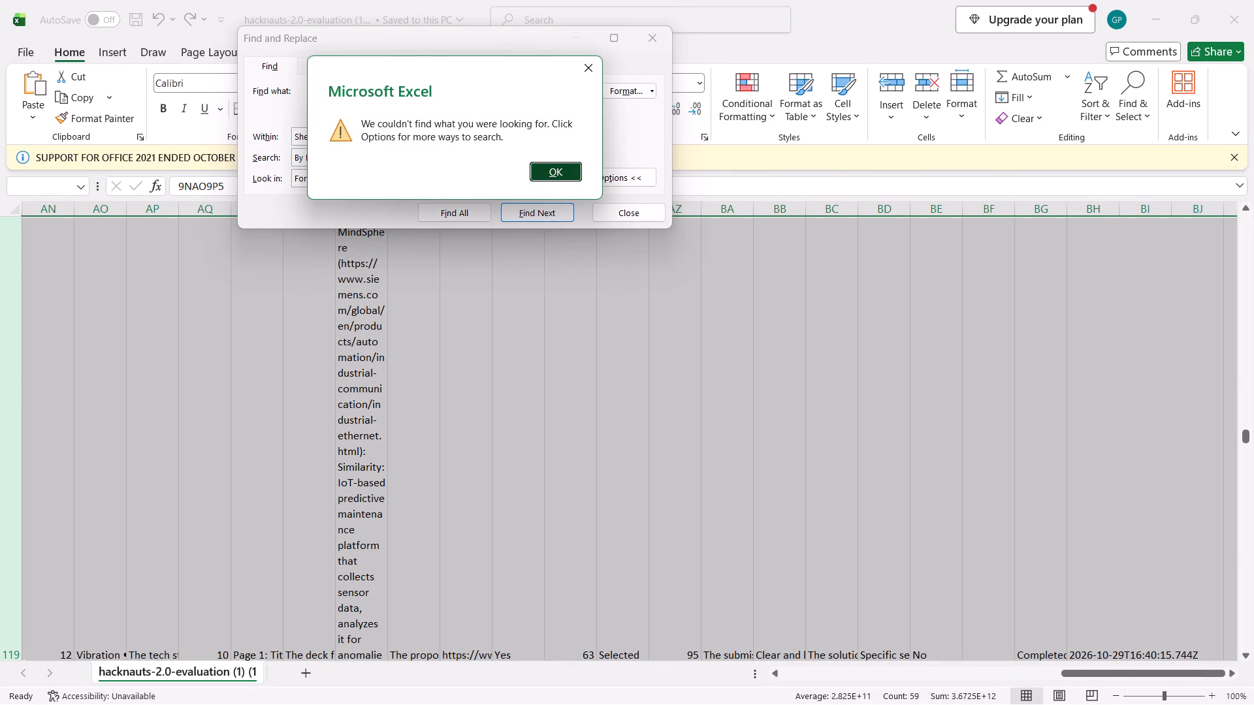
Shorten the search text to "Sweet Littl" and find the team's entry in the evaluation sheet.
{"action": "key", "text": "BackSpace"}
{"action": "key", "text": "BackSpace"}
{"action": "key", "text": "BackSpace"}
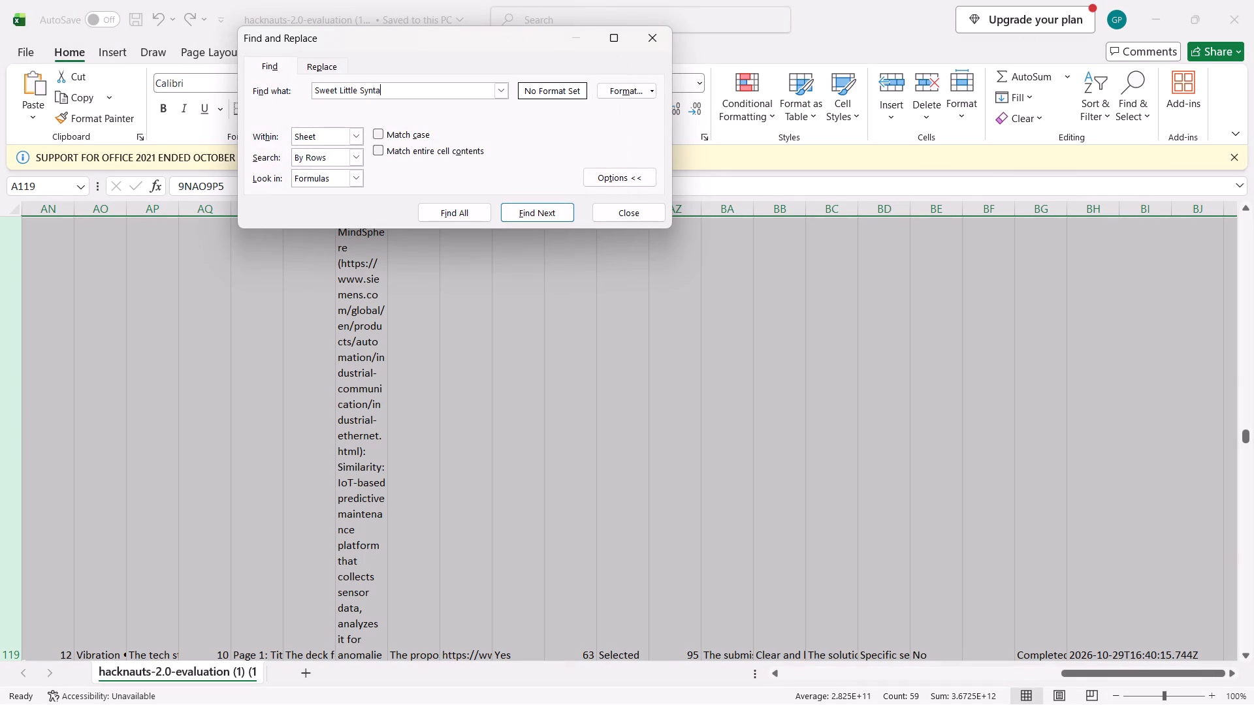
{"action": "key", "text": "BackSpace"}
{"action": "key", "text": "BackSpace"}
{"action": "key", "text": "BackSpace"}
{"action": "key", "text": "BackSpace"}
{"action": "key", "text": "BackSpace"}
{"action": "left_click", "coordinate": [317, 414]}
{"action": "scroll", "coordinate": [317, 414], "scroll_direction": "right", "scroll_amount": 15}
{"action": "scroll", "coordinate": [317, 414], "scroll_direction": "right", "scroll_amount": 11}
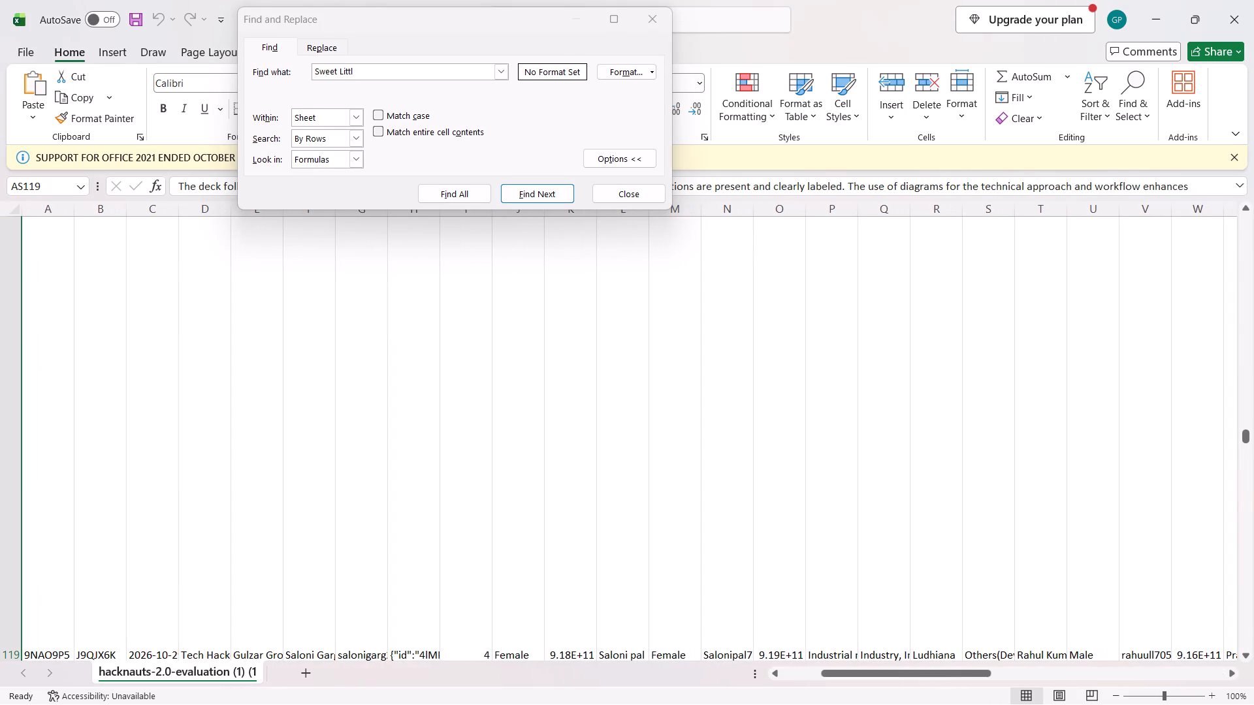
{"action": "left_click", "coordinate": [234, 458]}
{"action": "left_click", "coordinate": [218, 456]}
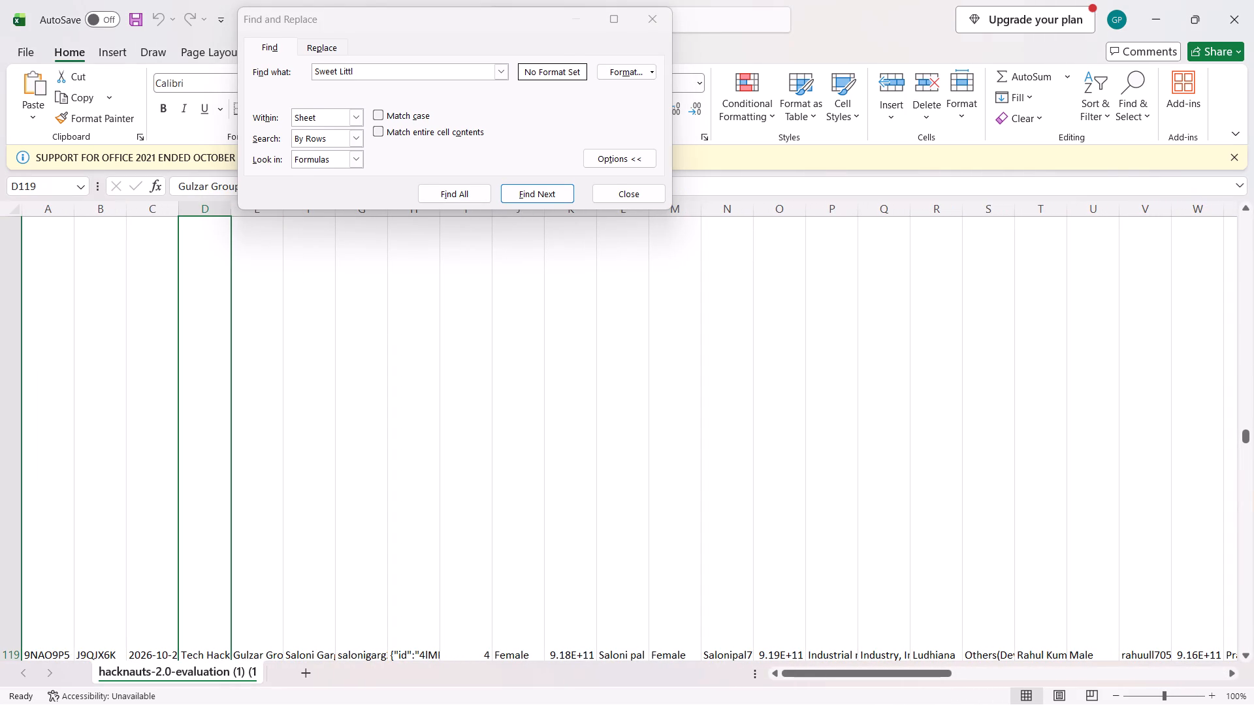
{"action": "left_click", "coordinate": [548, 198]}
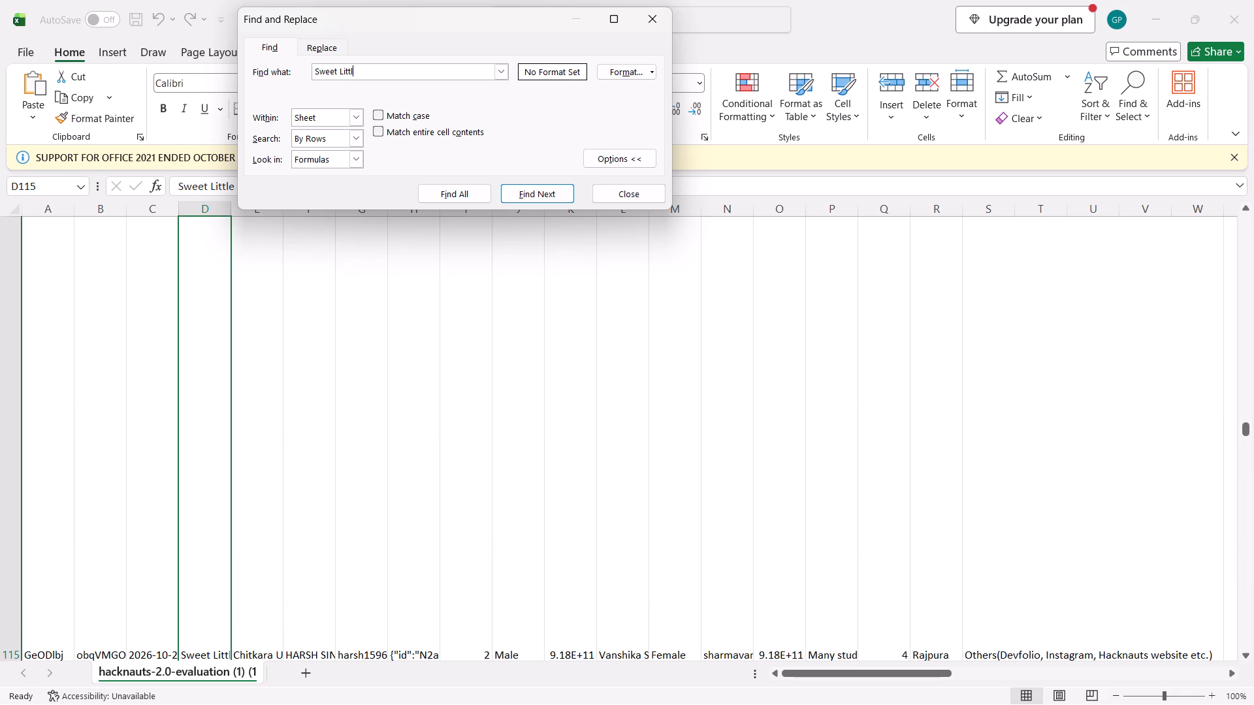
Widen column D to fit the full team name and close the search.
{"action": "left_click_drag", "start_coordinate": [230, 210], "coordinate": [285, 211]}
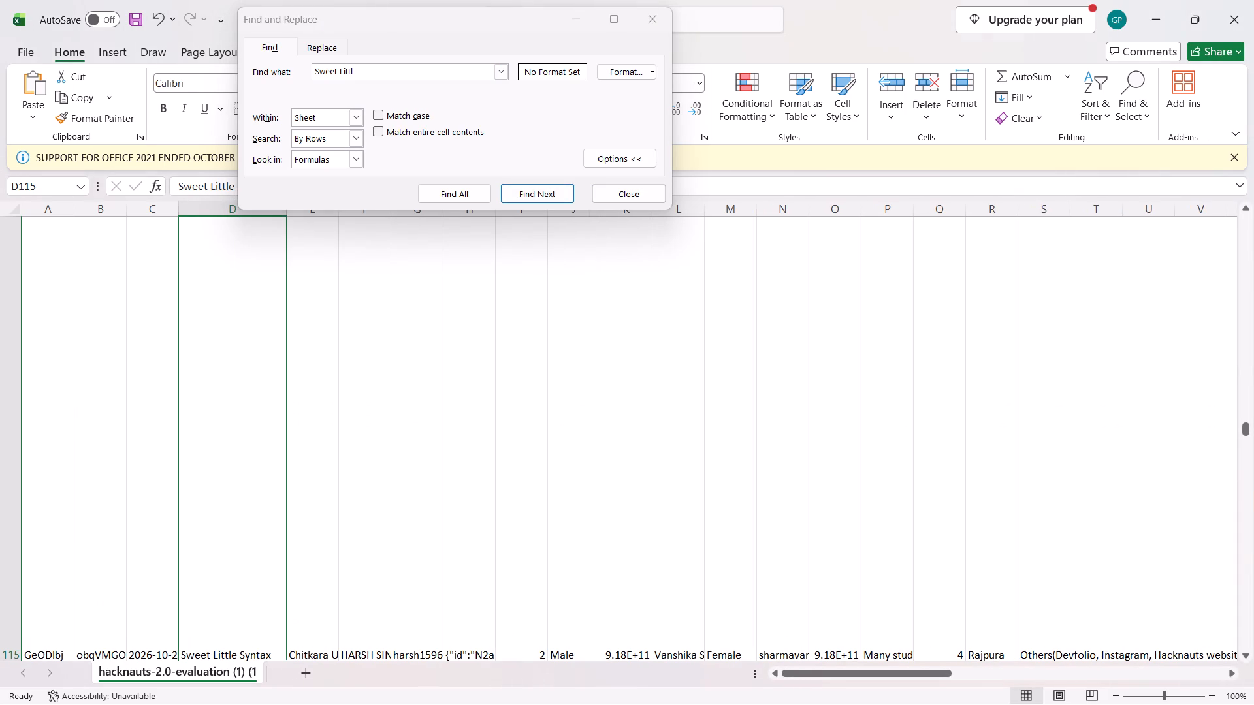
{"action": "left_click", "coordinate": [634, 194]}
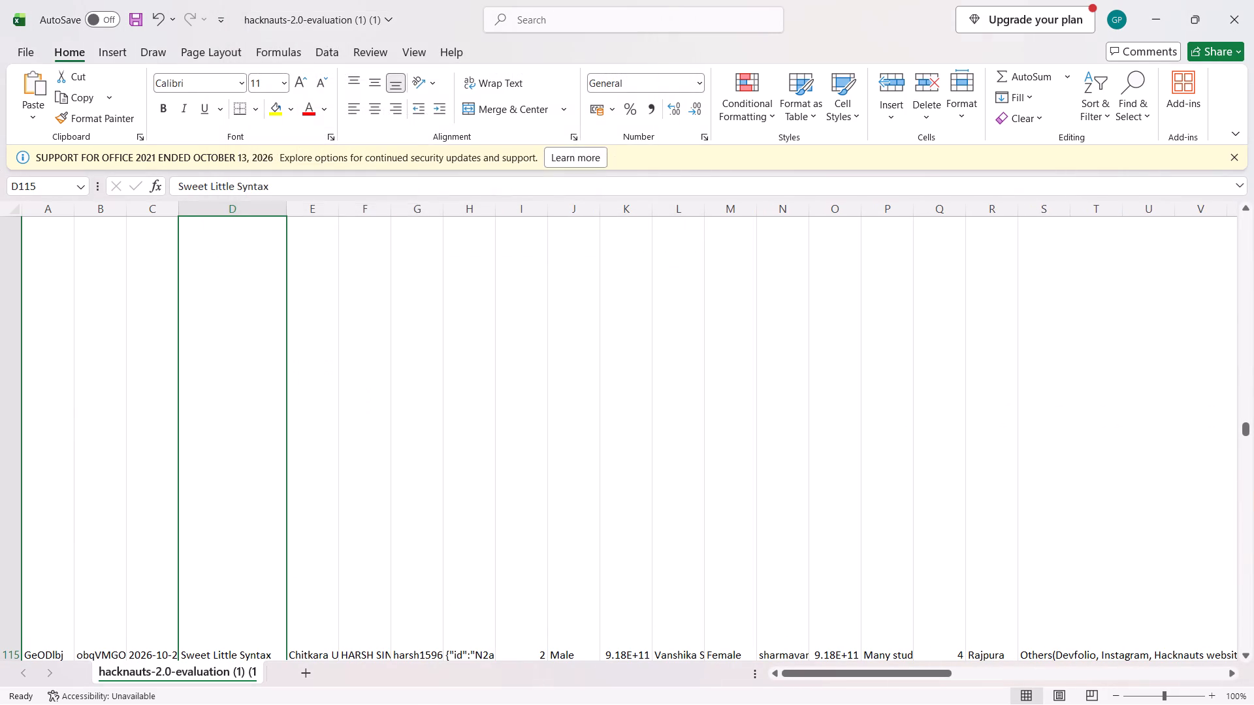
Select the Sweet Little Syntax row and examine its evaluation scores, remarks and selection verdict.
{"action": "left_click", "coordinate": [1, 593]}
{"action": "scroll", "coordinate": [574, 510], "scroll_direction": "left", "scroll_amount": 9}
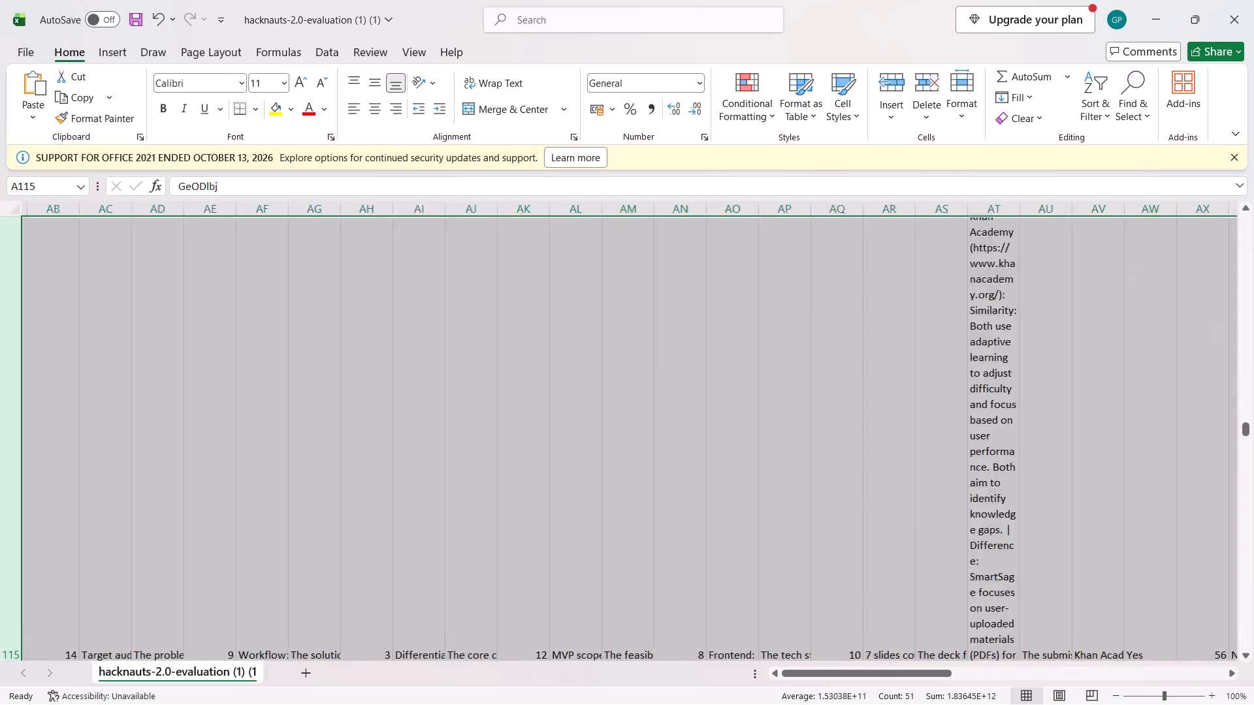
{"action": "scroll", "coordinate": [574, 510], "scroll_direction": "left", "scroll_amount": 7}
{"action": "scroll", "coordinate": [574, 510], "scroll_direction": "right", "scroll_amount": 8}
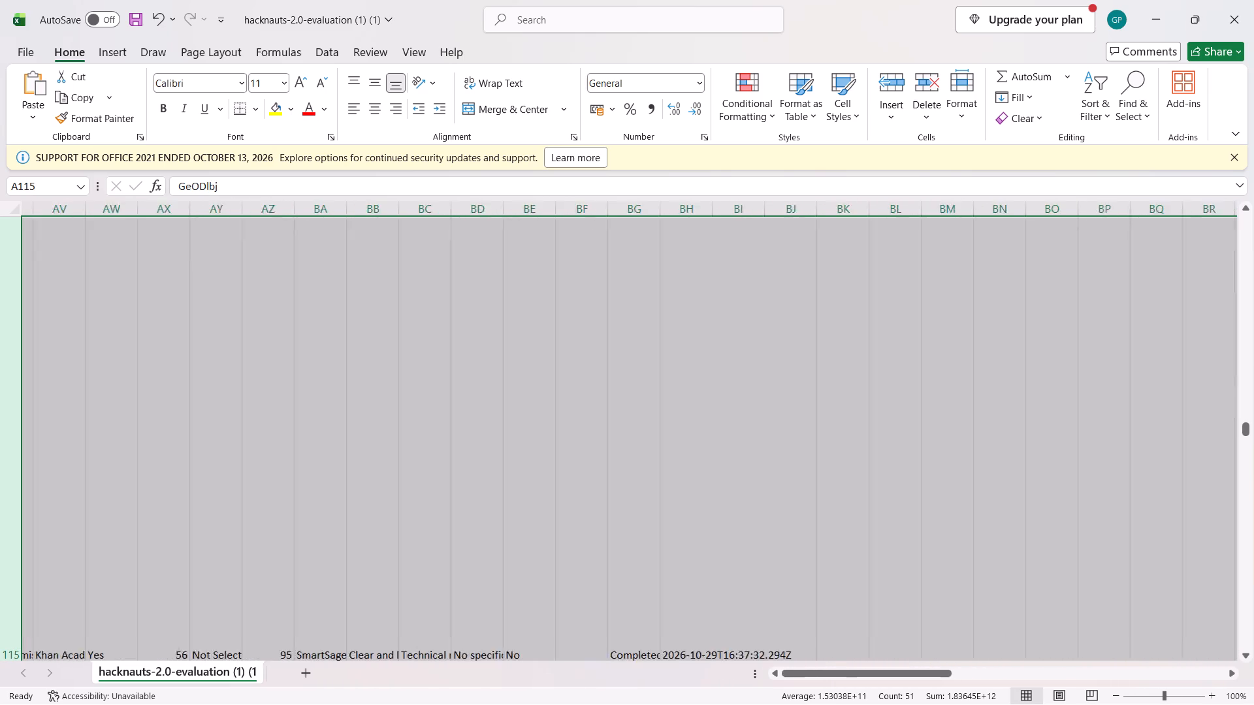
{"action": "scroll", "coordinate": [574, 510], "scroll_direction": "right", "scroll_amount": 3}
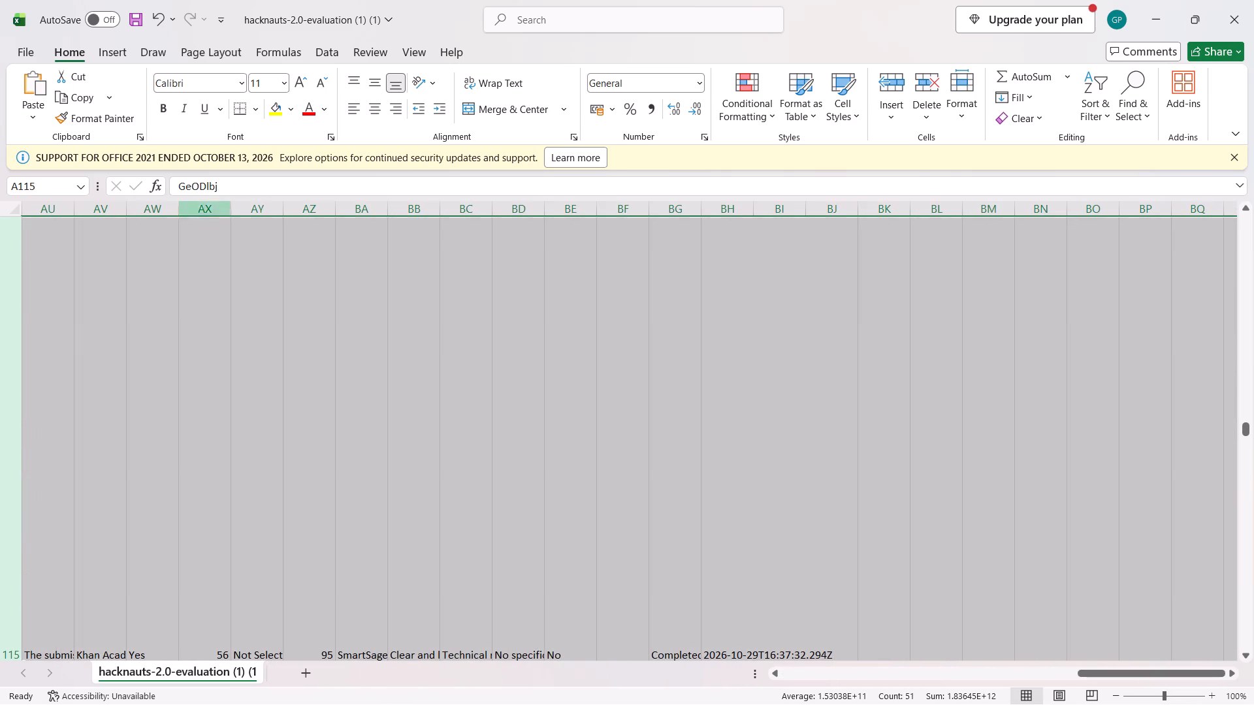
{"action": "key", "text": "alt+Tab"}
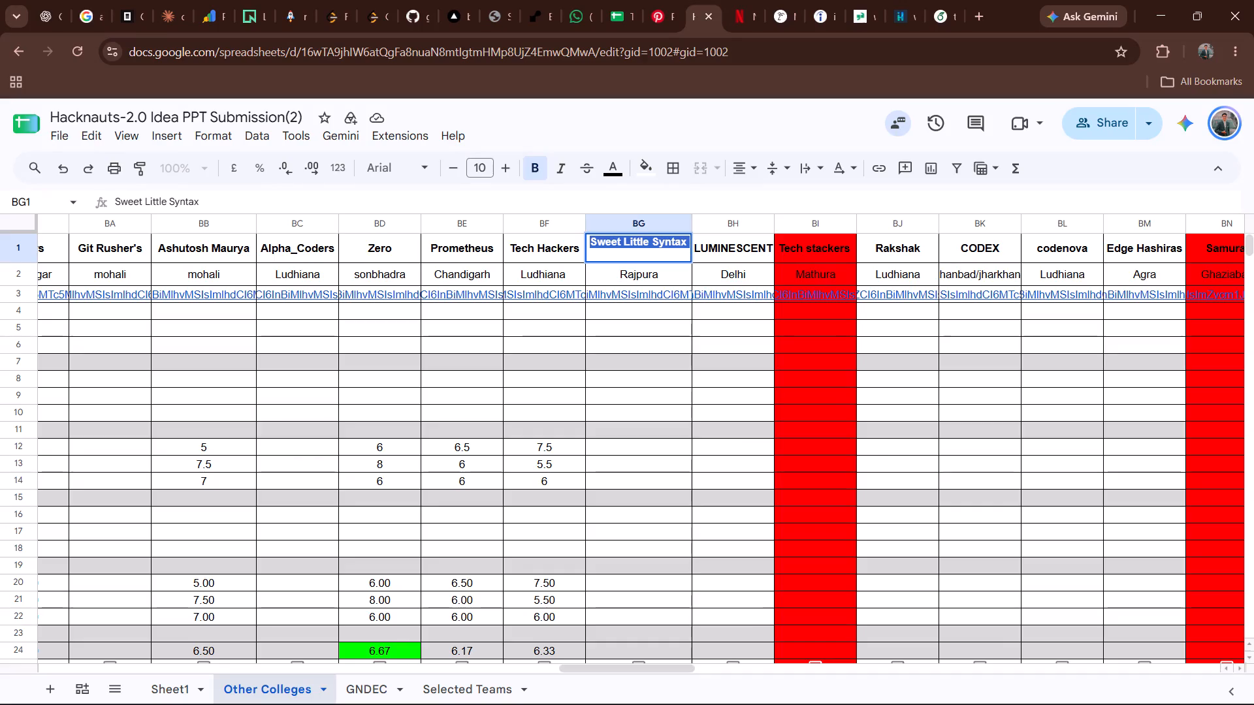
{"action": "left_click", "coordinate": [649, 292]}
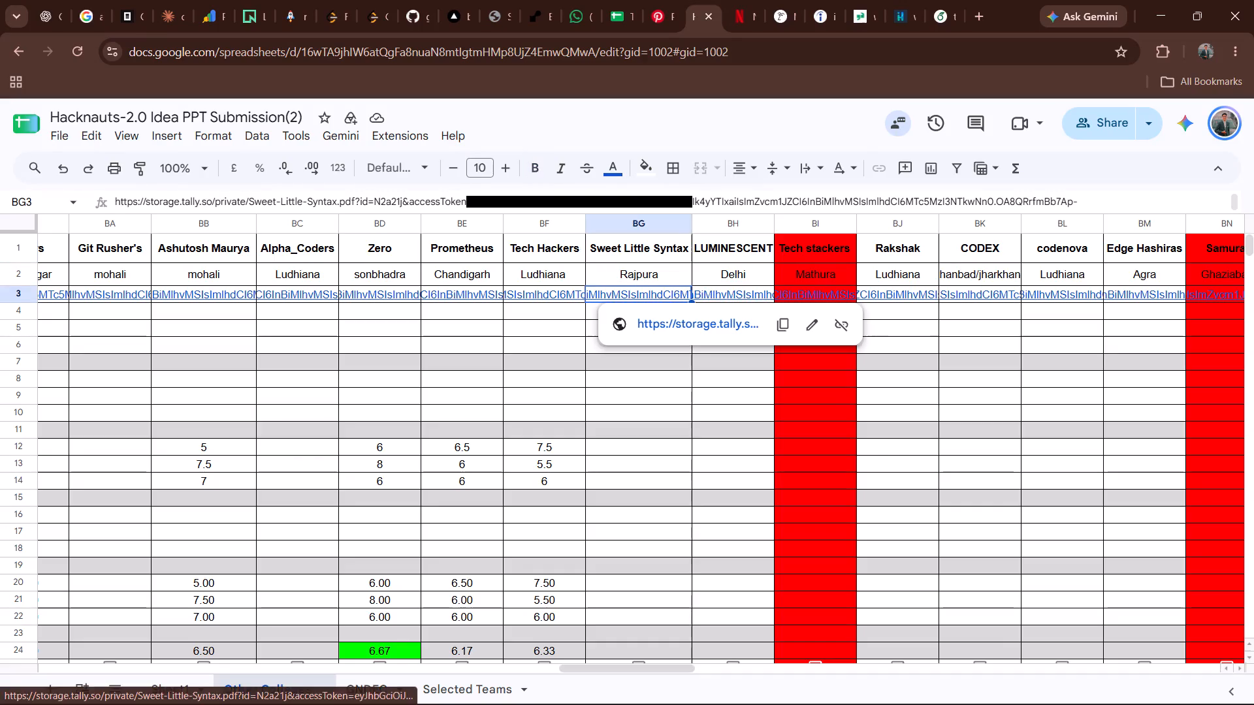
{"action": "left_click", "coordinate": [678, 328]}
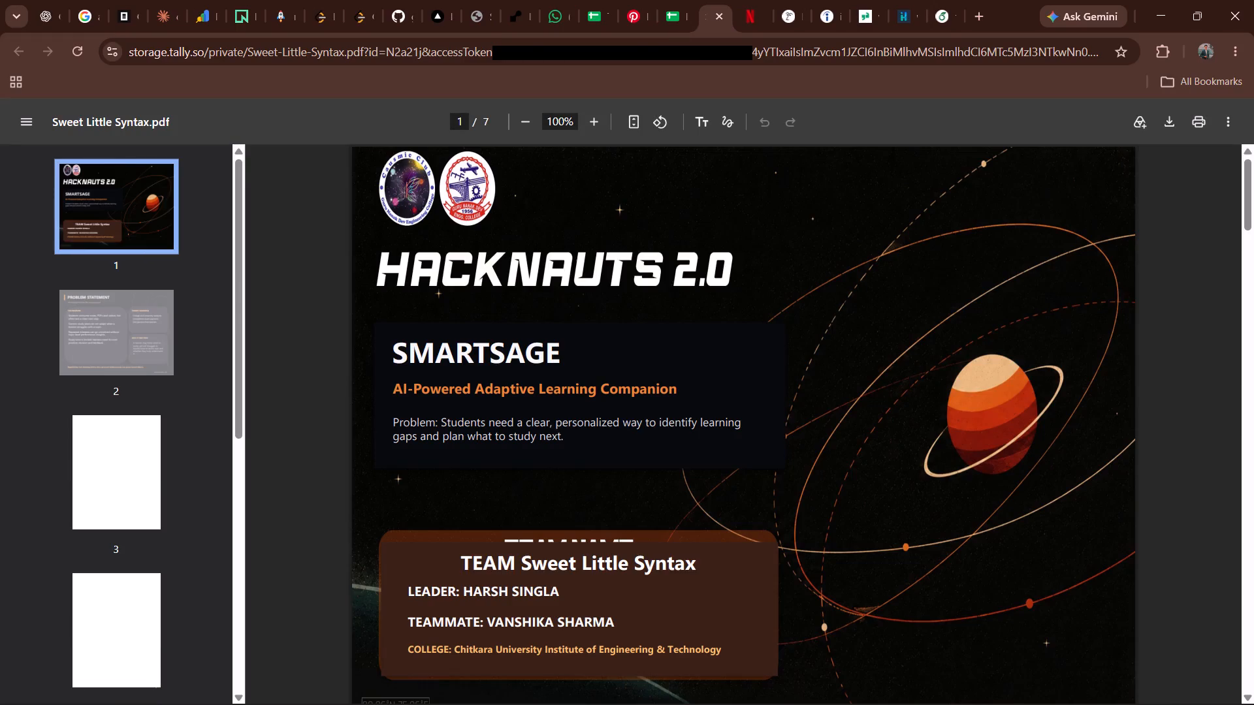
{"action": "scroll", "coordinate": [678, 328], "scroll_direction": "down", "scroll_amount": 4}
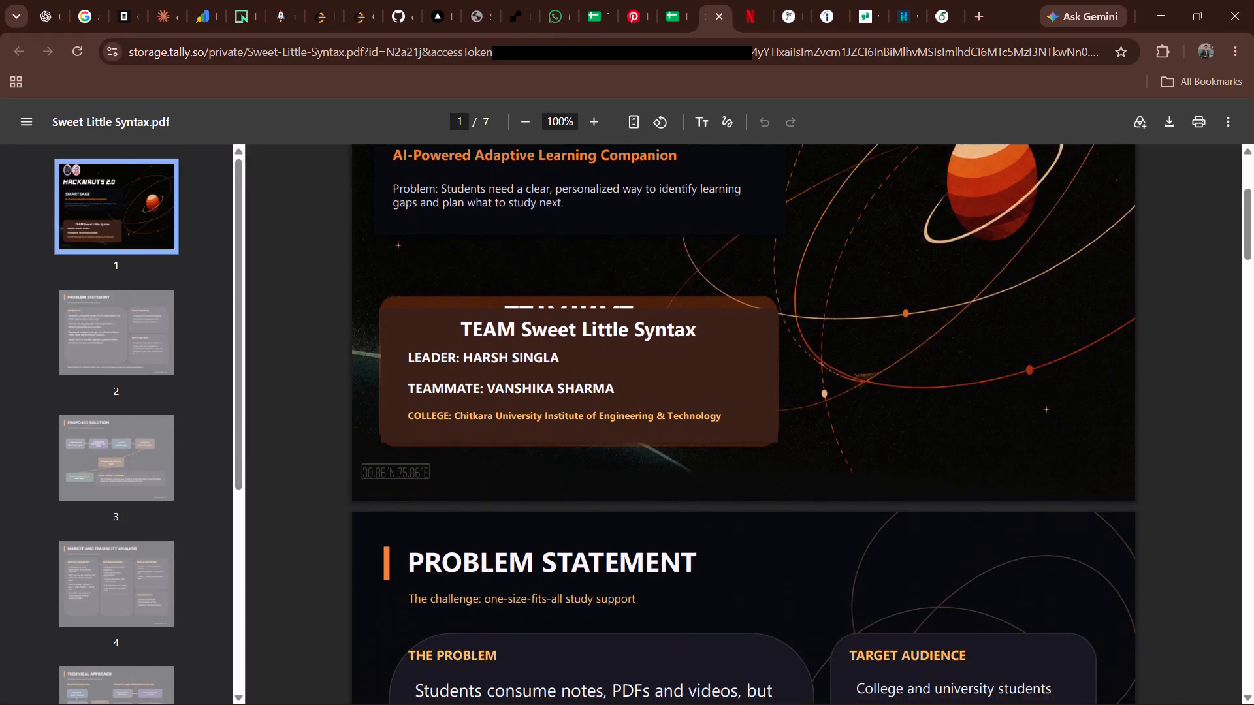
{"action": "scroll", "coordinate": [678, 328], "scroll_direction": "down", "scroll_amount": 7}
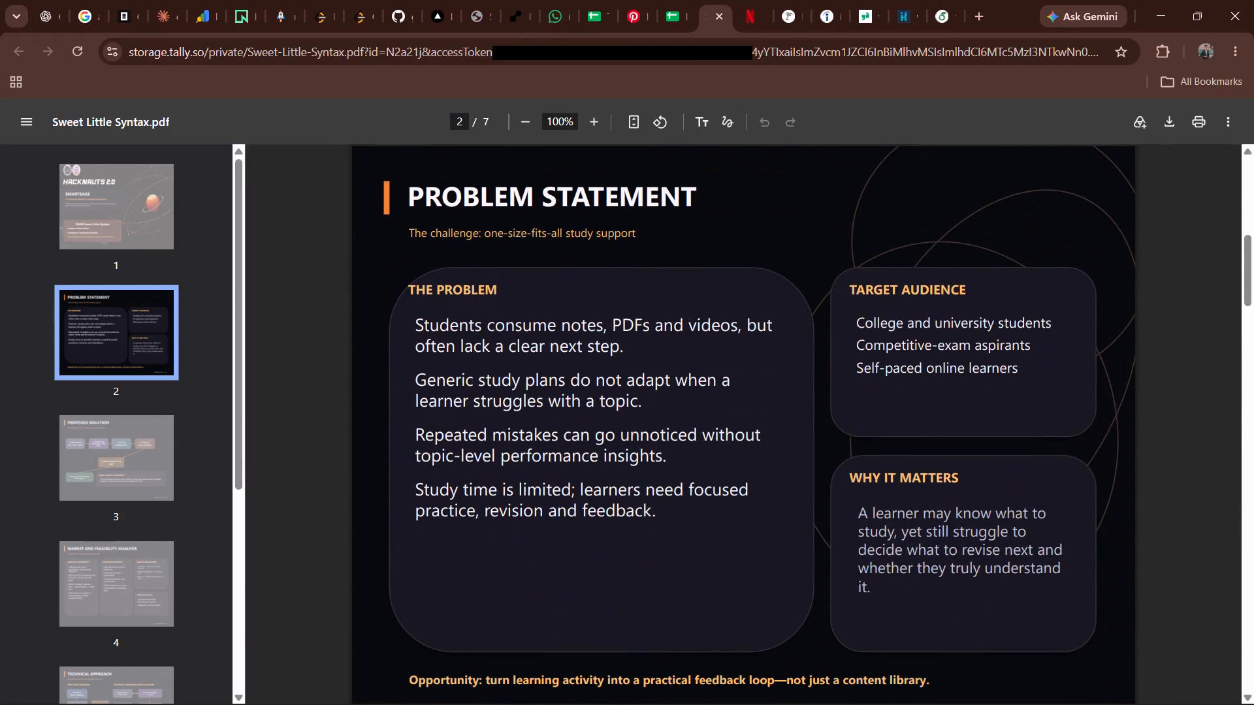
{"action": "left_click", "coordinate": [652, 328]}
{"action": "left_click_drag", "start_coordinate": [652, 328], "coordinate": [605, 349]}
{"action": "left_click", "coordinate": [605, 349]}
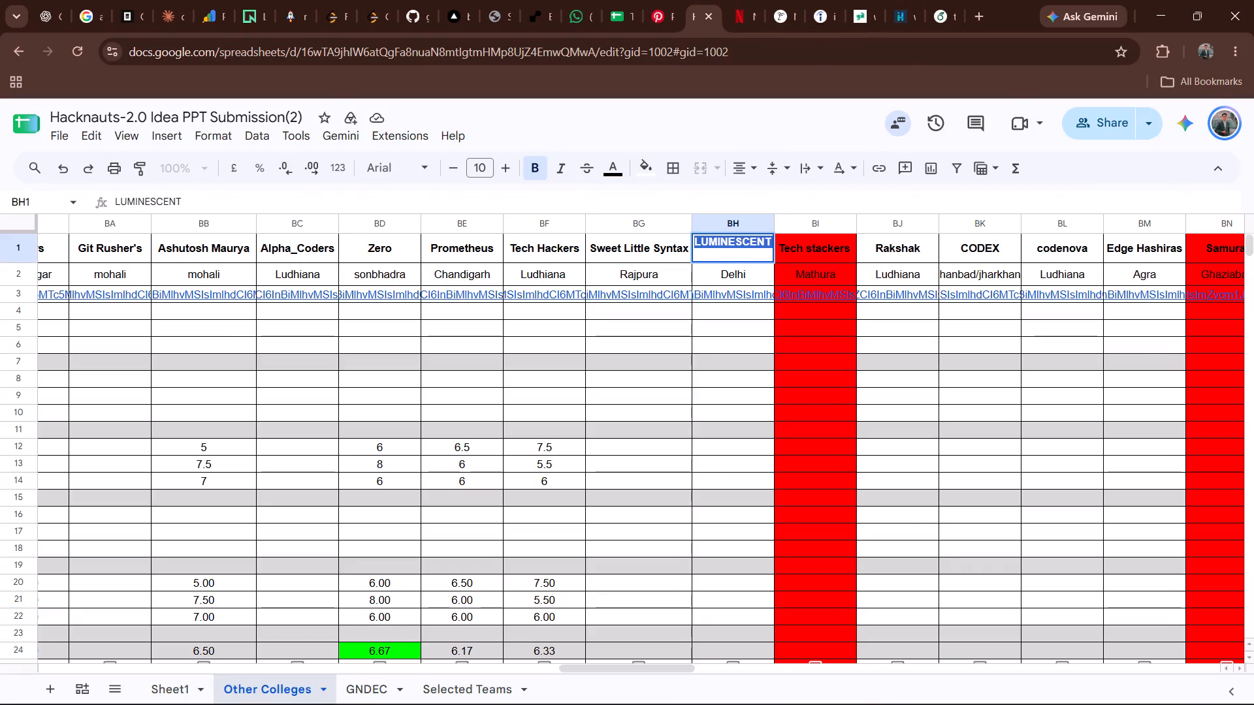
{"action": "scroll", "coordinate": [222, 543], "scroll_direction": "right", "scroll_amount": 10}
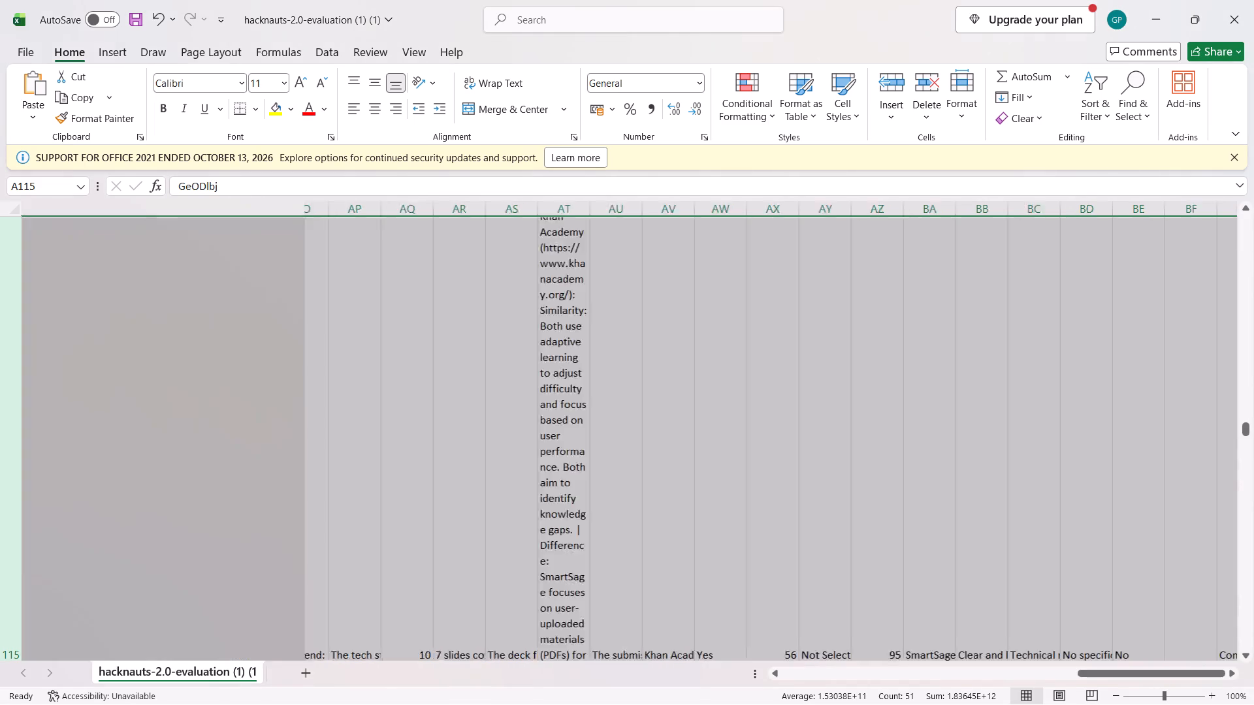
{"action": "scroll", "coordinate": [222, 543], "scroll_direction": "right", "scroll_amount": 10}
{"action": "left_click", "coordinate": [249, 567]}
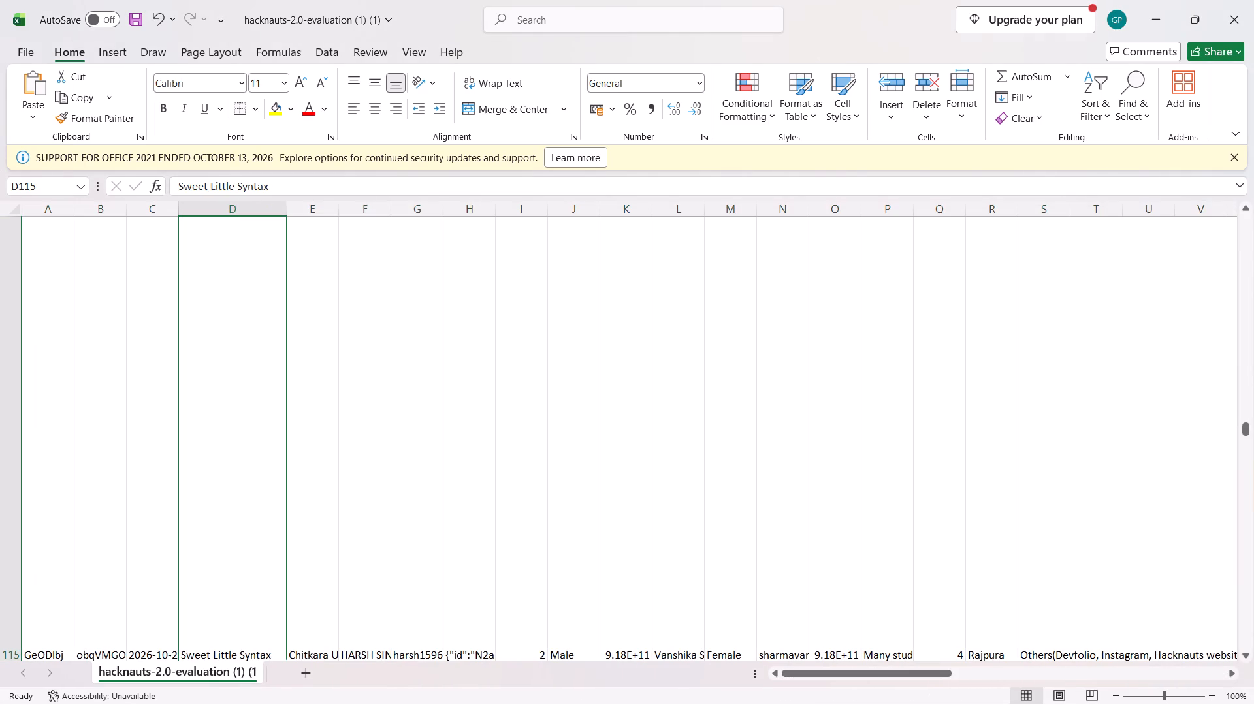
{"action": "key", "text": "ctrl+f"}
{"action": "key", "text": "ctrl+v"}
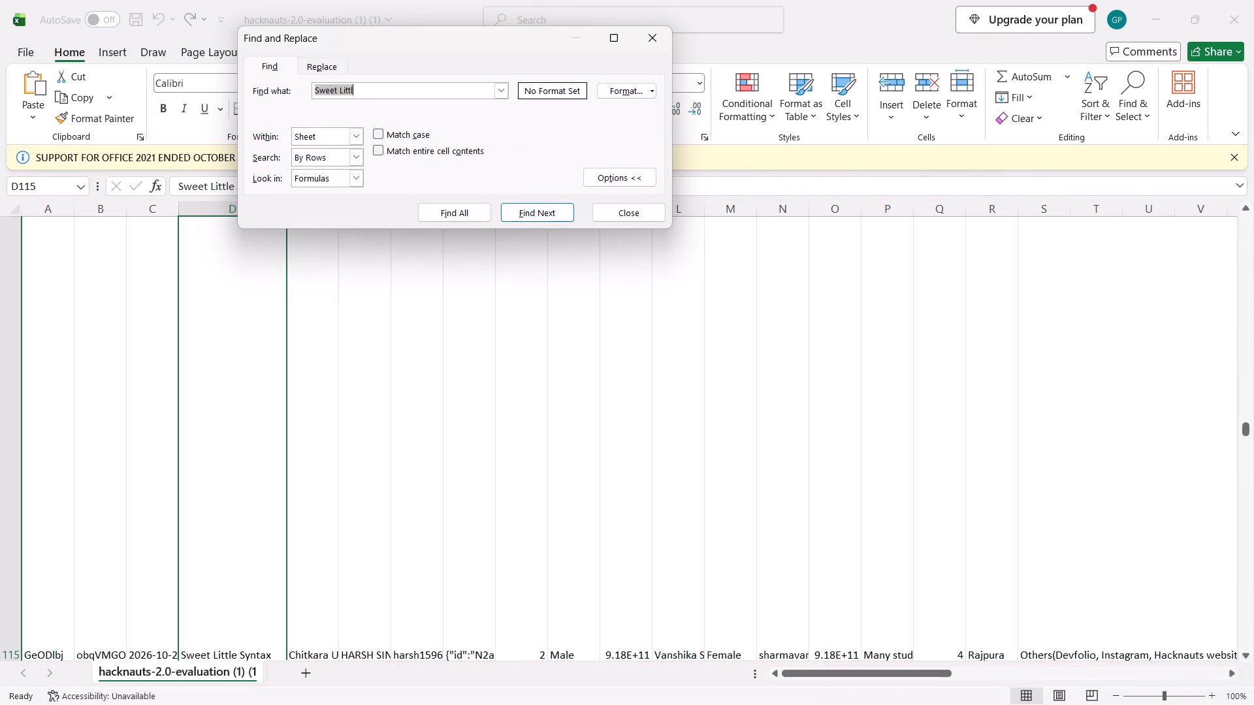
{"action": "left_click", "coordinate": [249, 567]}
{"action": "key", "text": "Return"}
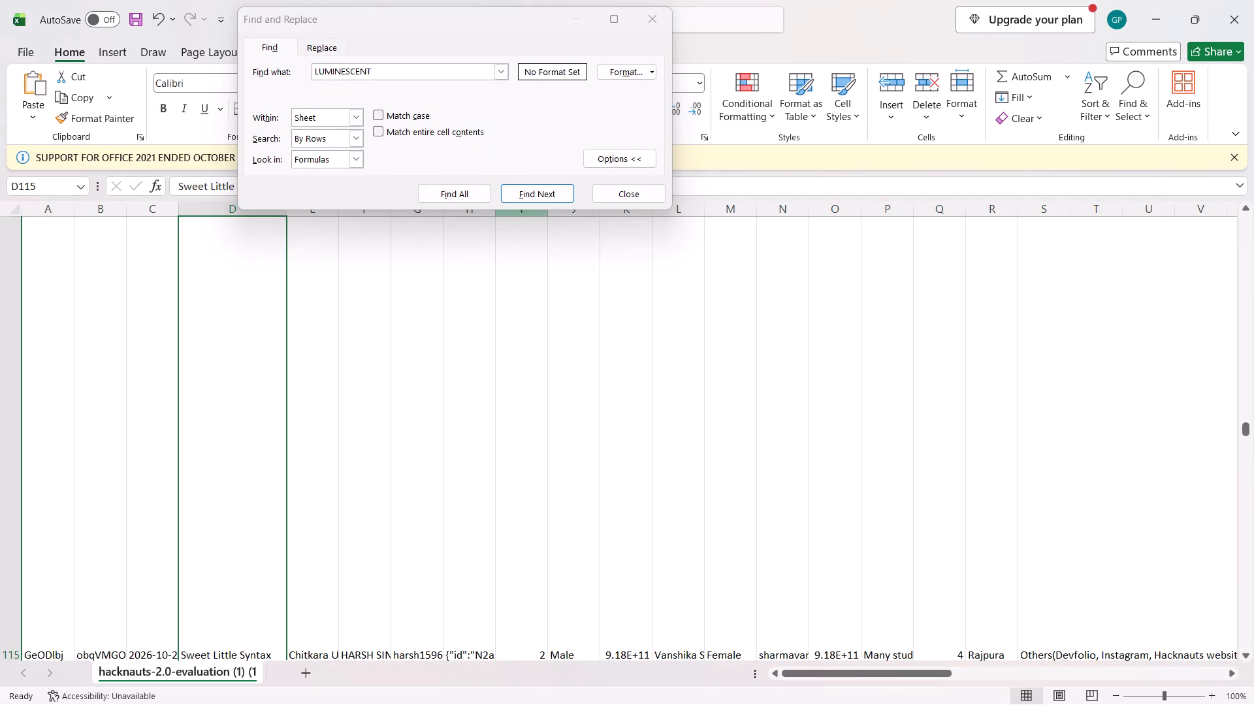
{"action": "left_click", "coordinate": [542, 193]}
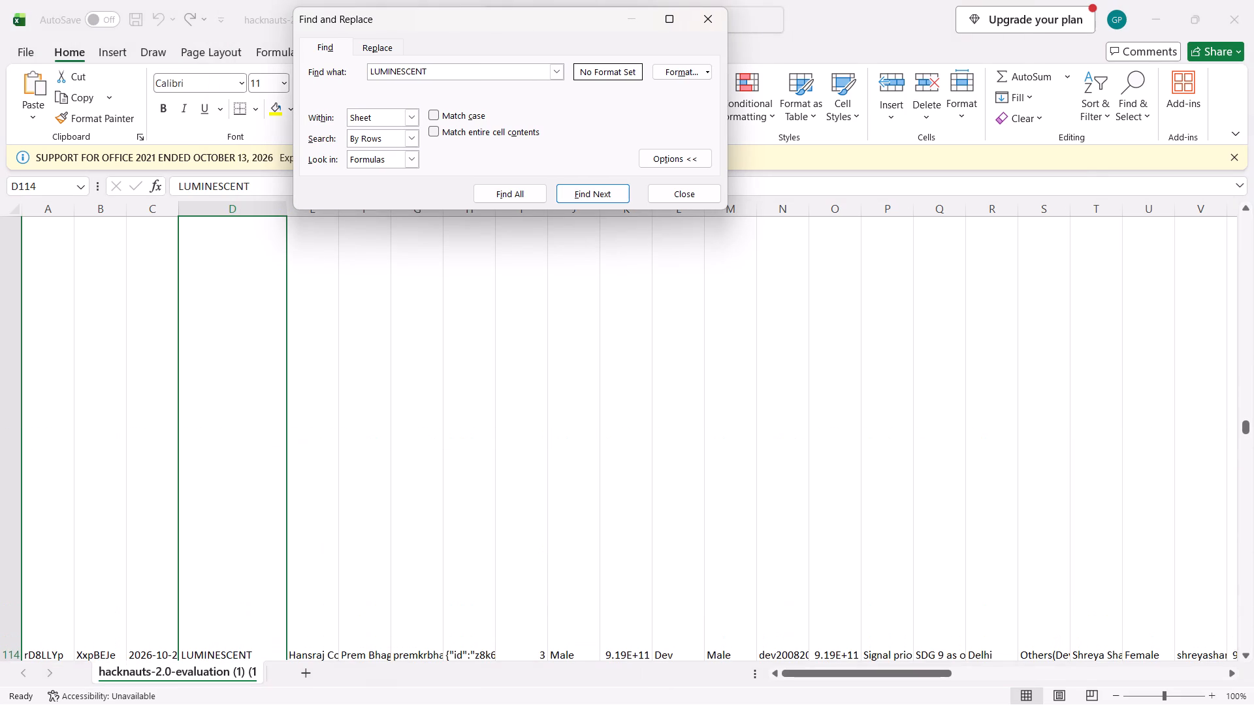
{"action": "left_click", "coordinate": [707, 198]}
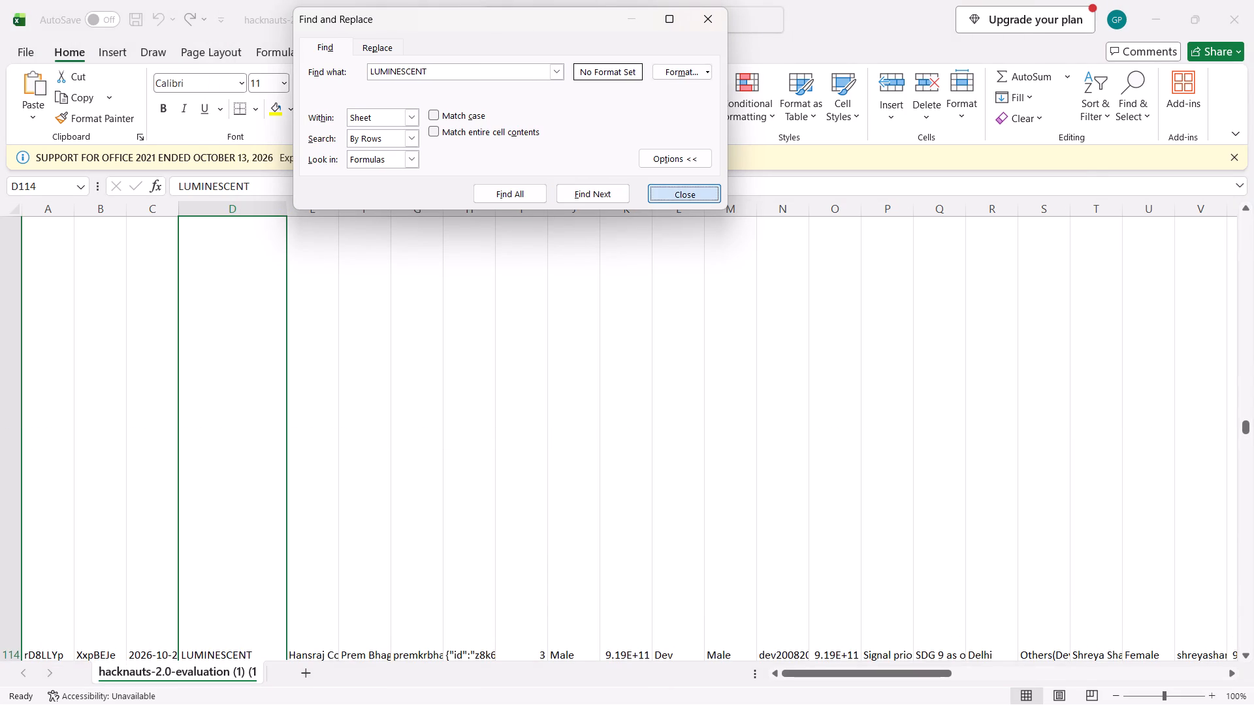
Close the search, select the LUMINESCENT row and examine its evaluation remarks, selection verdict and the score in AX114.
{"action": "left_click", "coordinate": [3, 509]}
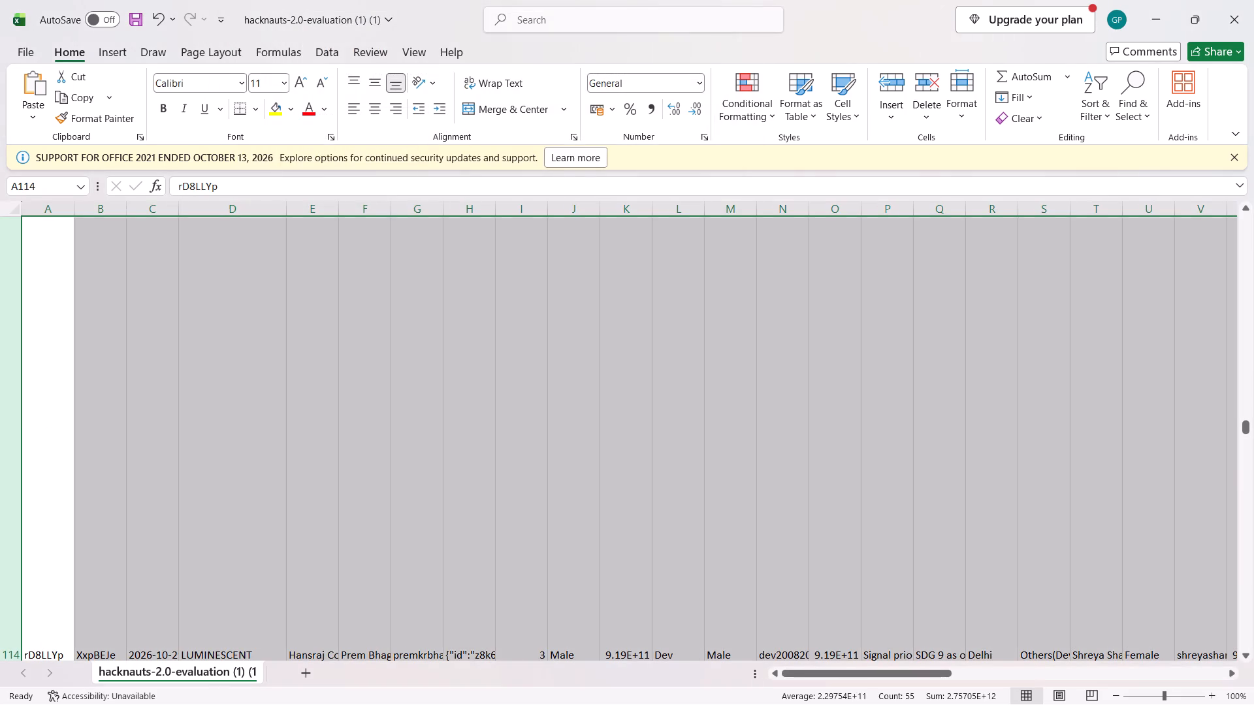
{"action": "scroll", "coordinate": [519, 486], "scroll_direction": "left", "scroll_amount": 10}
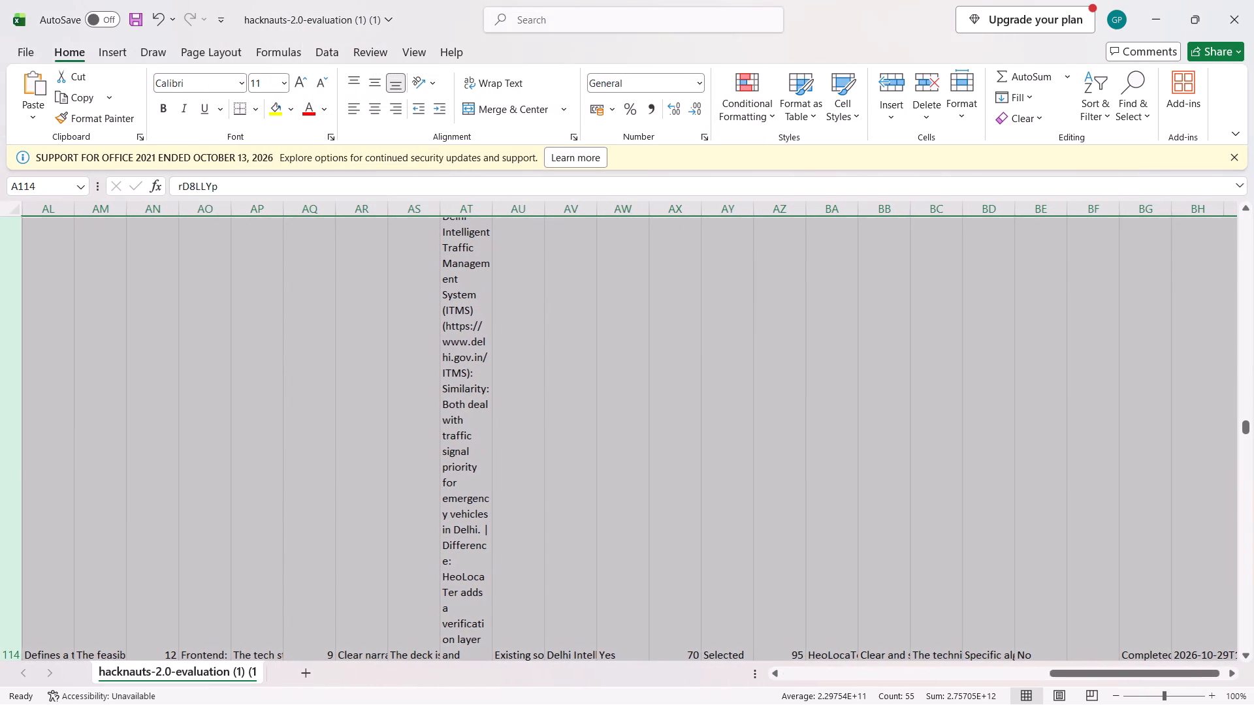
{"action": "left_click", "coordinate": [519, 486]}
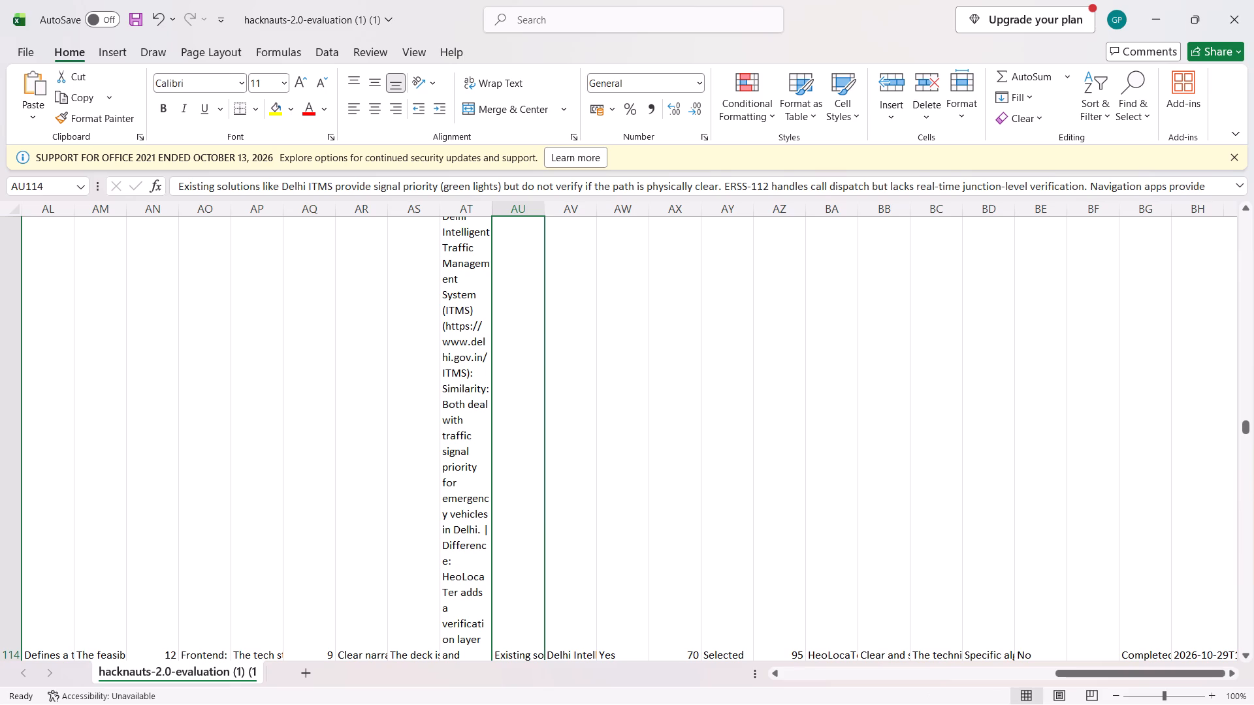
{"action": "scroll", "coordinate": [519, 486], "scroll_direction": "left", "scroll_amount": 1}
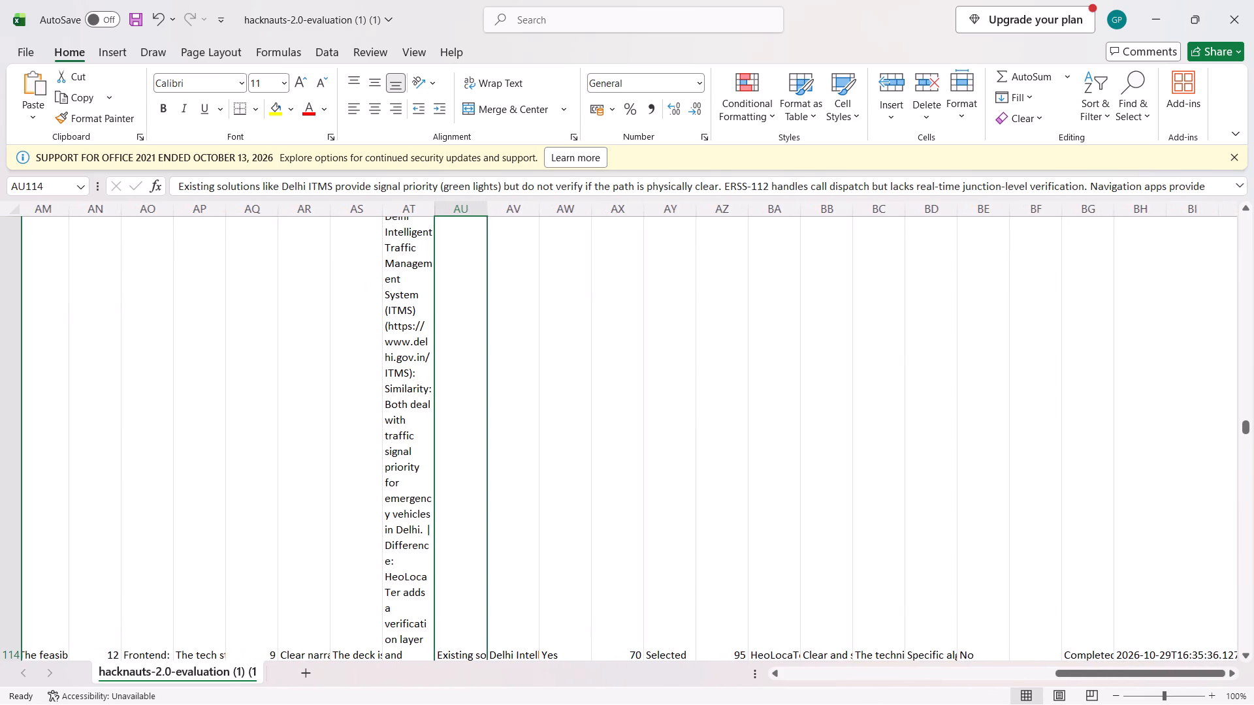
{"action": "scroll", "coordinate": [519, 486], "scroll_direction": "left", "scroll_amount": 1}
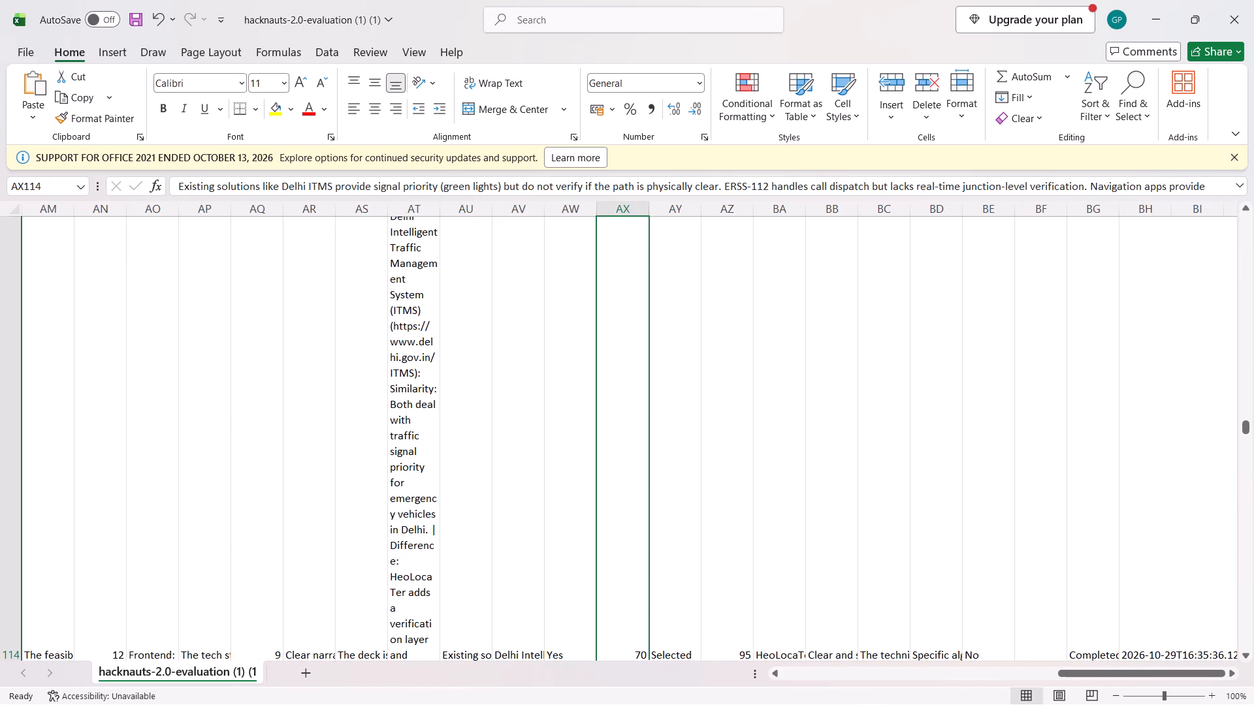
{"action": "left_click", "coordinate": [602, 479]}
Switch to the Google Sheet in Chrome, open the LUMINESCENT PDF linked in BH3 and skim its slides.
{"action": "key", "text": "alt+Tab"}
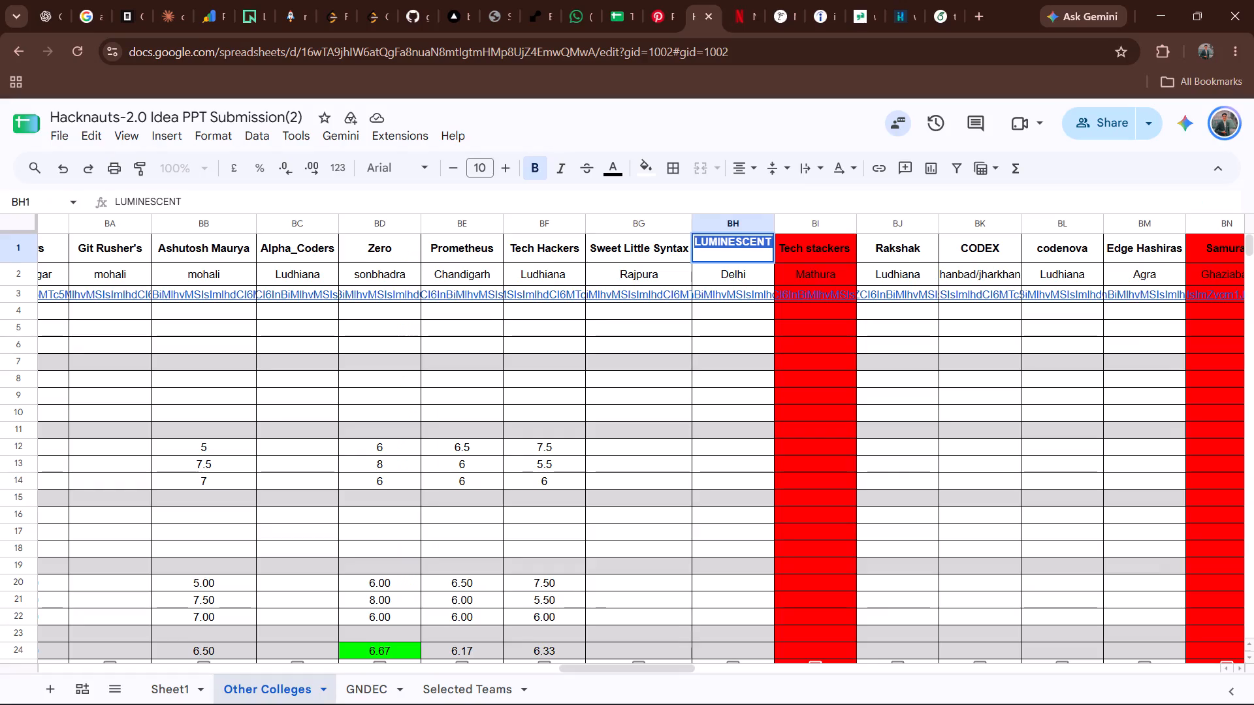
{"action": "left_click", "coordinate": [750, 292]}
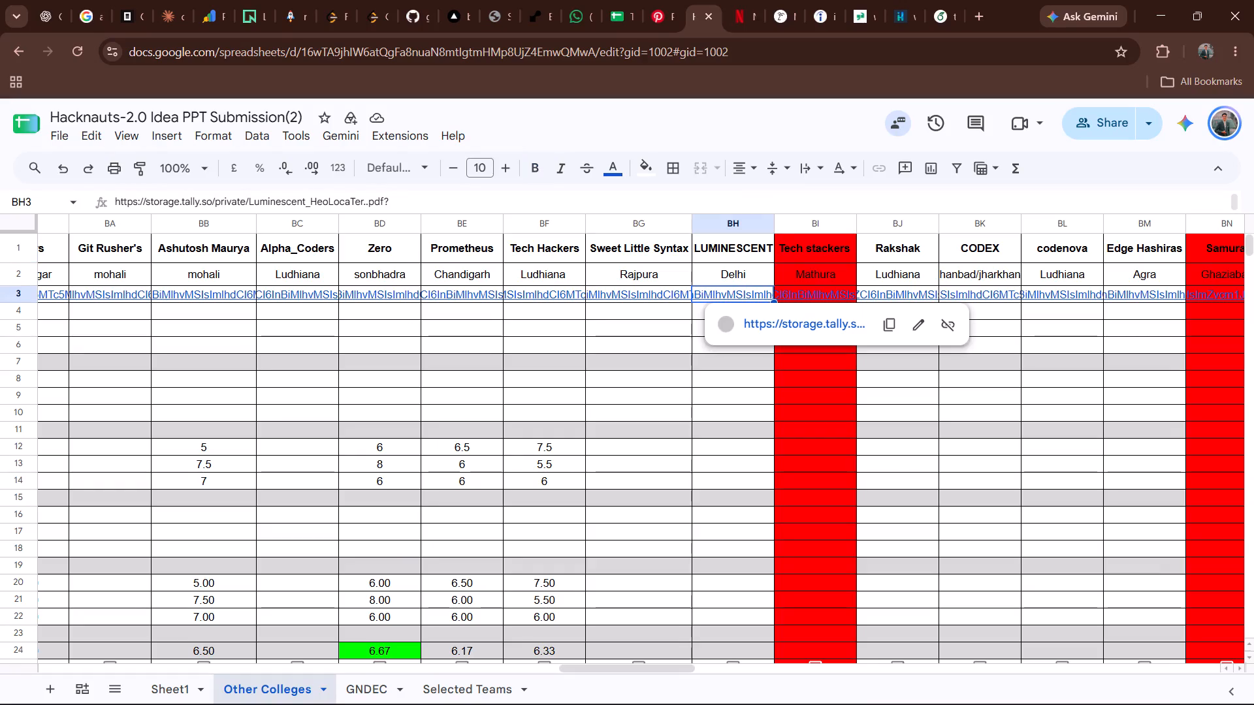
{"action": "left_click", "coordinate": [764, 328]}
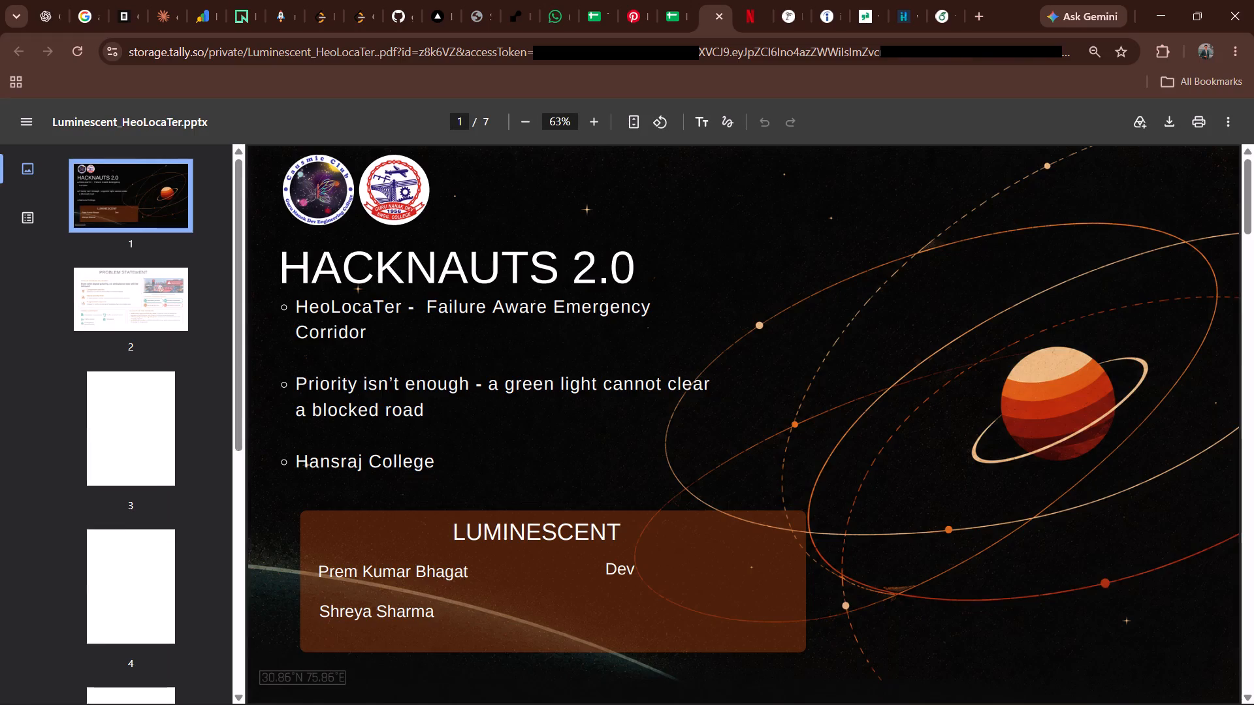
{"action": "scroll", "coordinate": [764, 328], "scroll_direction": "down", "scroll_amount": 4}
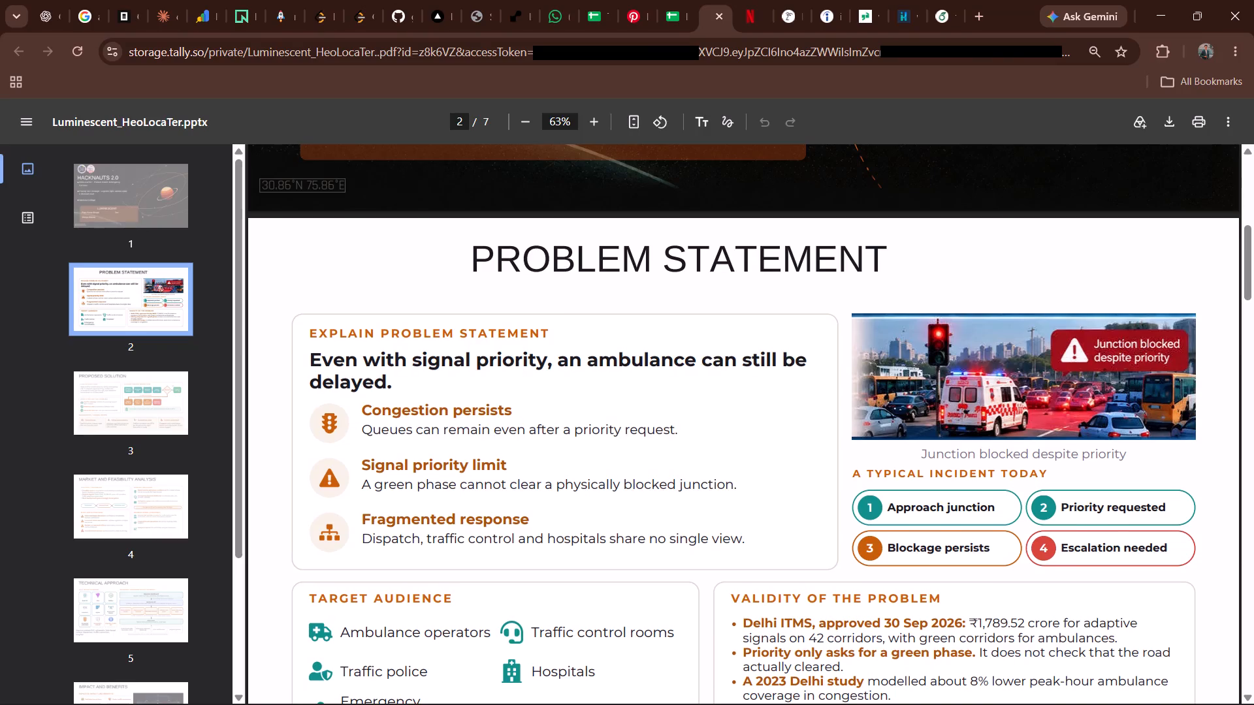
{"action": "scroll", "coordinate": [764, 328], "scroll_direction": "down", "scroll_amount": 5}
{"action": "left_click_drag", "start_coordinate": [406, 375], "coordinate": [517, 392]}
{"action": "left_click", "coordinate": [517, 392]}
{"action": "left_click_drag", "start_coordinate": [517, 392], "coordinate": [463, 394]}
{"action": "scroll", "coordinate": [463, 394], "scroll_direction": "down", "scroll_amount": 12}
{"action": "scroll", "coordinate": [463, 394], "scroll_direction": "up", "scroll_amount": 2}
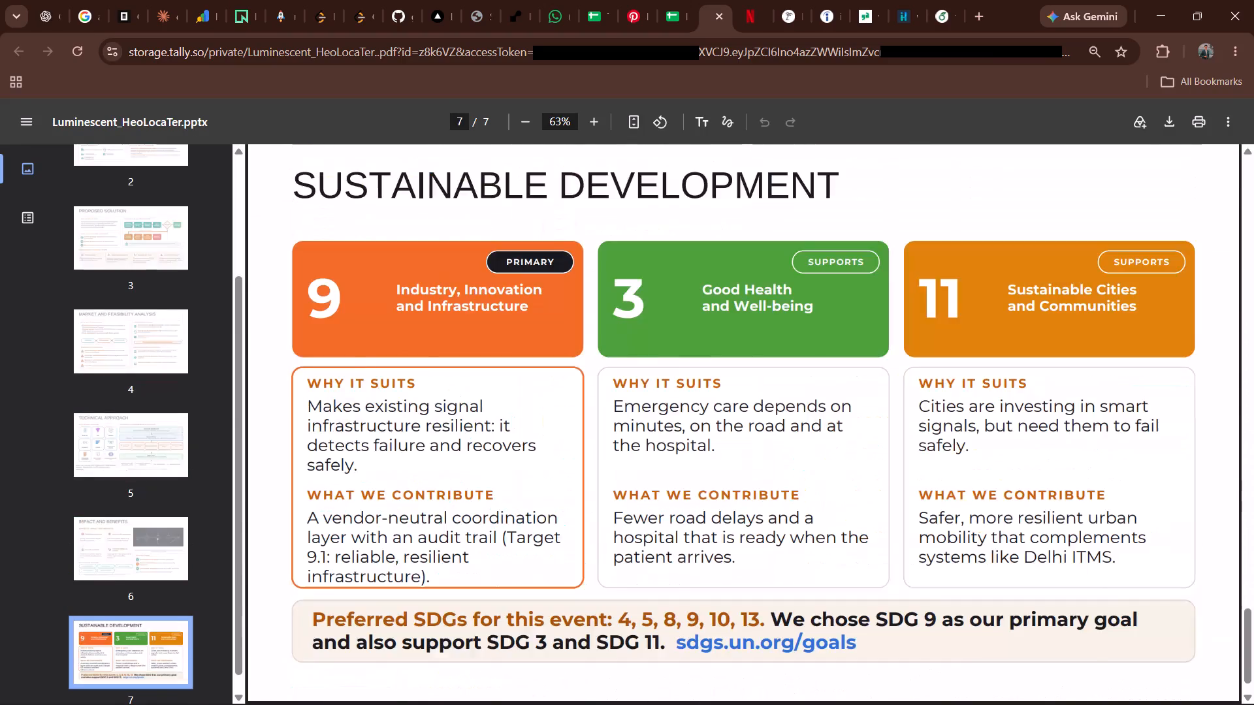
{"action": "scroll", "coordinate": [463, 394], "scroll_direction": "up", "scroll_amount": 13}
Recheck the LUMINESCENT score in the Excel workbook, return to the Google Sheet in Chrome and enter 6 in cell BH12.
{"action": "key", "text": "alt+Tab"}
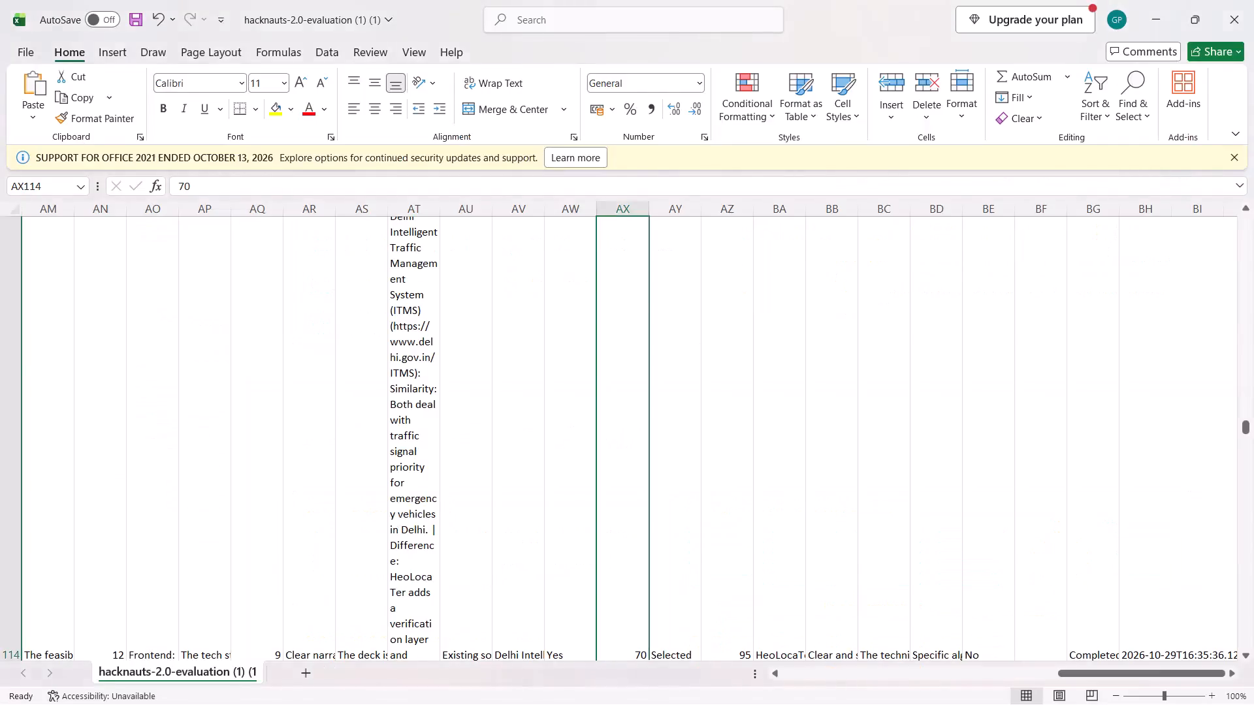
{"action": "key", "text": "alt+Tab"}
{"action": "left_click", "coordinate": [669, 18]}
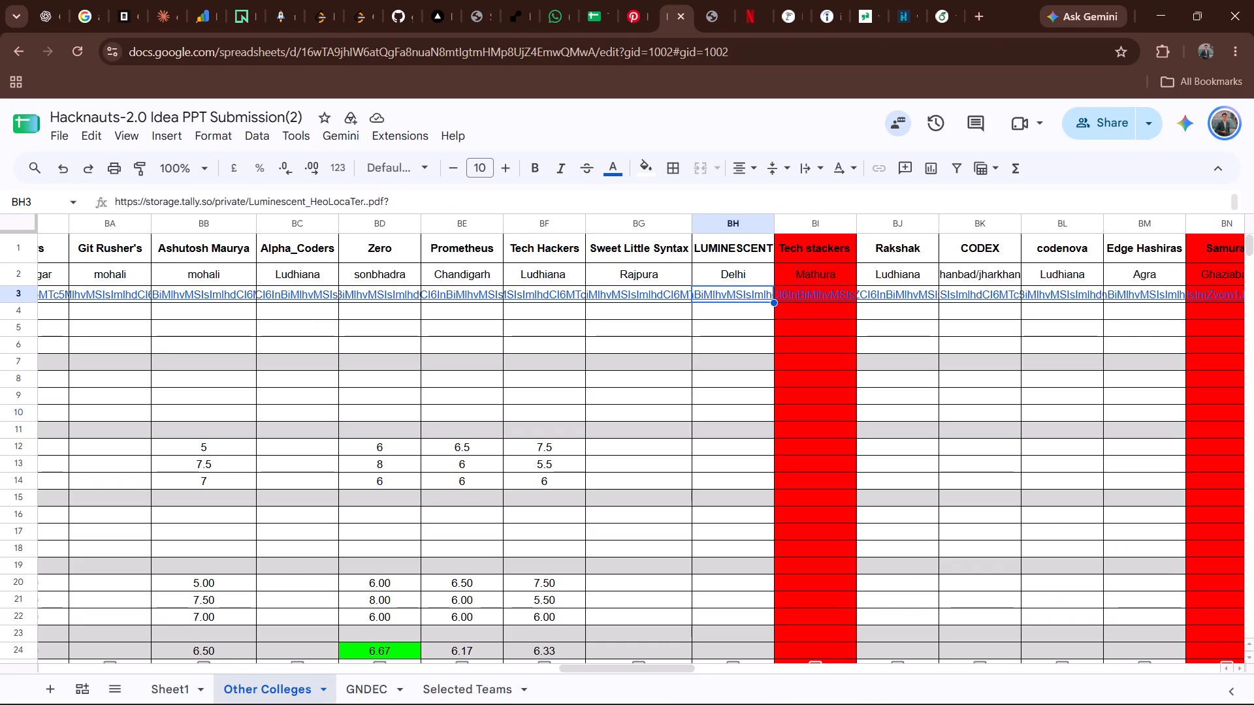
{"action": "double_click", "coordinate": [726, 448]}
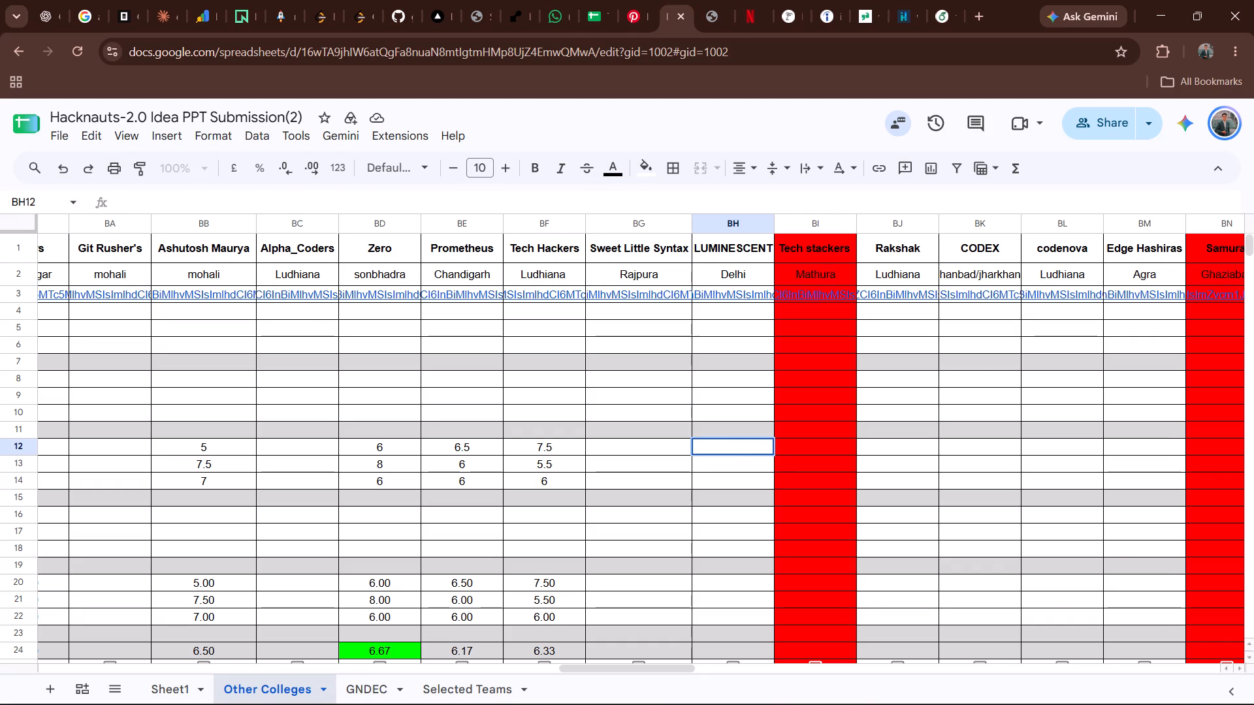
{"action": "key", "text": "6"}
{"action": "key", "text": "Return"}
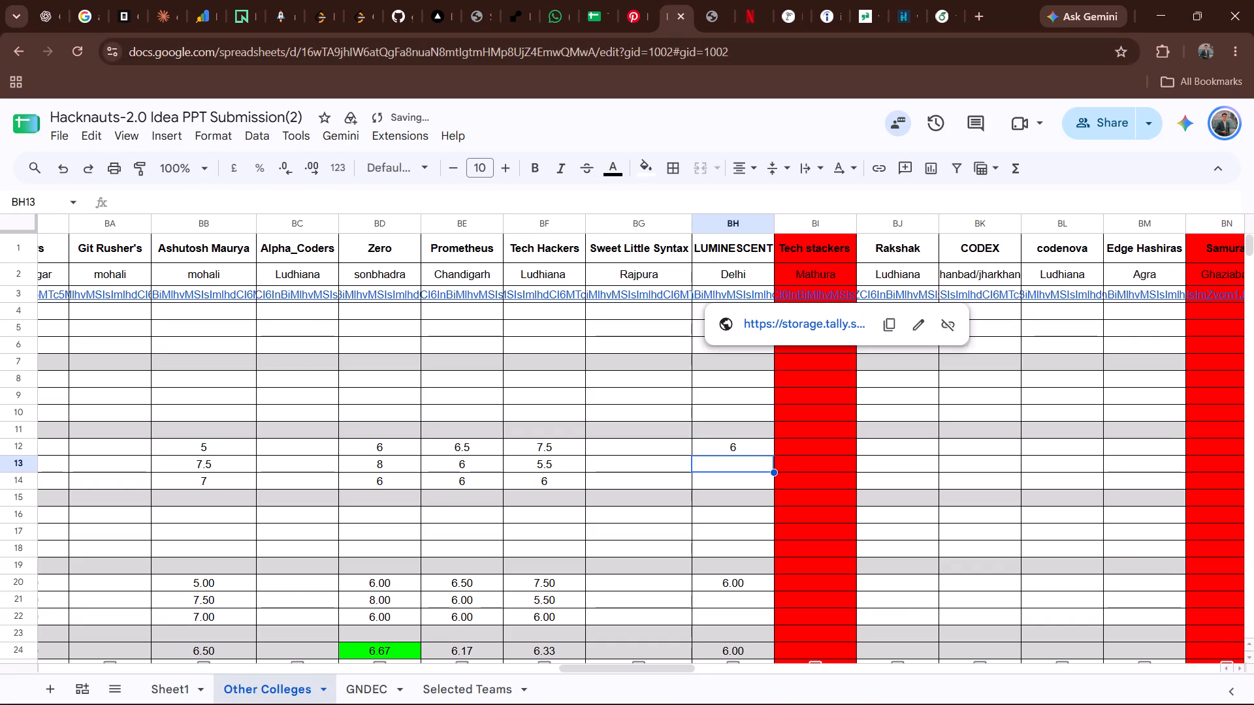
Return to the open LUMINESCENT PDF to review its proposed solution slide.
{"action": "left_click", "coordinate": [709, 12]}
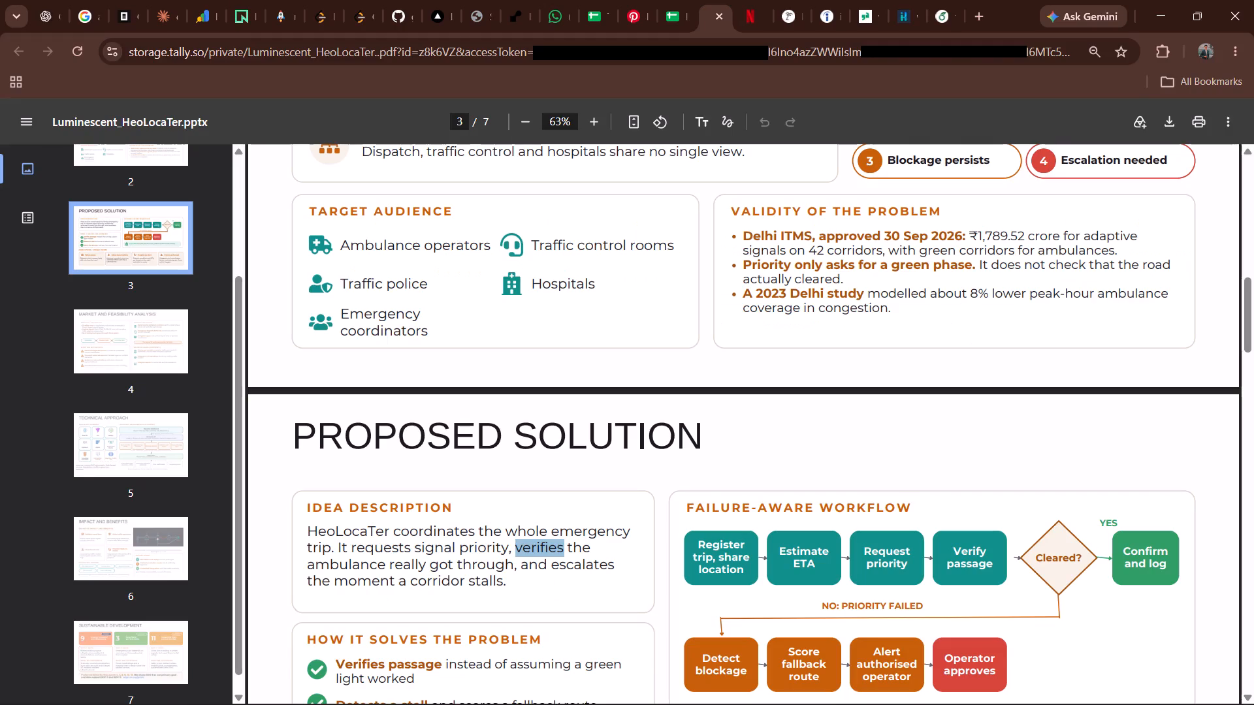
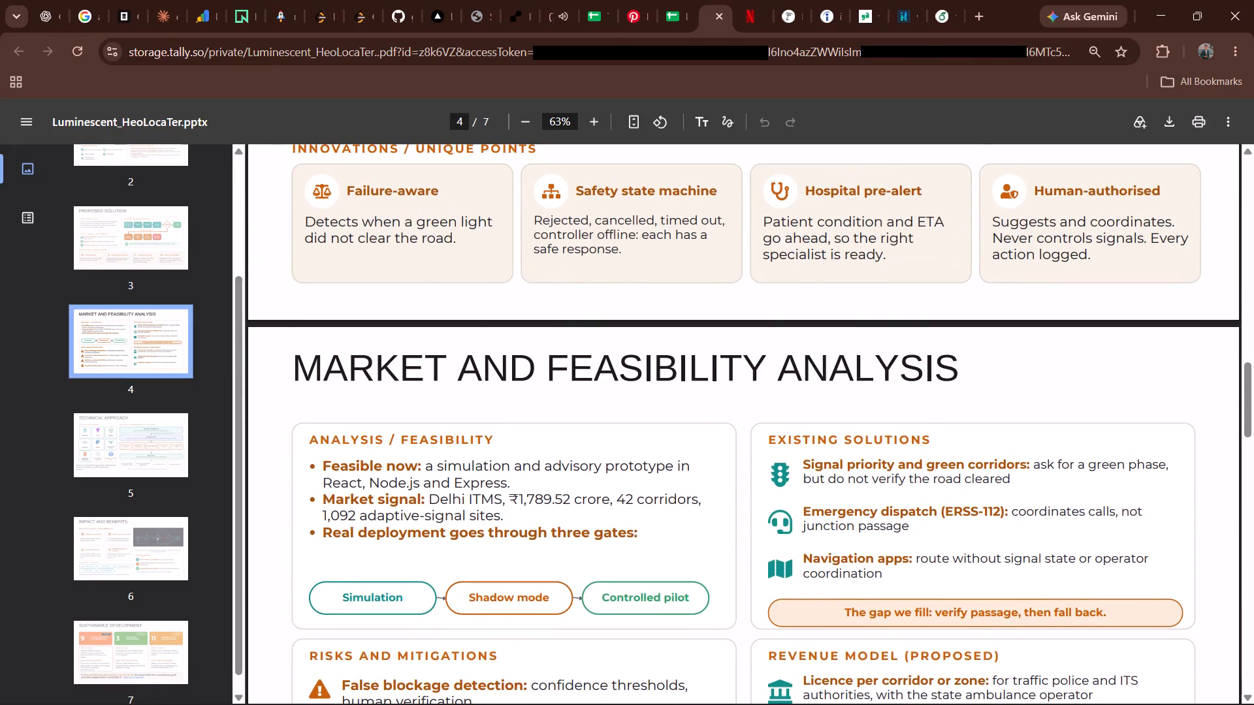
{"action": "scroll", "coordinate": [557, 592], "scroll_direction": "down", "scroll_amount": 11}
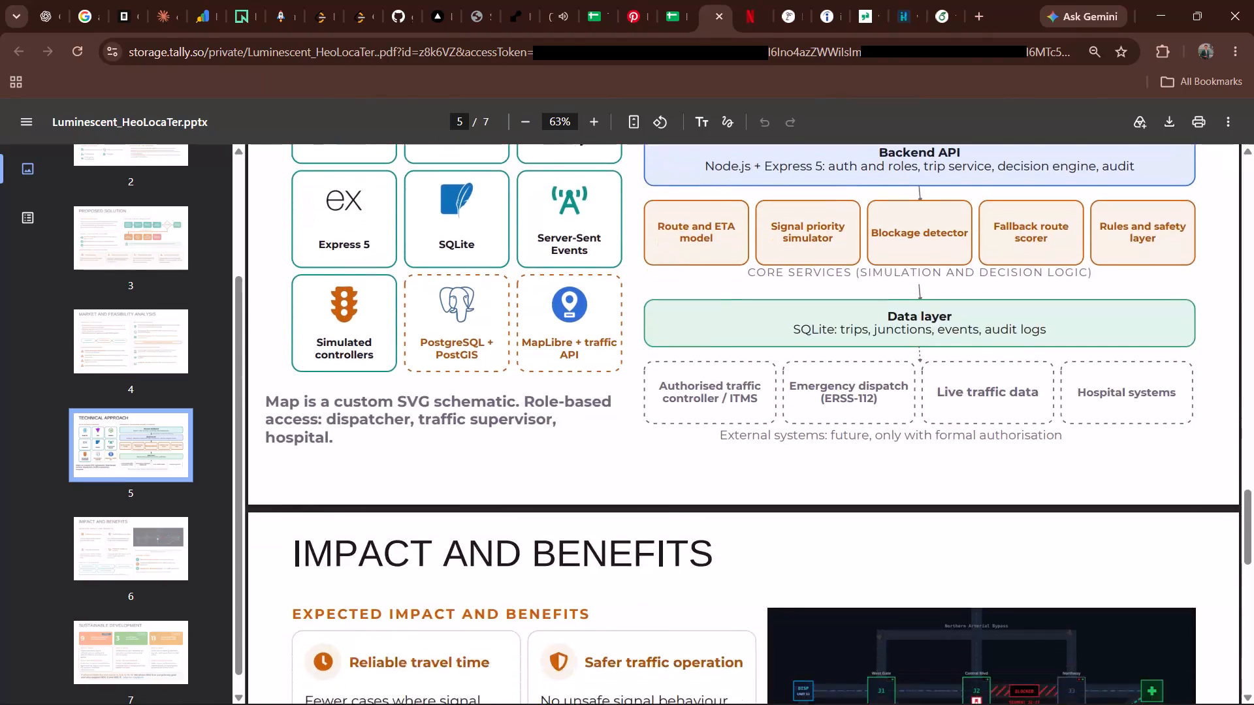
{"action": "scroll", "coordinate": [557, 592], "scroll_direction": "down", "scroll_amount": 10}
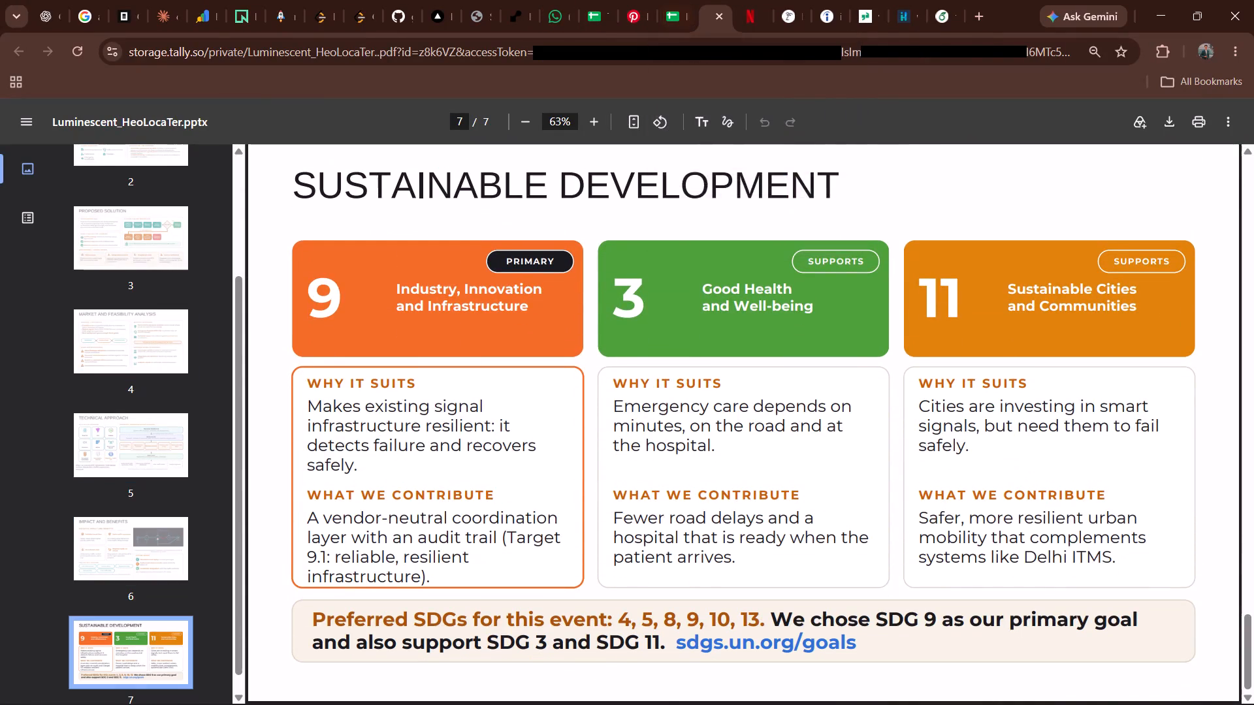
Go back through the LUMINESCENT deck and reread the Proposed Solution slide with its failure-aware workflow.
{"action": "scroll", "coordinate": [700, 363], "scroll_direction": "up", "scroll_amount": 15}
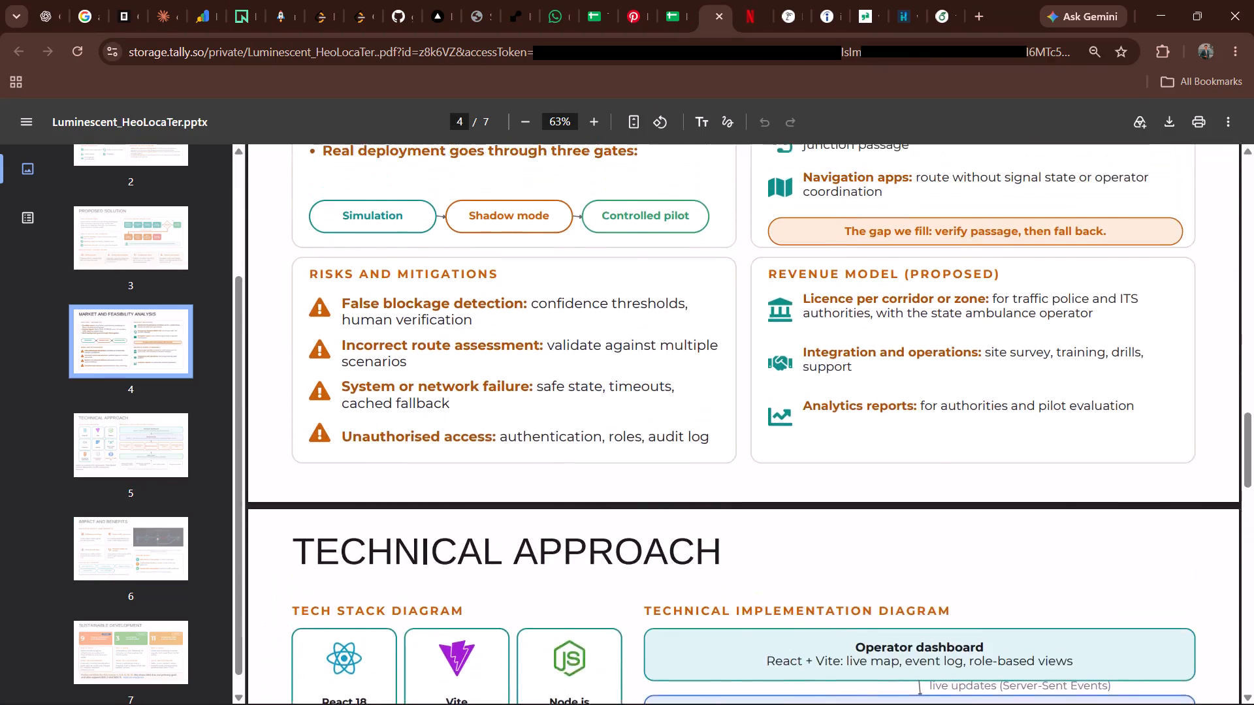
{"action": "scroll", "coordinate": [700, 363], "scroll_direction": "up", "scroll_amount": 3}
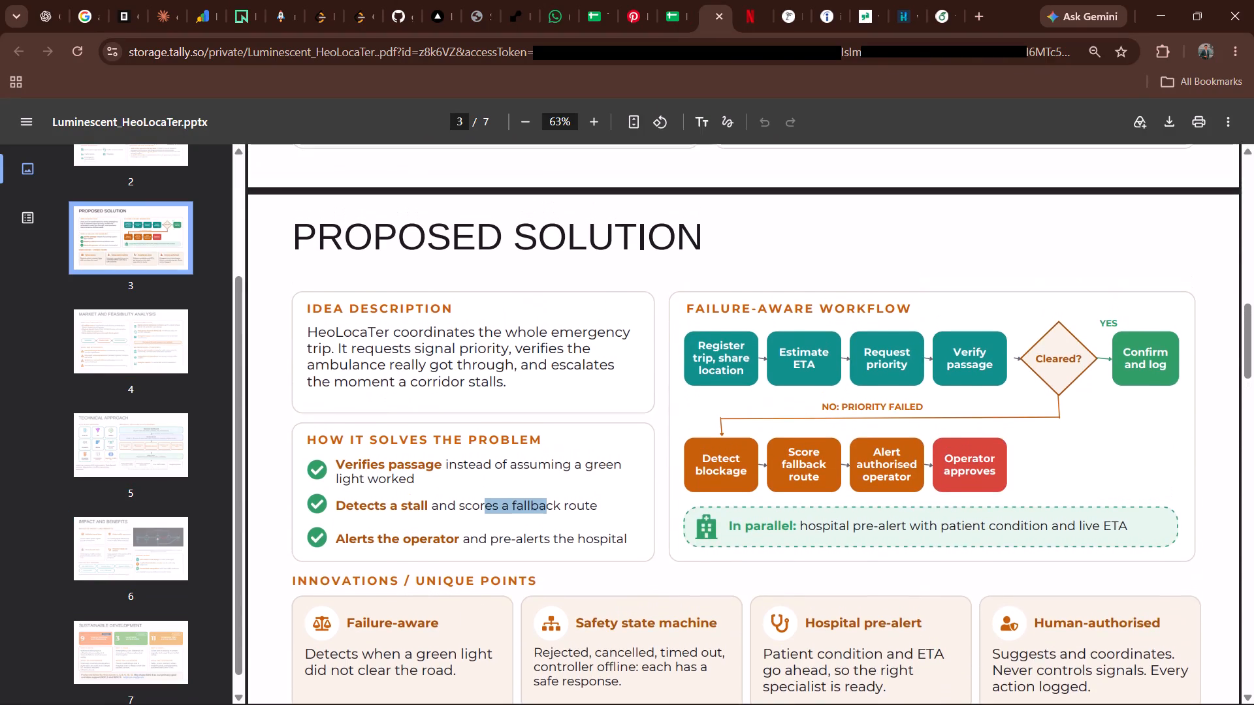
{"action": "scroll", "coordinate": [700, 363], "scroll_direction": "up", "scroll_amount": 1}
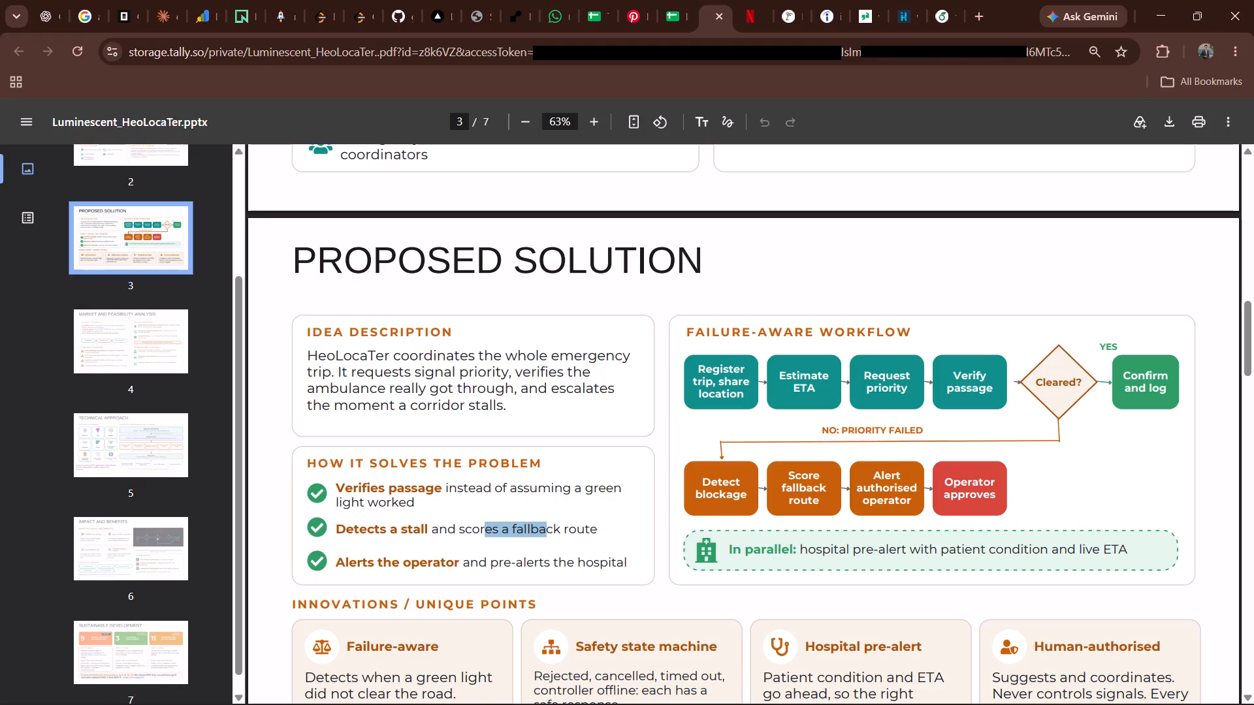
Check the LUMINESCENT column in the Other Colleges sheet, and look over the HeoLocaTer evaluation in row 114 of the Excel workbook.
{"action": "left_click", "coordinate": [670, 5]}
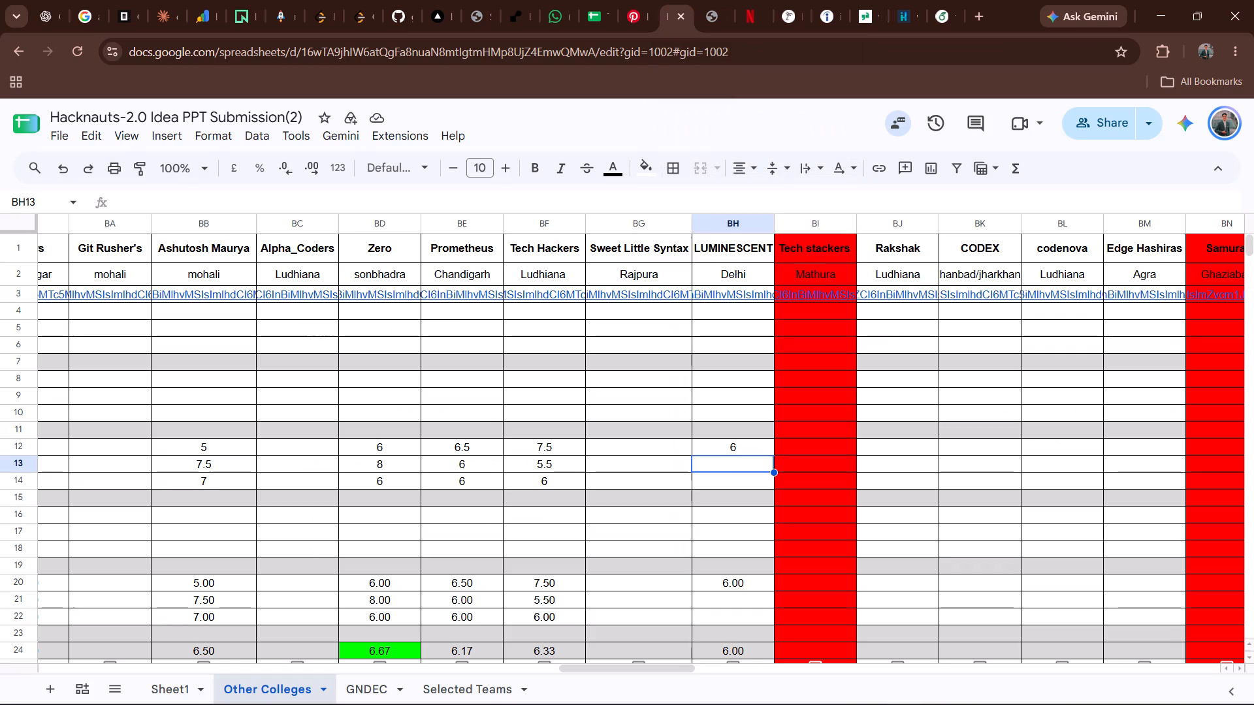
{"action": "left_click", "coordinate": [707, 20]}
{"action": "key", "text": "alt+Tab"}
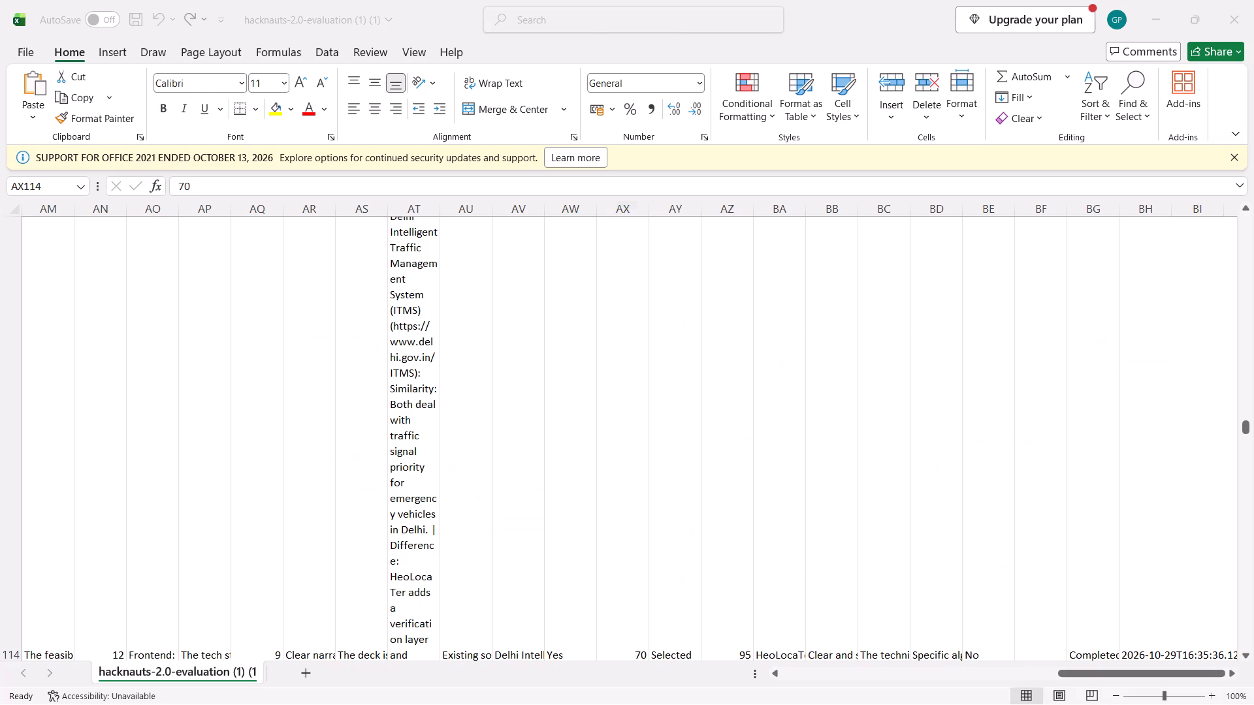
{"action": "scroll", "coordinate": [635, 353], "scroll_direction": "up", "scroll_amount": 15}
{"action": "scroll", "coordinate": [635, 353], "scroll_direction": "down", "scroll_amount": 12}
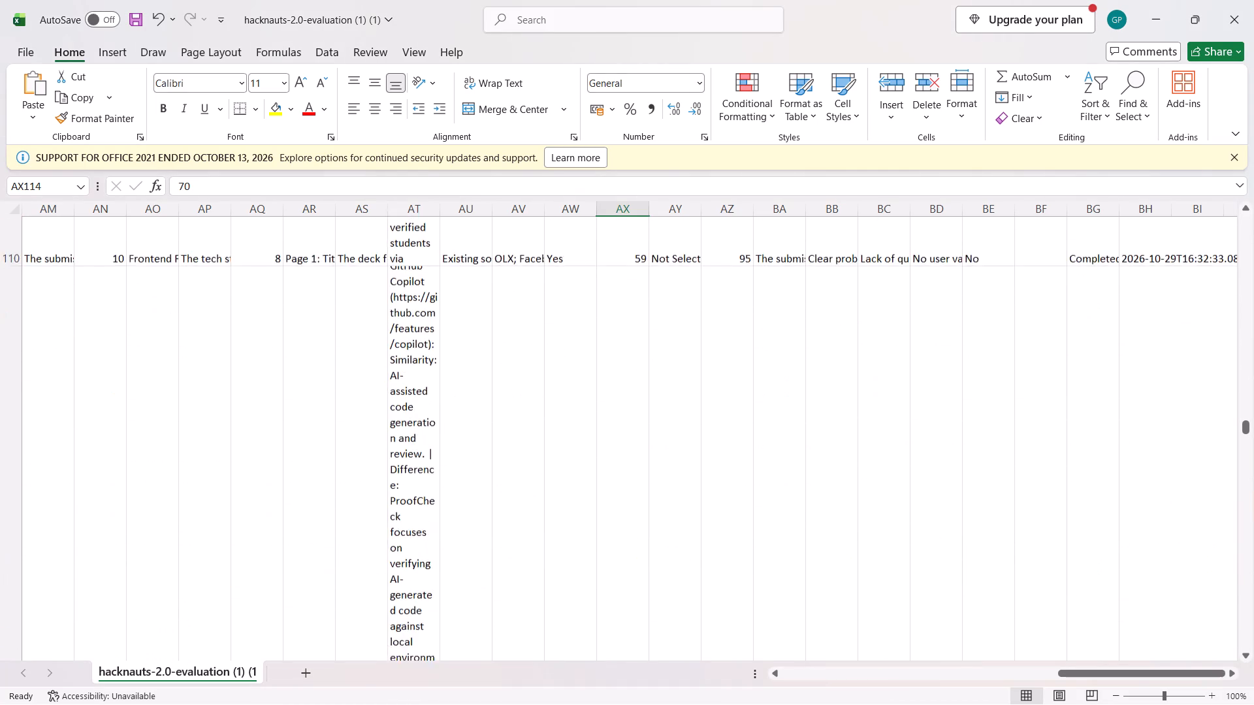
{"action": "scroll", "coordinate": [635, 353], "scroll_direction": "down", "scroll_amount": 7}
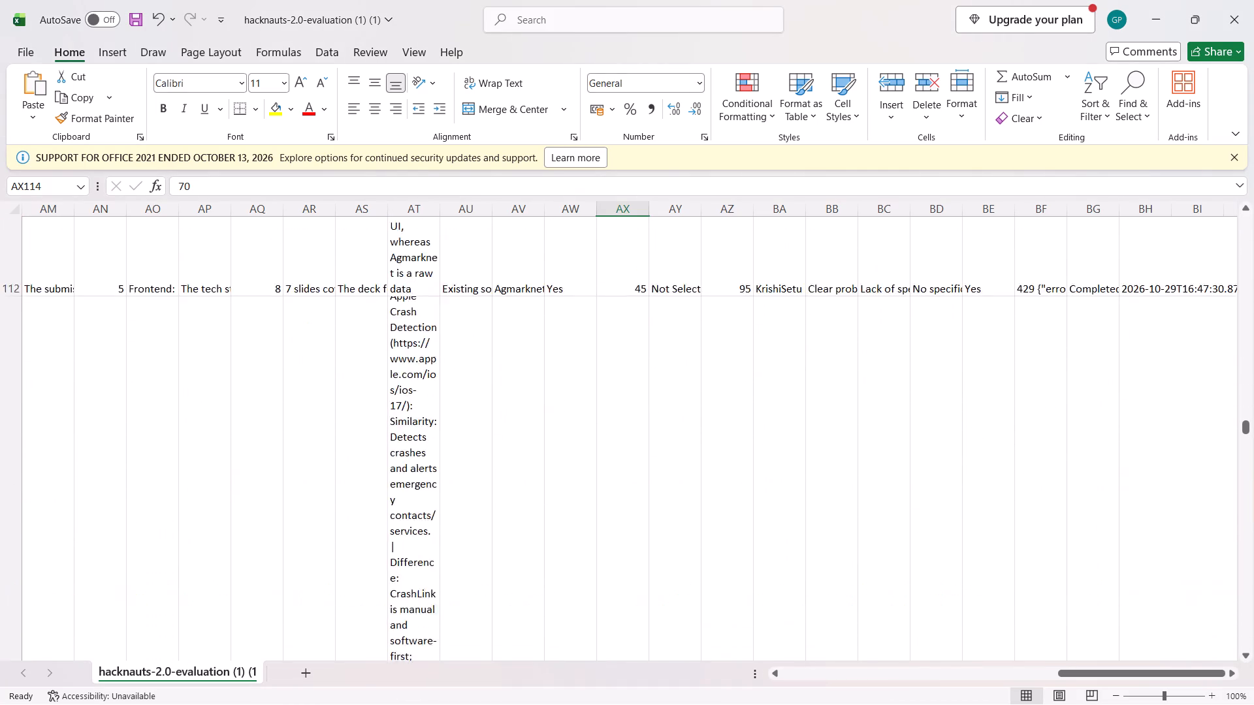
{"action": "scroll", "coordinate": [635, 353], "scroll_direction": "down", "scroll_amount": 2}
{"action": "scroll", "coordinate": [635, 353], "scroll_direction": "up", "scroll_amount": 2}
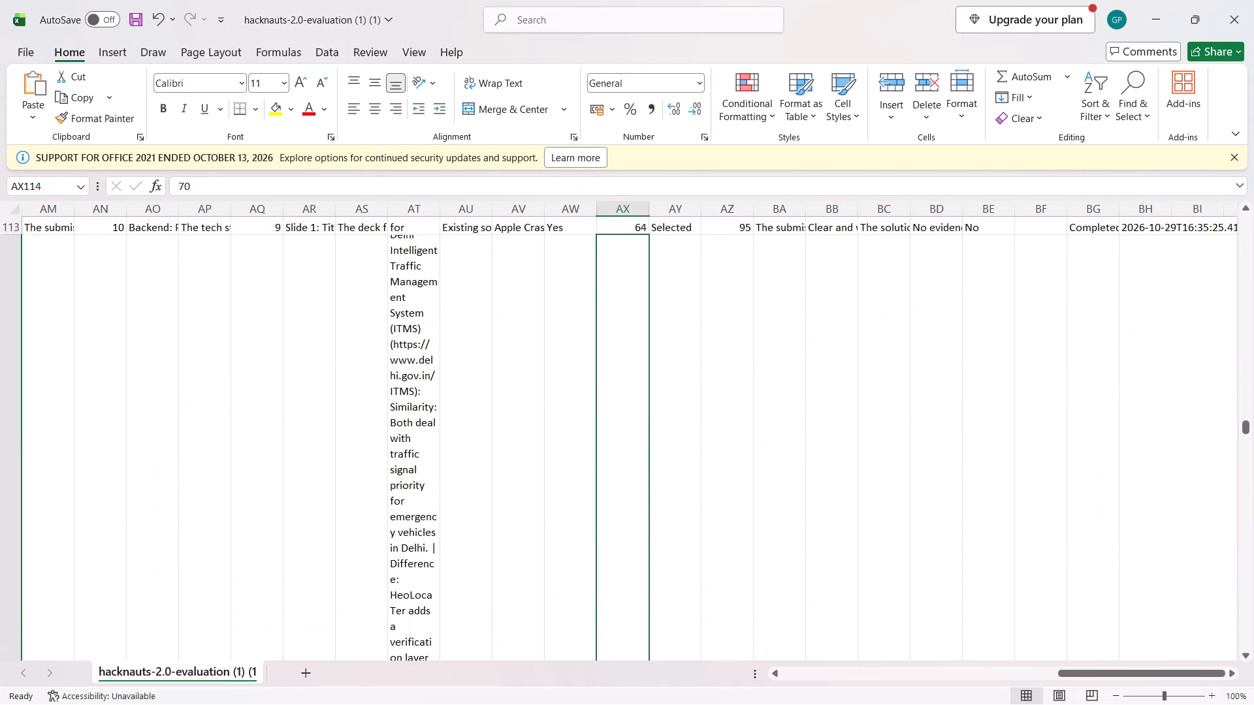
Look up the column headers in row 1 of the evaluation workbook to identify what each evaluation column holds.
{"action": "scroll", "coordinate": [635, 353], "scroll_direction": "up", "scroll_amount": 14}
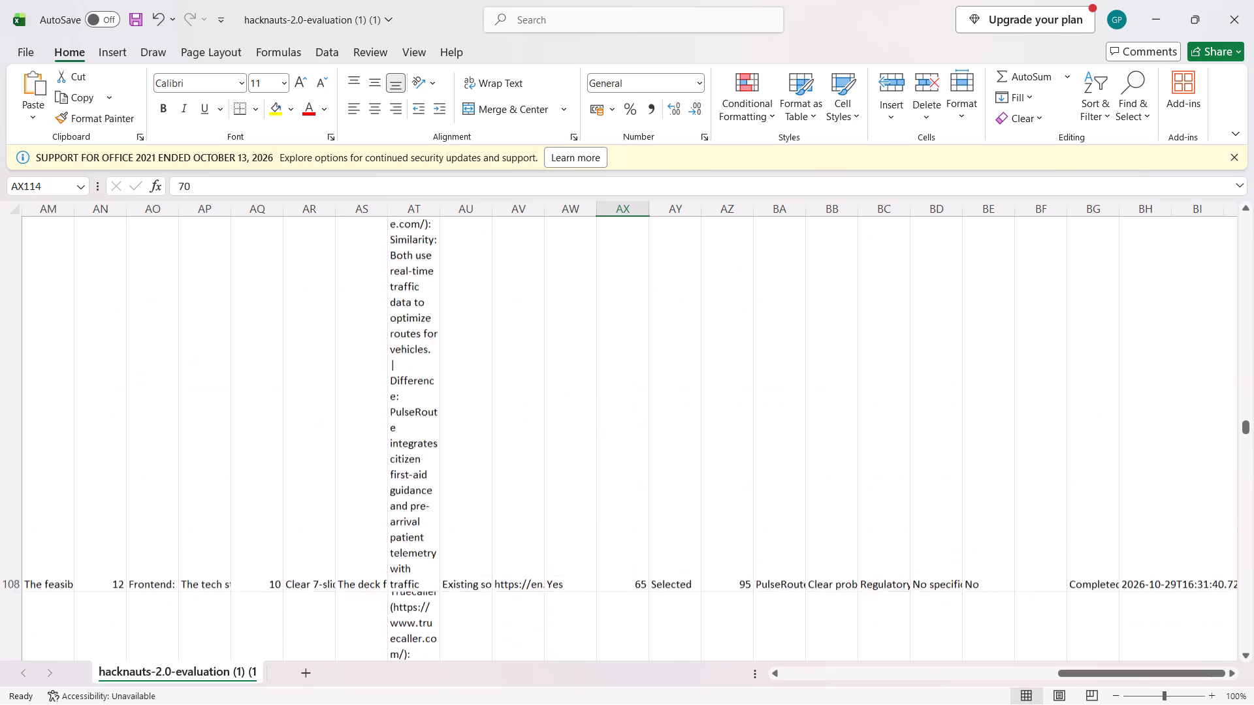
{"action": "scroll", "coordinate": [635, 353], "scroll_direction": "up", "scroll_amount": 18}
{"action": "scroll", "coordinate": [635, 353], "scroll_direction": "up", "scroll_amount": 7}
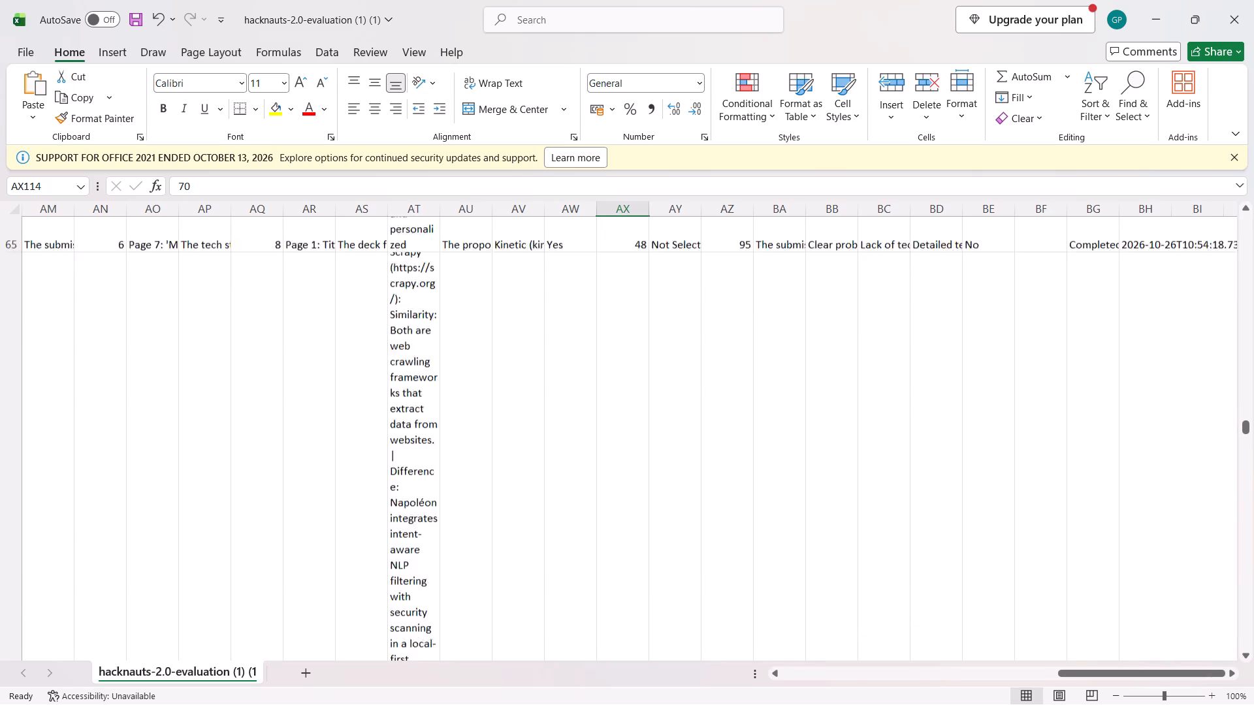
{"action": "scroll", "coordinate": [635, 353], "scroll_direction": "up", "scroll_amount": 17}
{"action": "scroll", "coordinate": [635, 353], "scroll_direction": "up", "scroll_amount": 7}
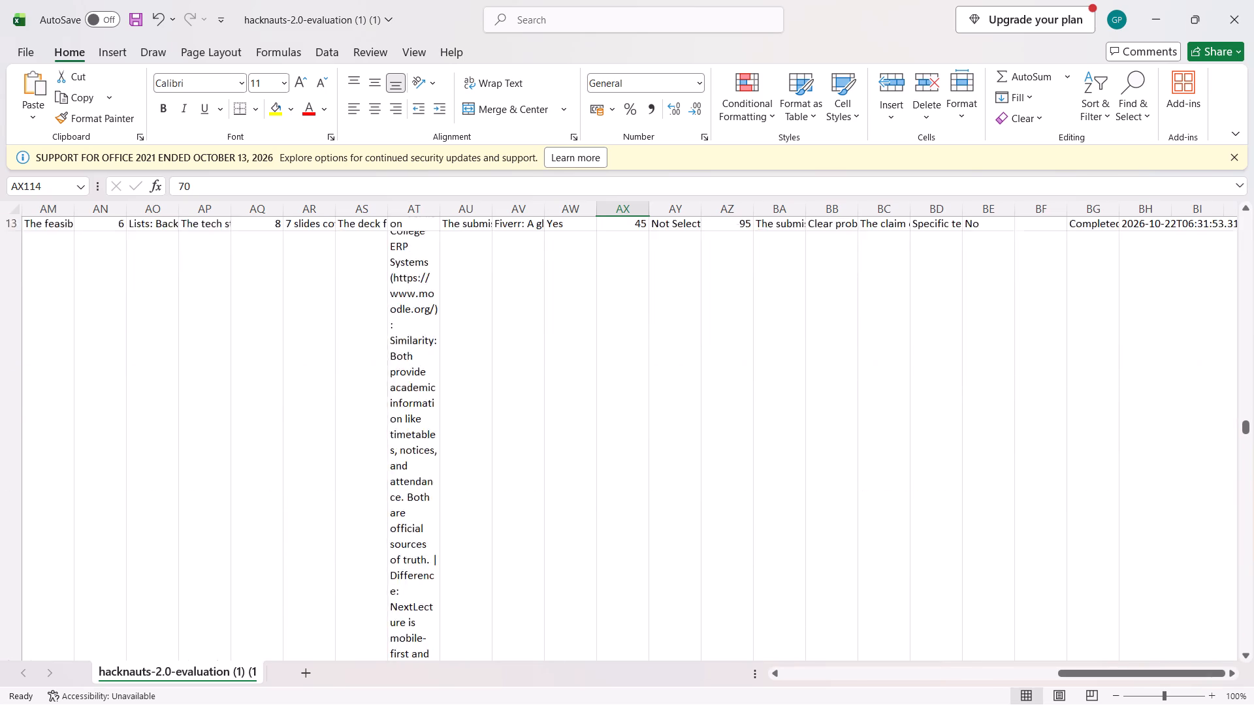
{"action": "scroll", "coordinate": [635, 353], "scroll_direction": "up", "scroll_amount": 20}
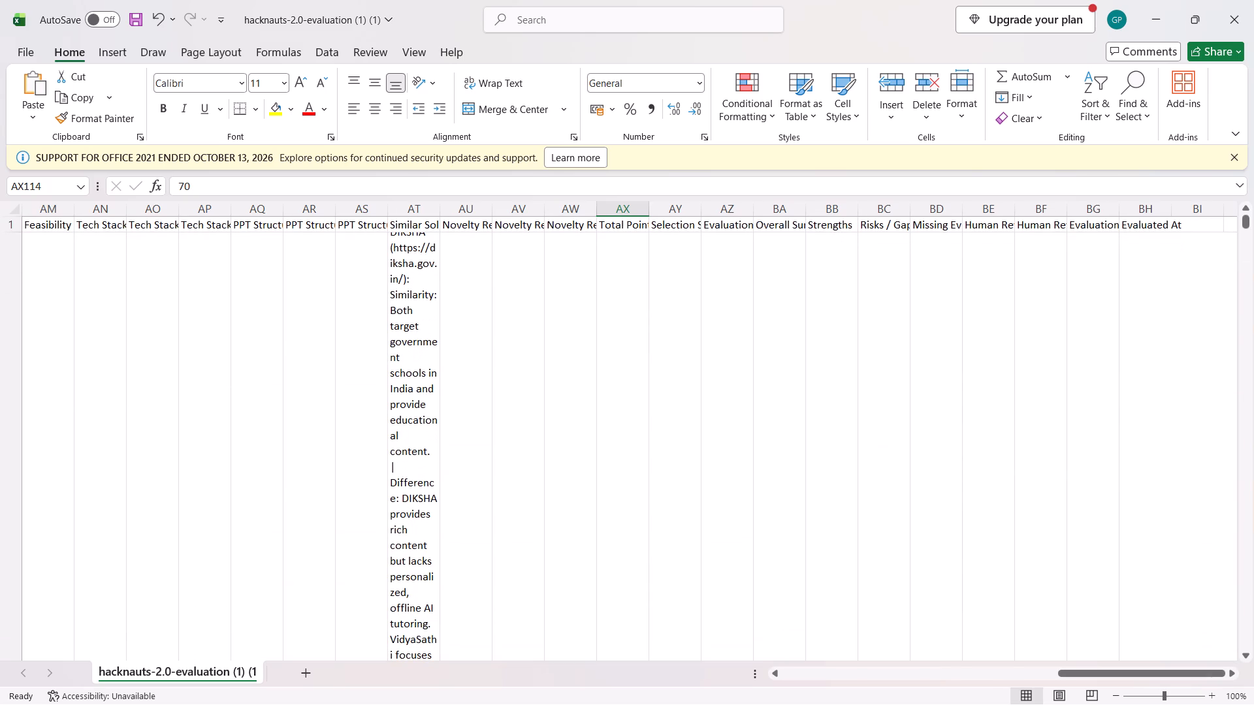
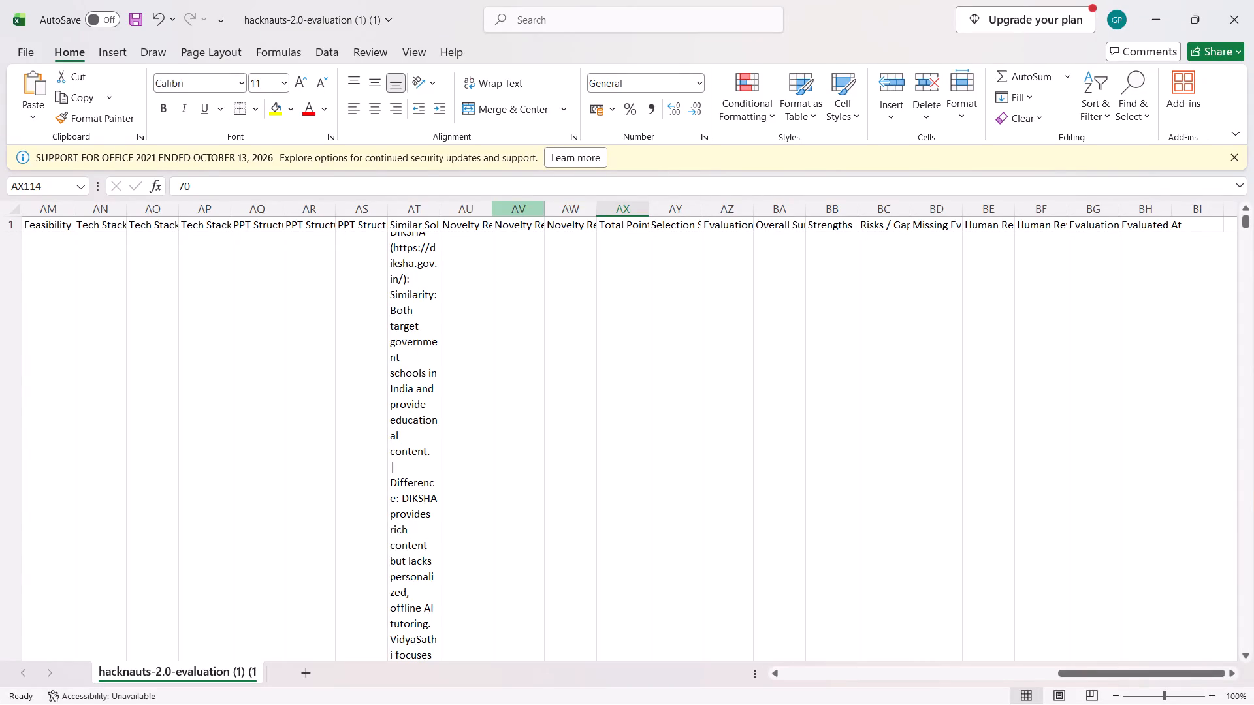
Widen column AJ, the Innovation Feedback column, in the evaluation workbook.
{"action": "scroll", "coordinate": [329, 219], "scroll_direction": "right", "scroll_amount": 2}
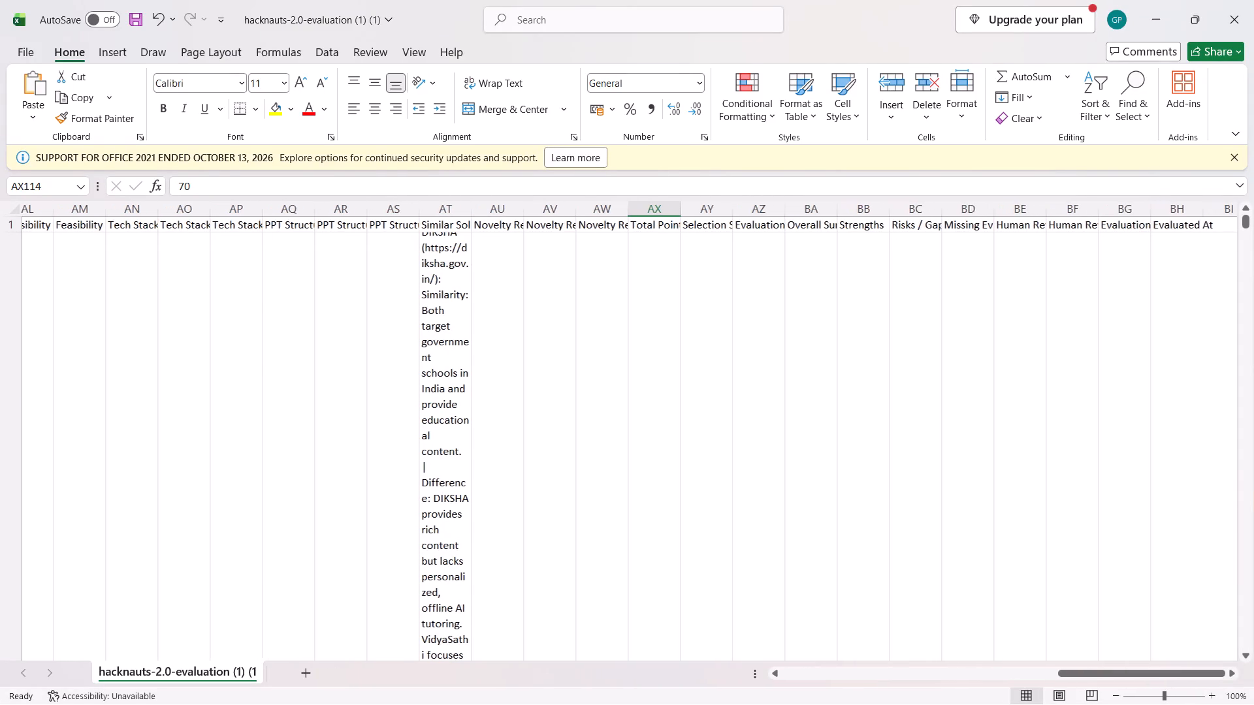
{"action": "scroll", "coordinate": [329, 219], "scroll_direction": "right", "scroll_amount": 5}
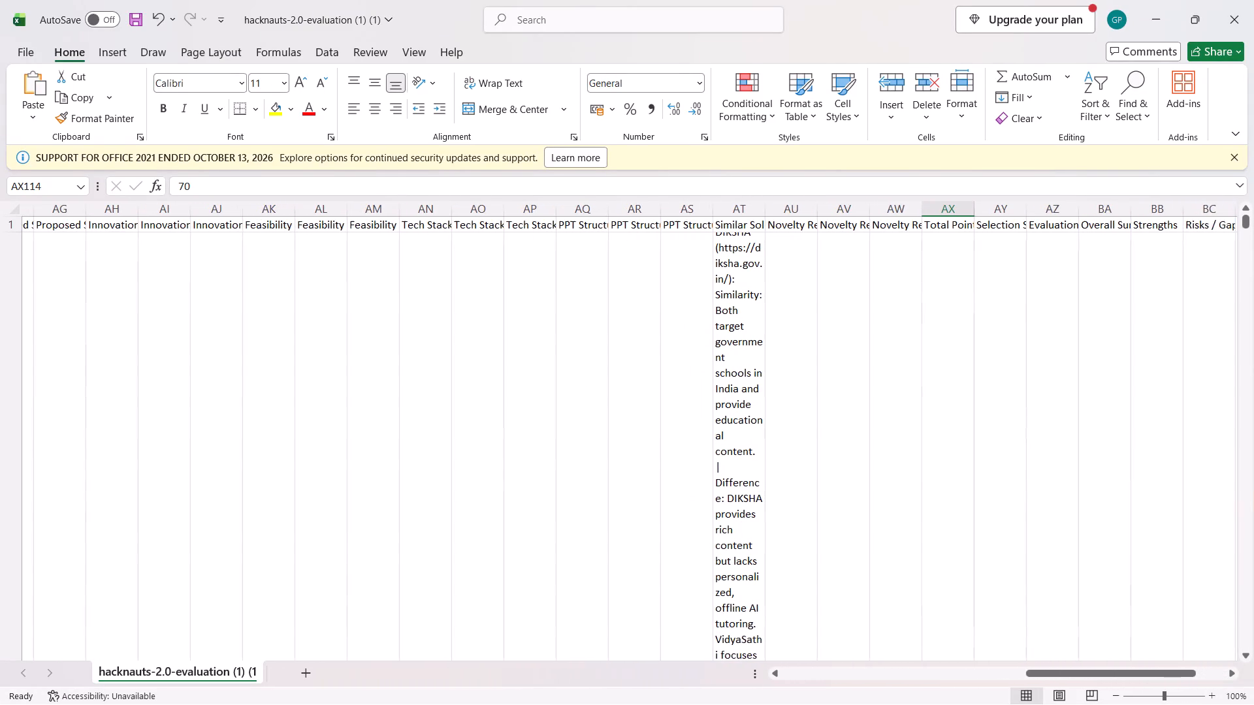
{"action": "left_click_drag", "start_coordinate": [231, 213], "coordinate": [278, 219]}
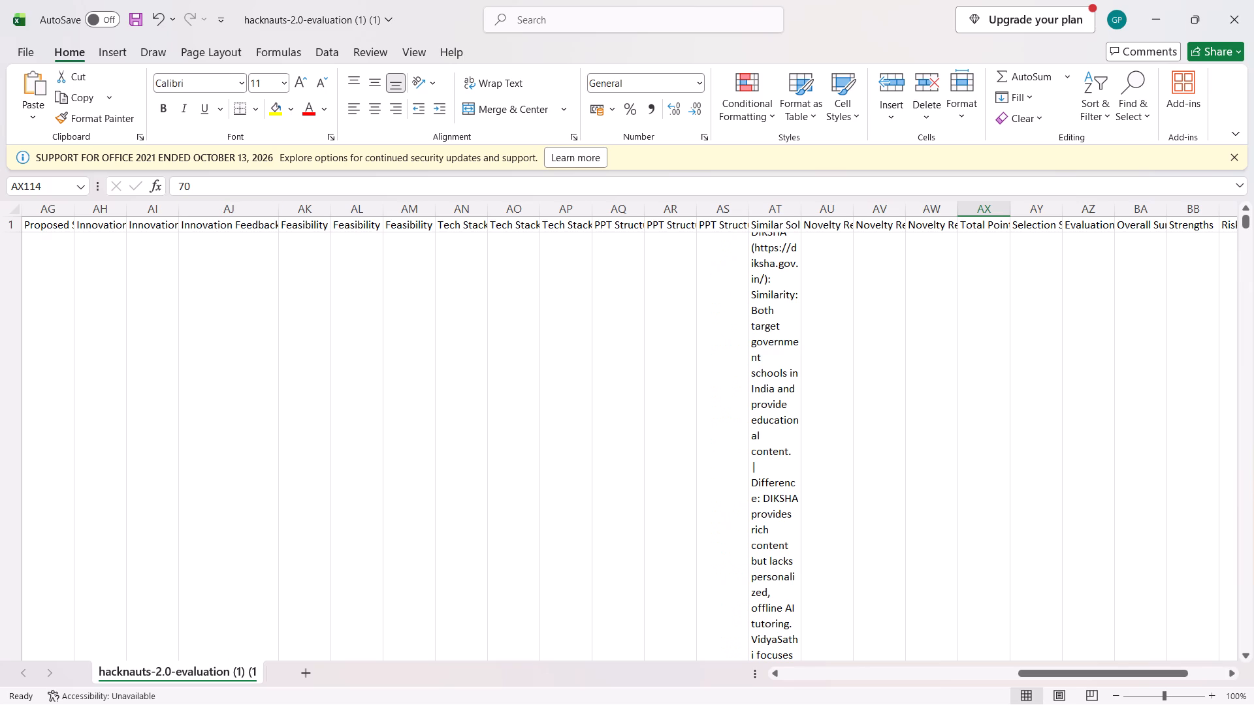
Go back to LUMINESCENT's row 114 and read its full innovation feedback in cell AJ114.
{"action": "scroll", "coordinate": [223, 236], "scroll_direction": "down", "scroll_amount": 20}
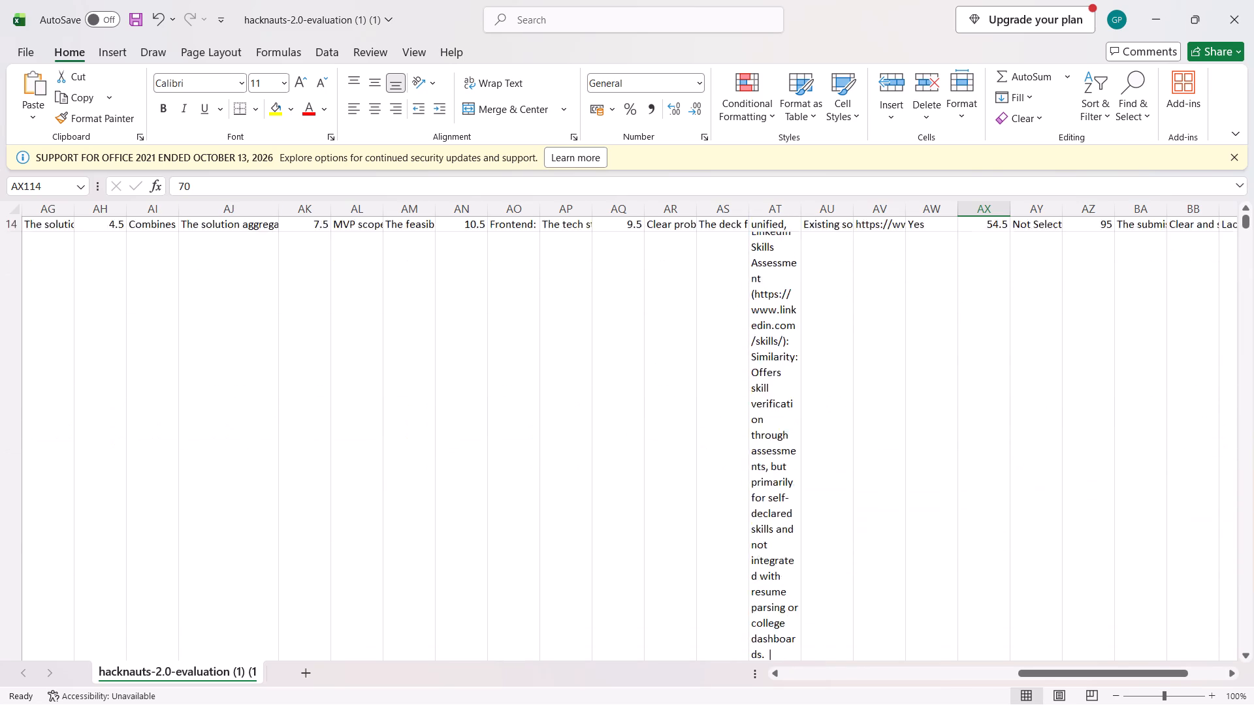
{"action": "scroll", "coordinate": [223, 236], "scroll_direction": "down", "scroll_amount": 20}
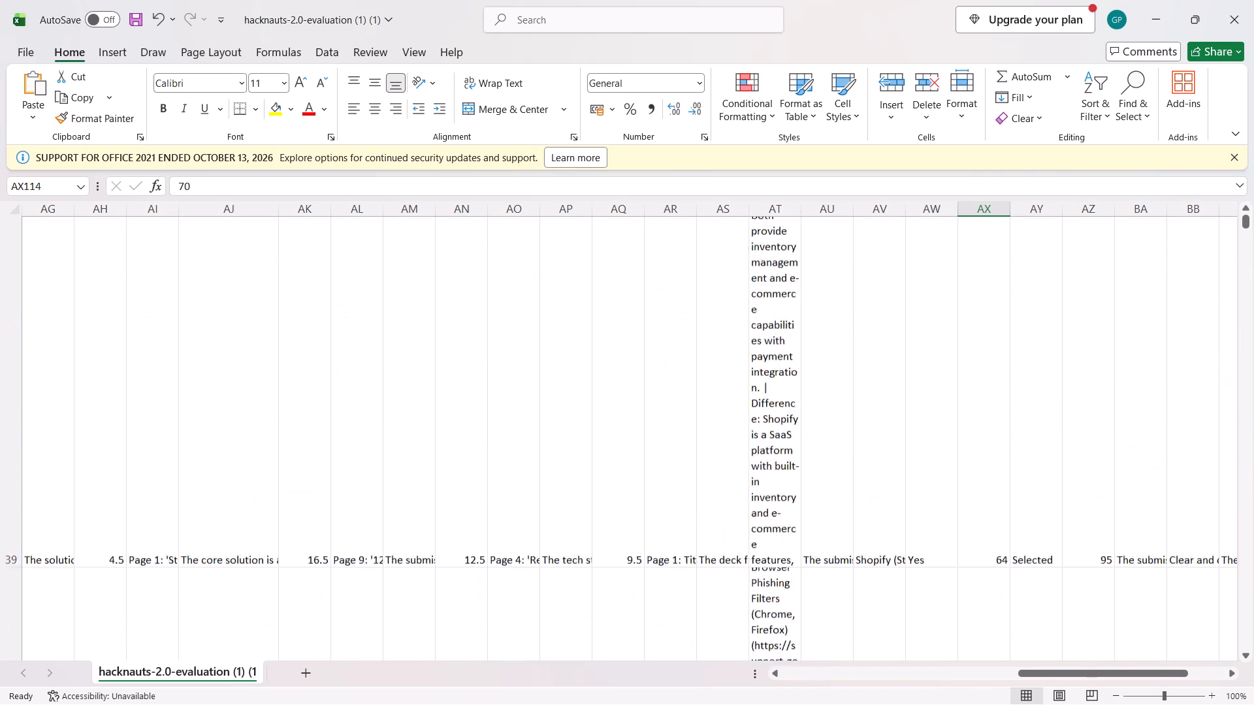
{"action": "scroll", "coordinate": [223, 236], "scroll_direction": "down", "scroll_amount": 20}
{"action": "scroll", "coordinate": [223, 236], "scroll_direction": "down", "scroll_amount": 4}
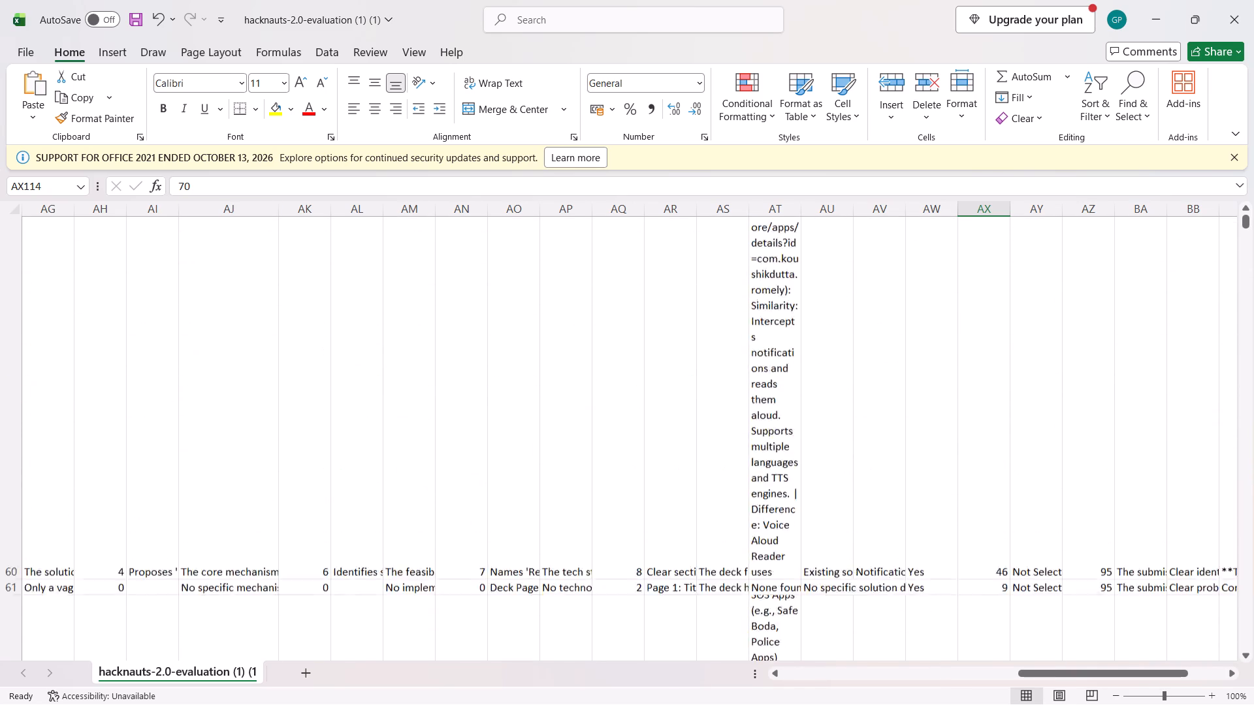
{"action": "scroll", "coordinate": [223, 236], "scroll_direction": "down", "scroll_amount": 13}
{"action": "scroll", "coordinate": [223, 236], "scroll_direction": "down", "scroll_amount": 8}
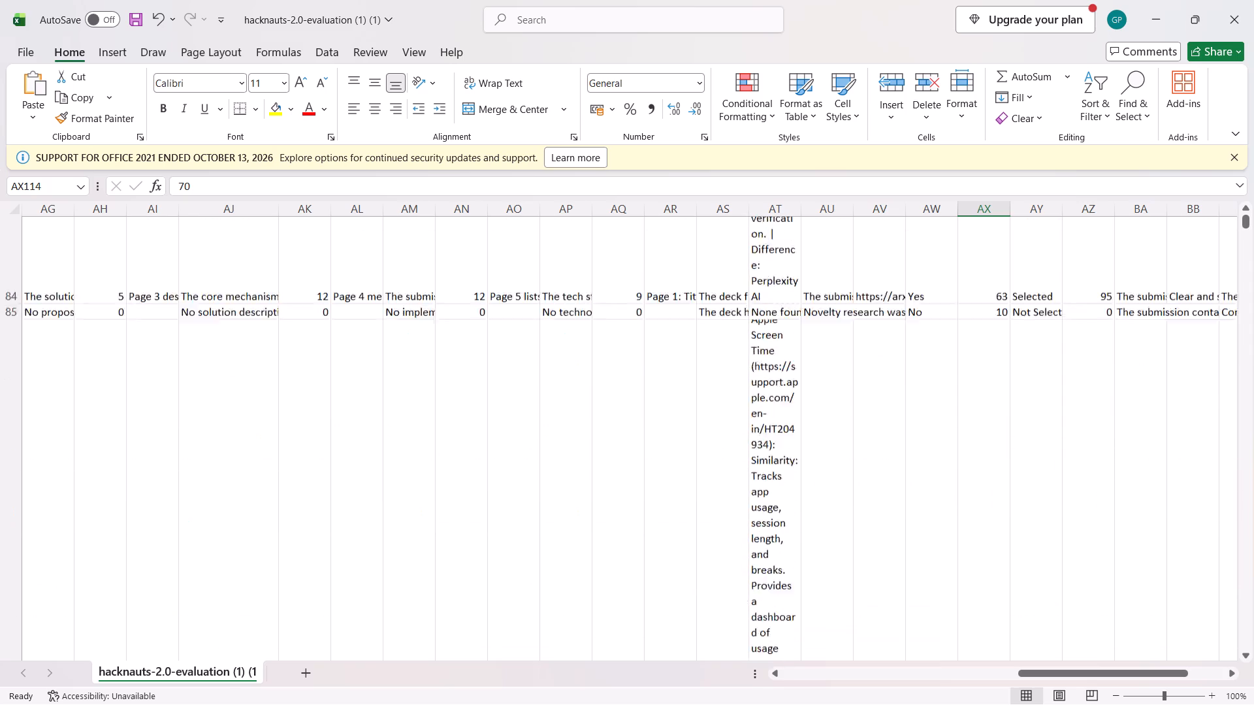
{"action": "scroll", "coordinate": [223, 236], "scroll_direction": "down", "scroll_amount": 12}
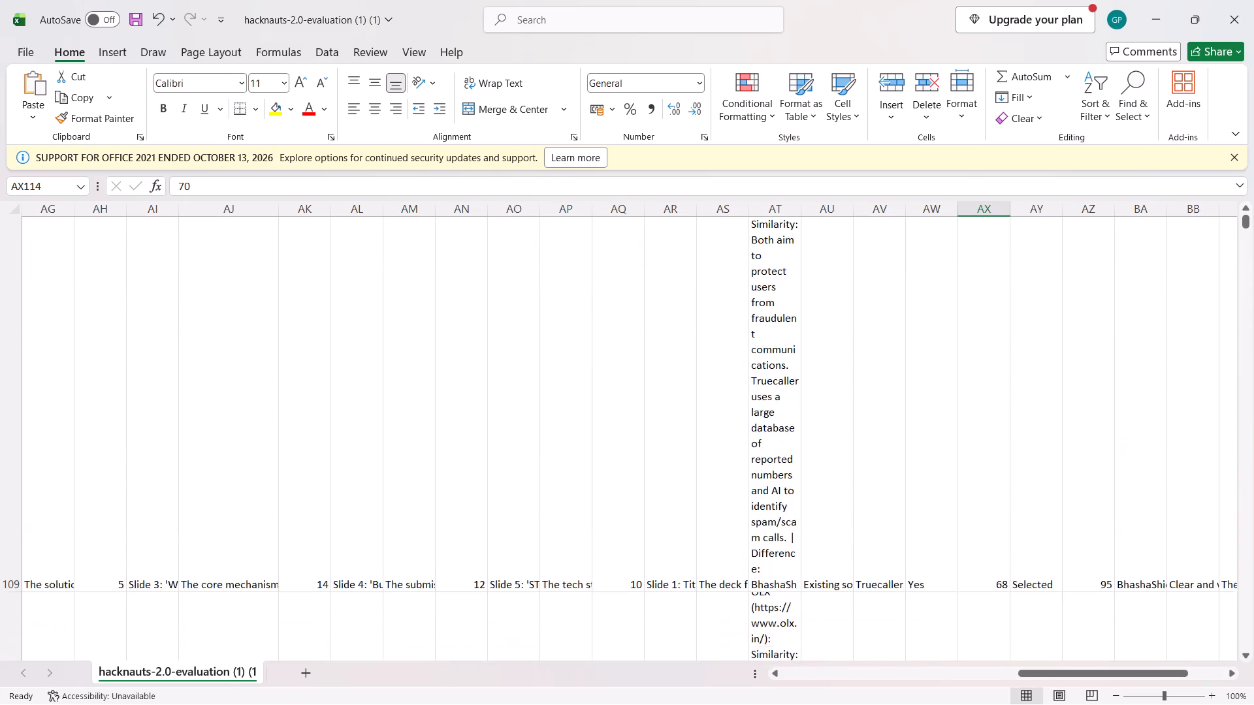
{"action": "scroll", "coordinate": [223, 236], "scroll_direction": "down", "scroll_amount": 2}
{"action": "scroll", "coordinate": [223, 236], "scroll_direction": "up", "scroll_amount": 3}
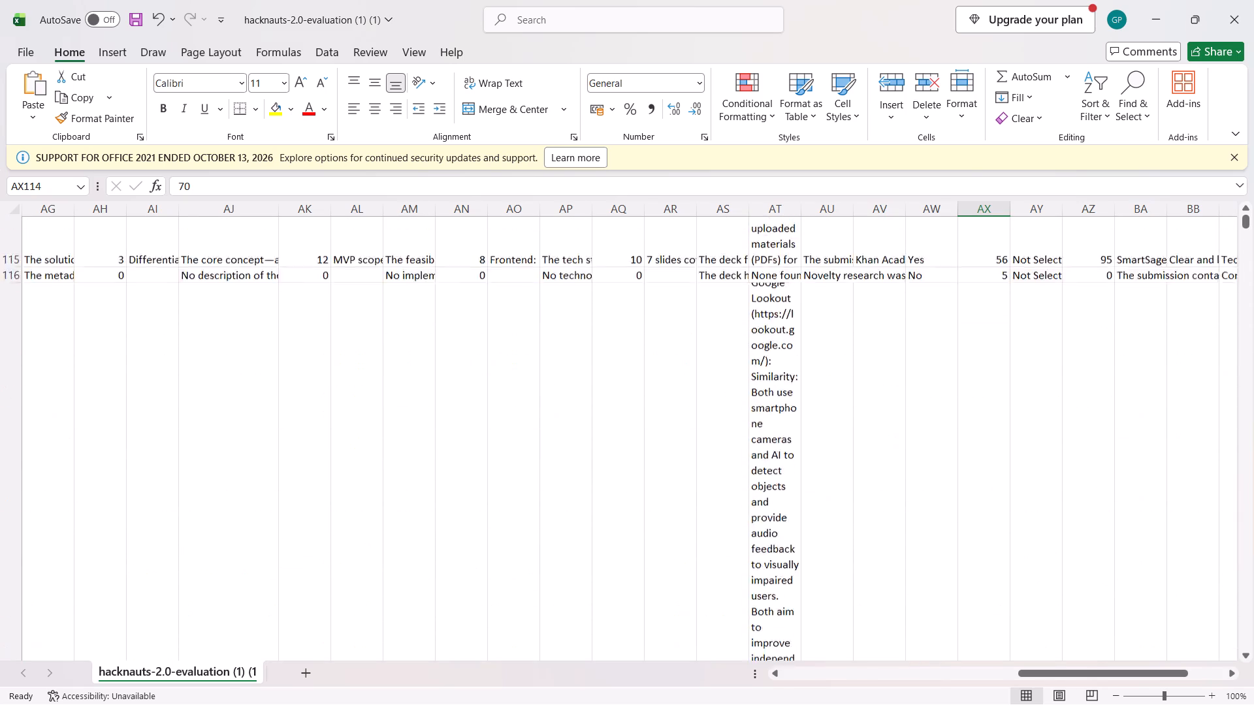
{"action": "scroll", "coordinate": [223, 236], "scroll_direction": "up", "scroll_amount": 5}
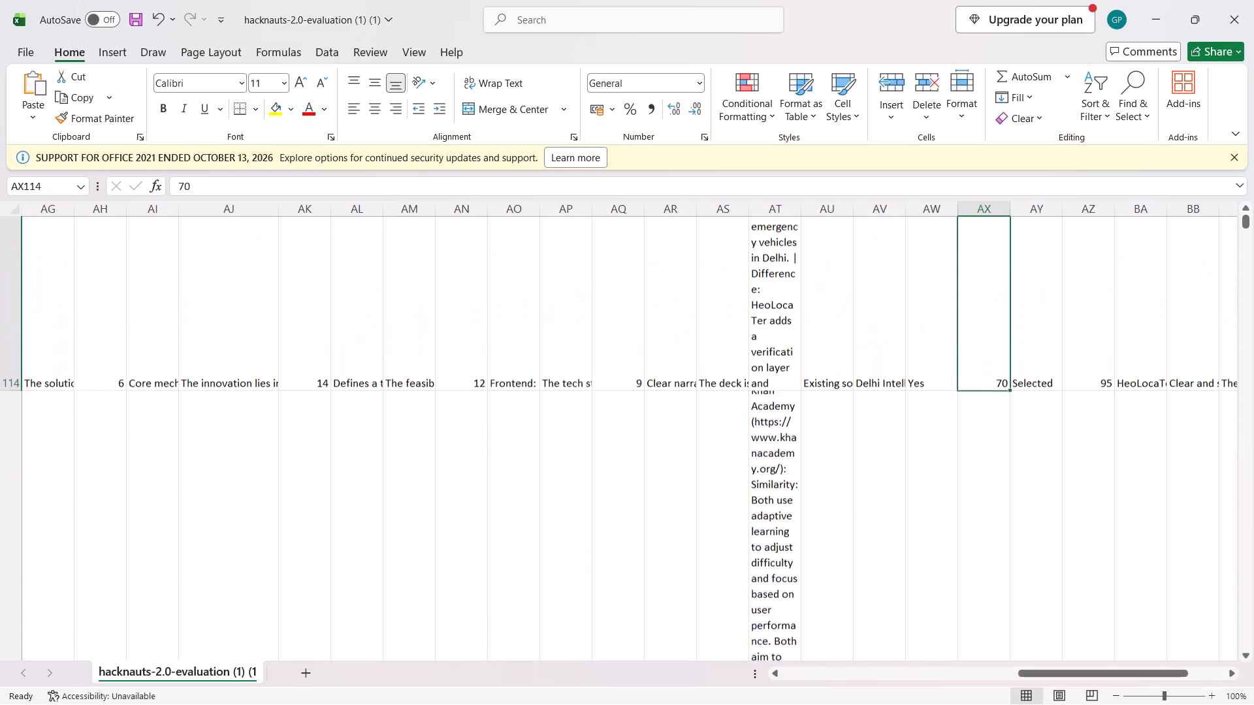
{"action": "scroll", "coordinate": [230, 274], "scroll_direction": "up", "scroll_amount": 3}
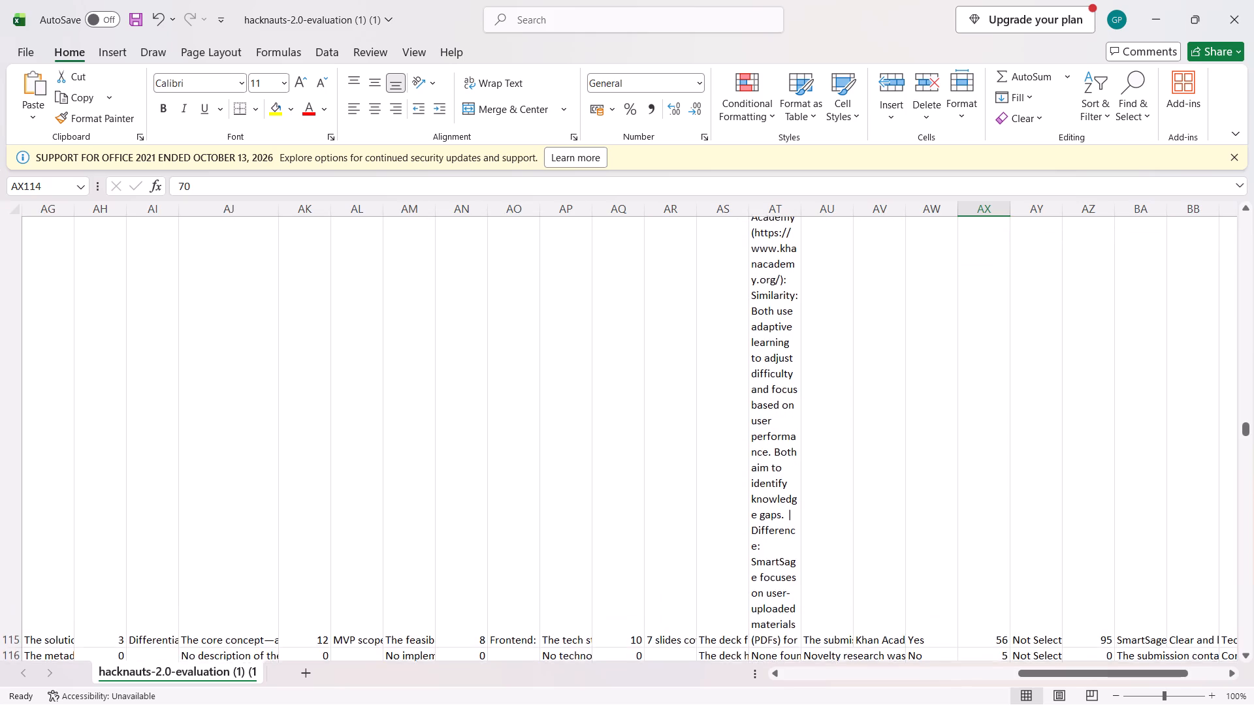
{"action": "scroll", "coordinate": [230, 274], "scroll_direction": "up", "scroll_amount": 2}
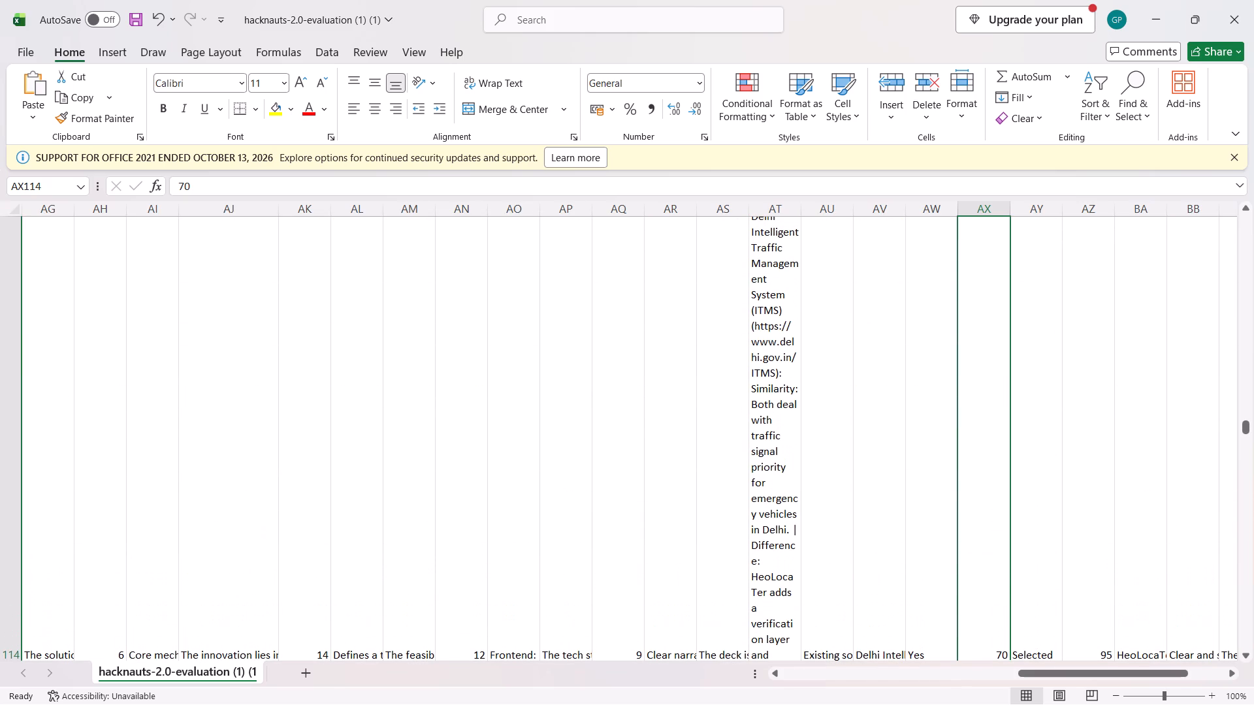
{"action": "left_click", "coordinate": [242, 464]}
{"action": "double_click", "coordinate": [242, 464]}
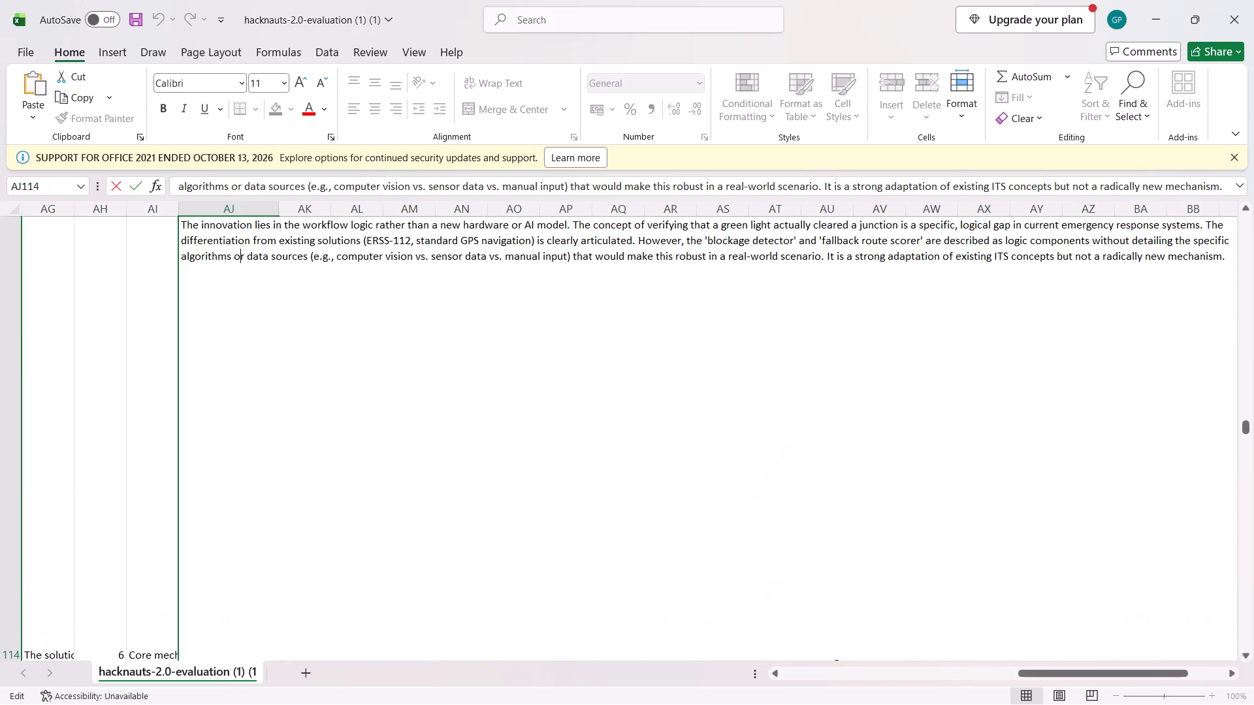
{"action": "left_click_drag", "start_coordinate": [496, 232], "coordinate": [594, 228]}
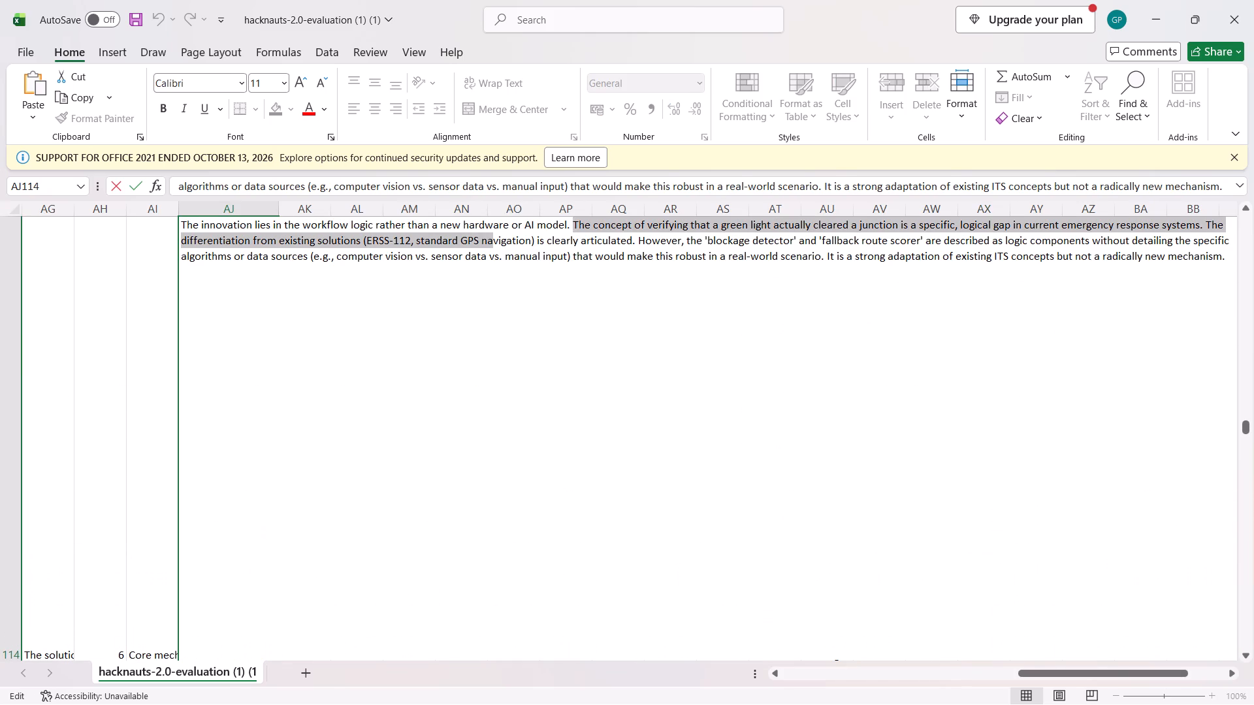
{"action": "left_click_drag", "start_coordinate": [594, 228], "coordinate": [626, 228]}
{"action": "left_click", "coordinate": [626, 228]}
{"action": "left_click_drag", "start_coordinate": [626, 228], "coordinate": [918, 230]}
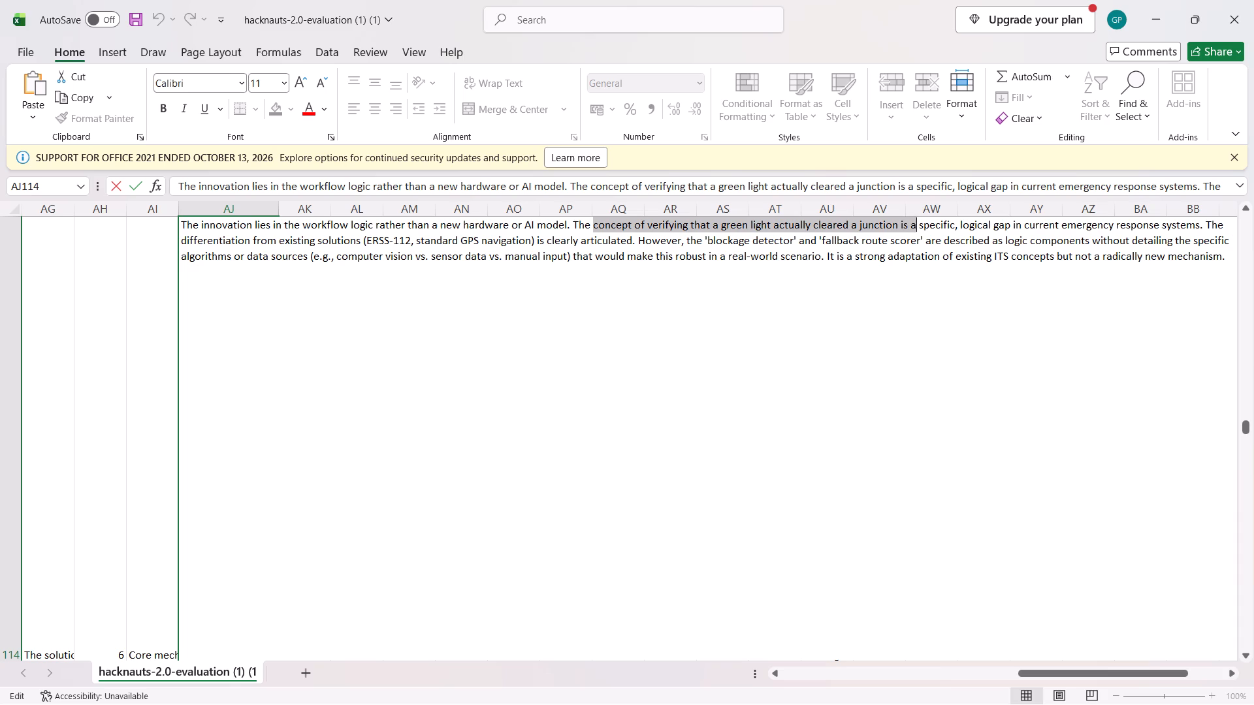
{"action": "left_click_drag", "start_coordinate": [918, 230], "coordinate": [1034, 230]}
{"action": "left_click_drag", "start_coordinate": [1034, 230], "coordinate": [1139, 236]}
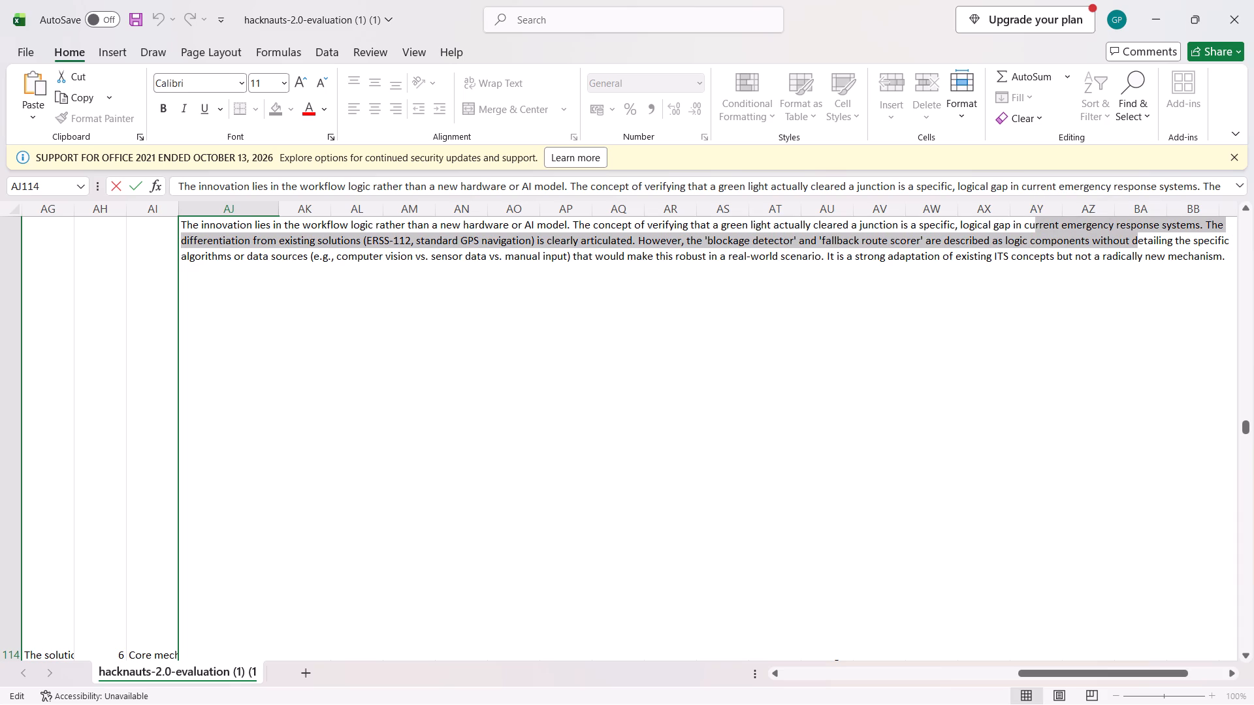
{"action": "left_click_drag", "start_coordinate": [1139, 236], "coordinate": [1168, 236]}
{"action": "left_click", "coordinate": [1168, 236]}
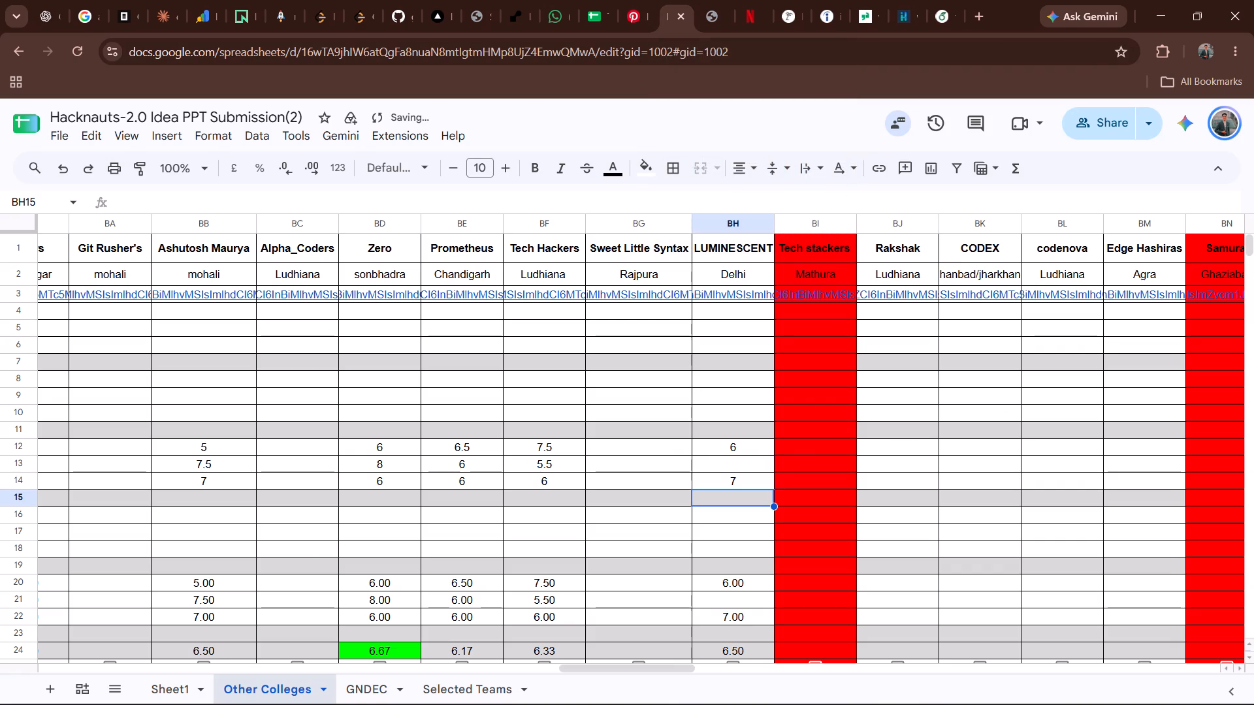
{"action": "key", "text": "Up"}
{"action": "key", "text": "Up"}
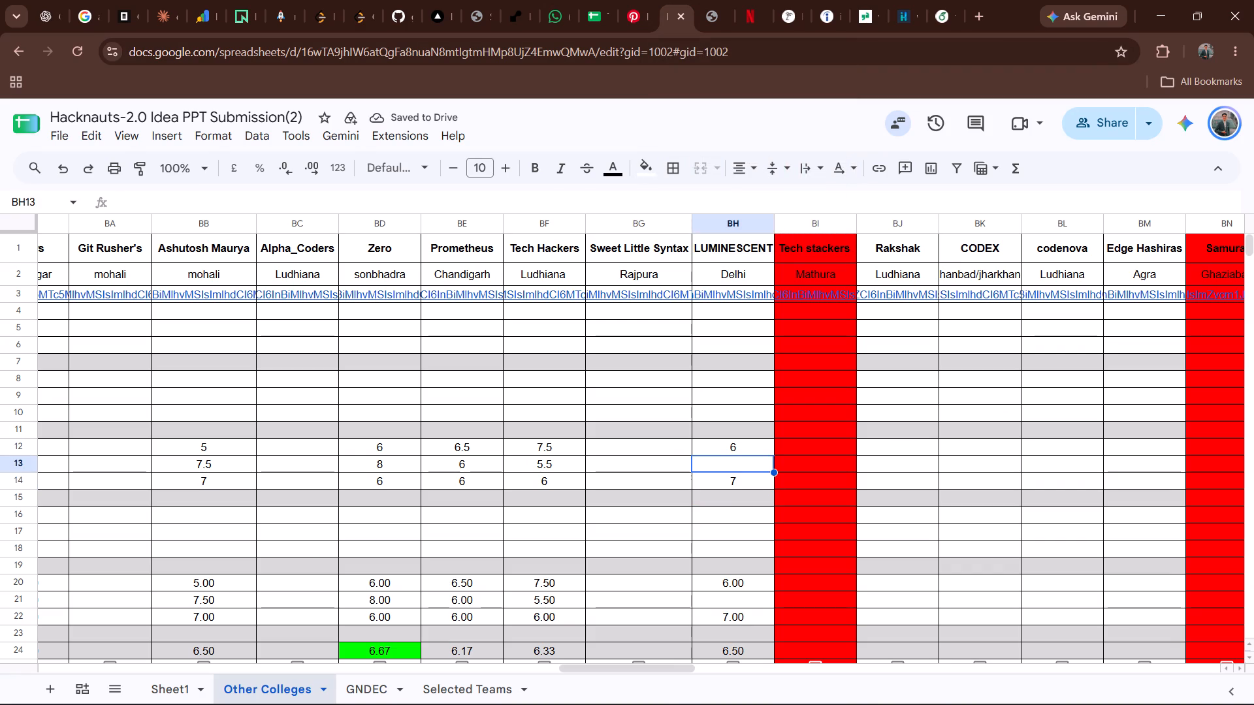
{"action": "type", "text": "7.5"}
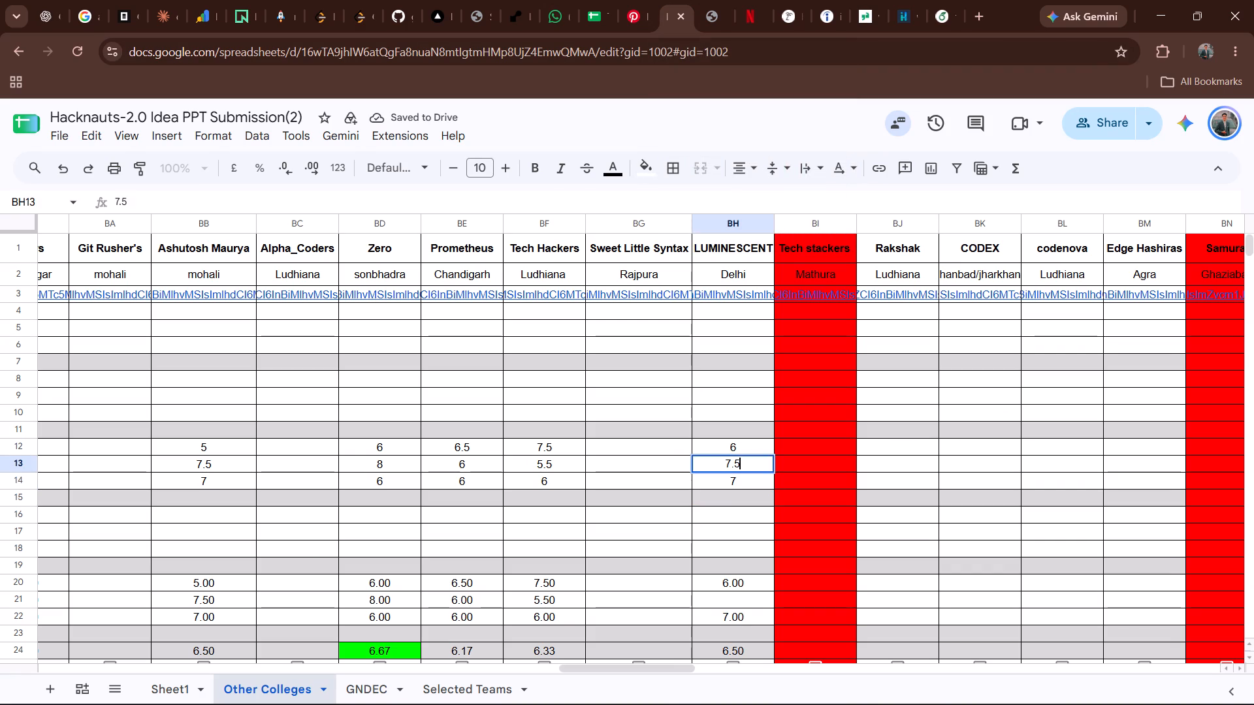
{"action": "key", "text": "Return"}
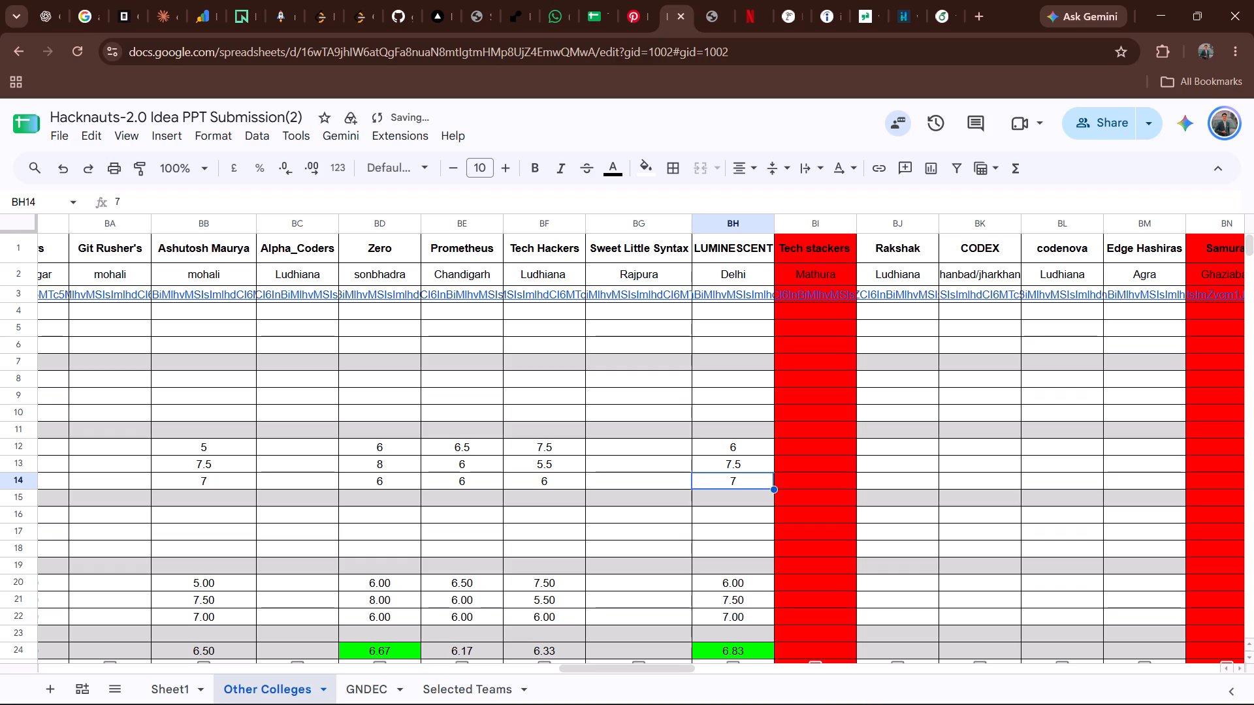
Copy the team name Rakshak from the Other Colleges sheet and find that team's row in the Excel evaluation workbook.
{"action": "double_click", "coordinate": [903, 255]}
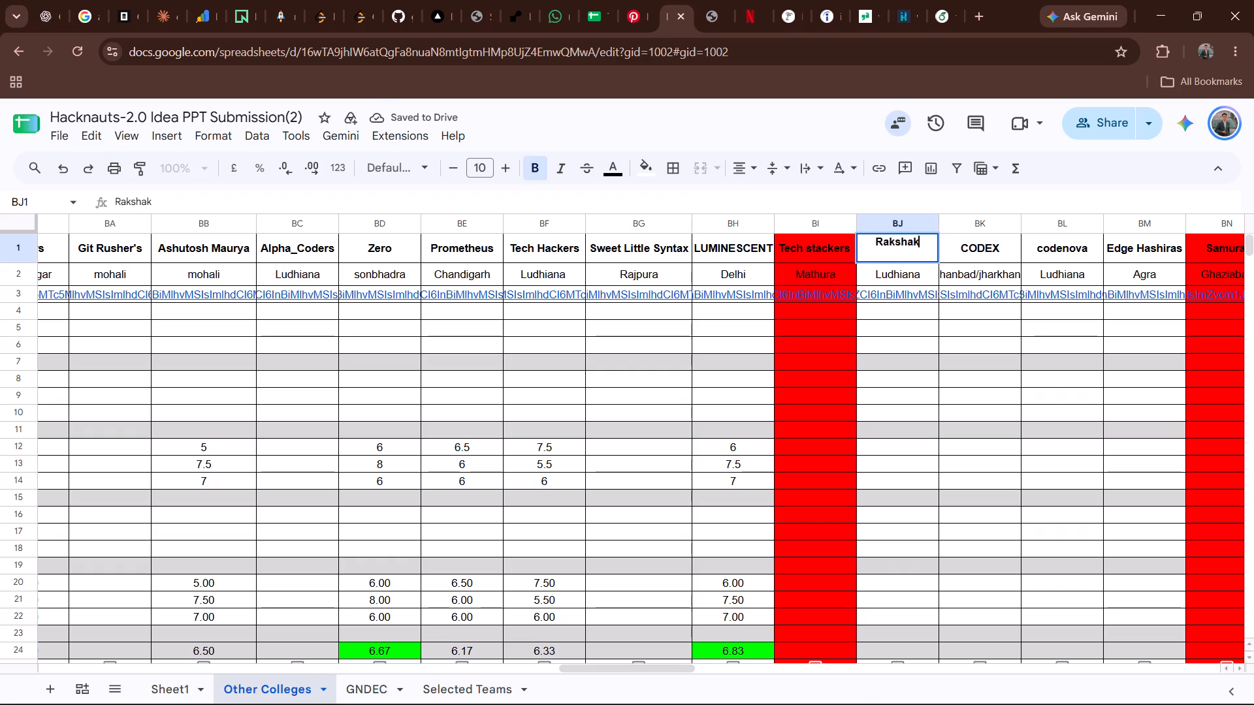
{"action": "key", "text": "ctrl+a"}
{"action": "key", "text": "ctrl+c"}
{"action": "key", "text": "alt+Tab"}
{"action": "scroll", "coordinate": [395, 433], "scroll_direction": "right", "scroll_amount": 4}
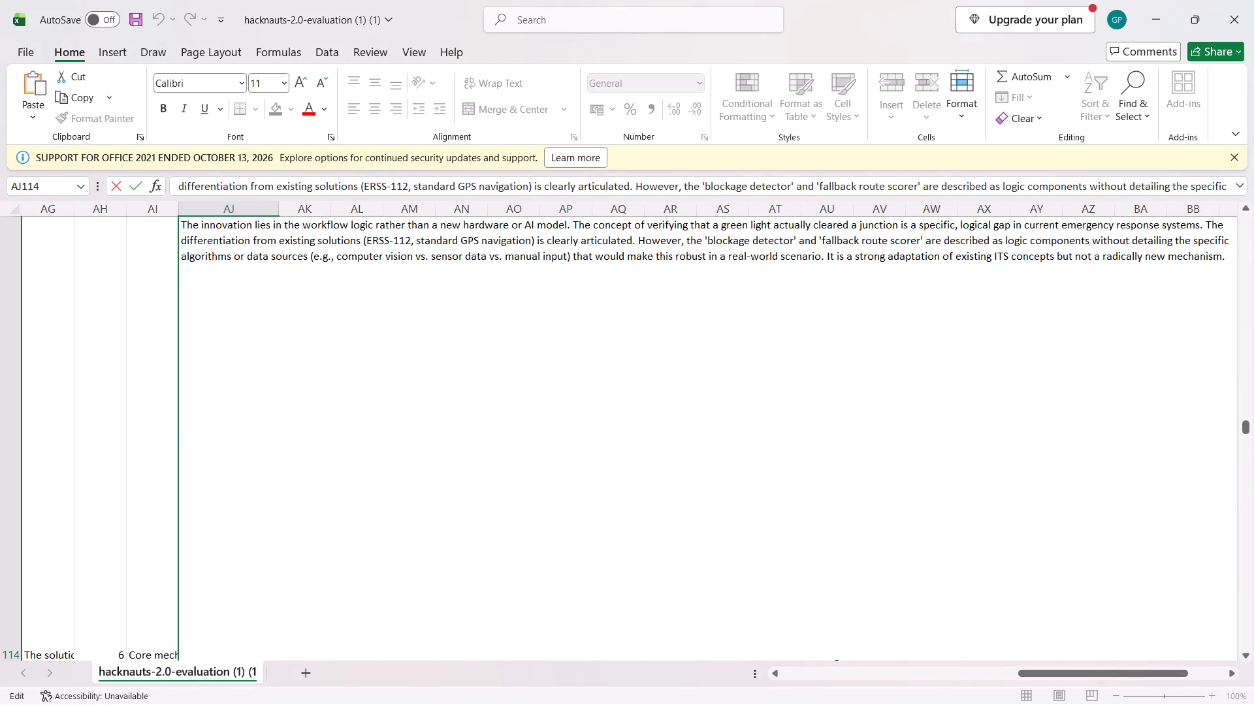
{"action": "scroll", "coordinate": [395, 433], "scroll_direction": "right", "scroll_amount": 2}
{"action": "left_click", "coordinate": [81, 472]}
{"action": "scroll", "coordinate": [81, 472], "scroll_direction": "right", "scroll_amount": 20}
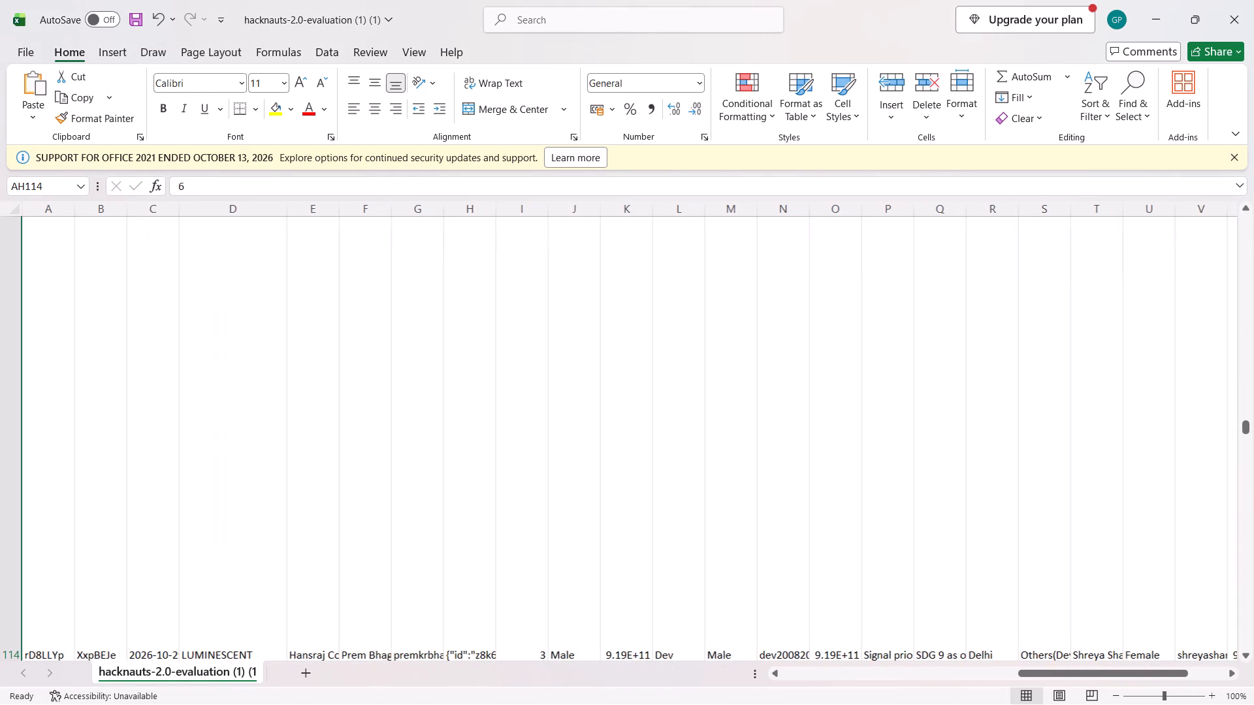
{"action": "left_click", "coordinate": [195, 515]}
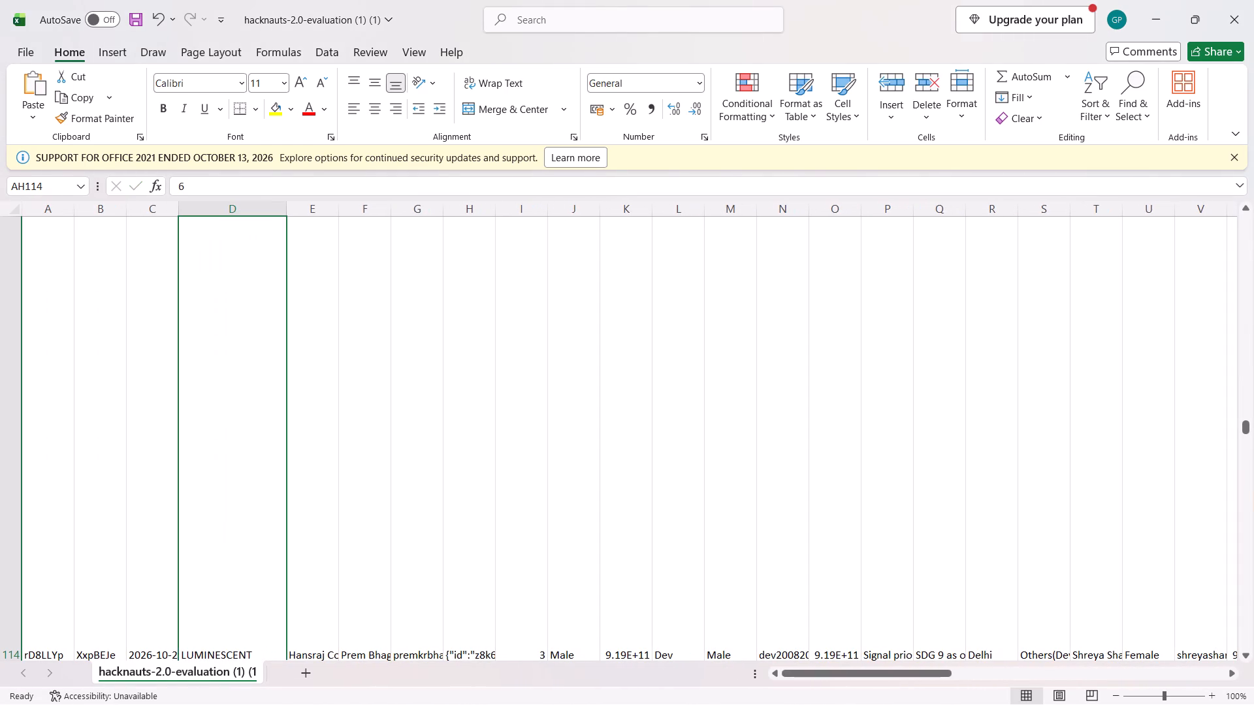
{"action": "key", "text": "ctrl+f"}
{"action": "key", "text": "ctrl+v"}
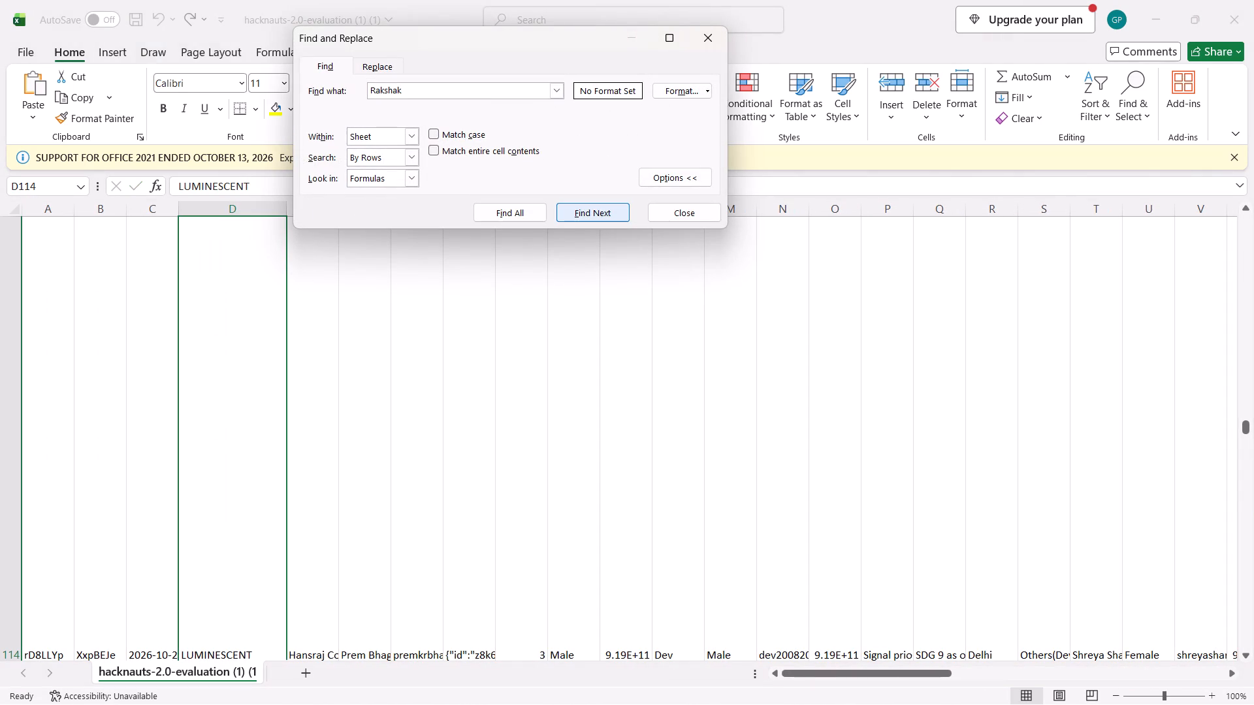
{"action": "left_click", "coordinate": [608, 218]}
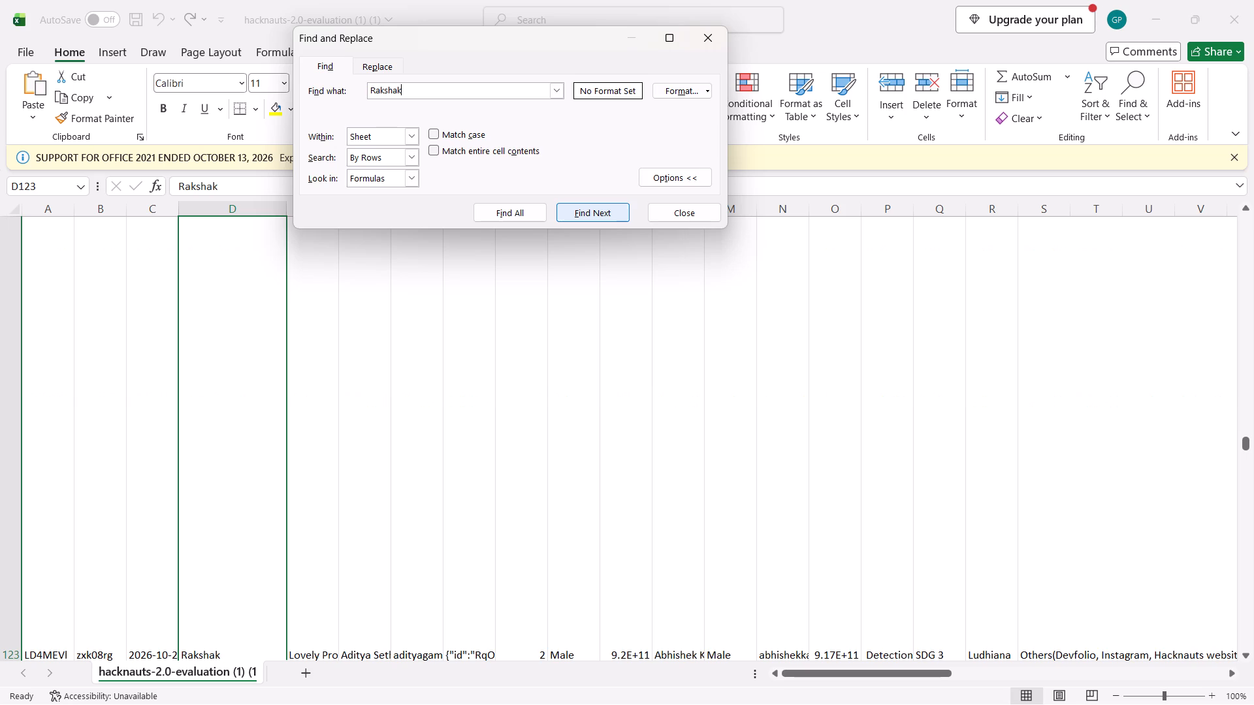
{"action": "left_click", "coordinate": [701, 215]}
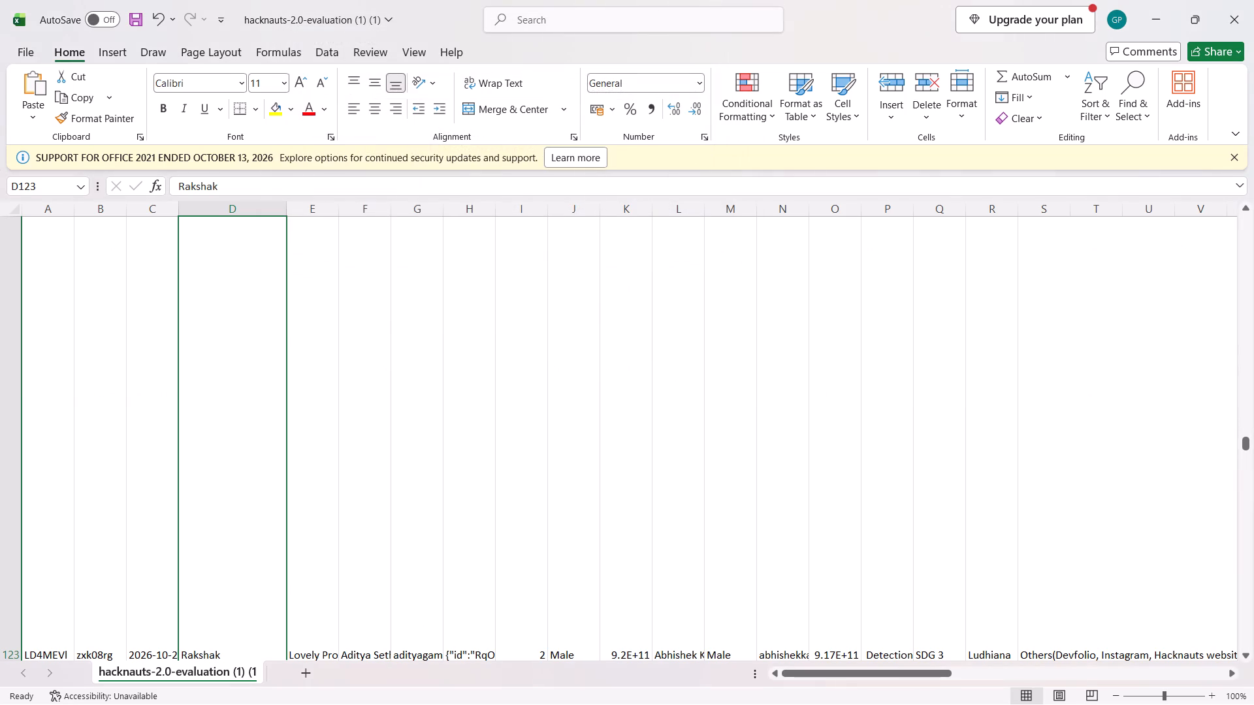
Back in Chrome, open Rakshak's submission PDF from the link in row 3, and close the old LUMINESCENT deck.
{"action": "key", "text": "alt+Tab"}
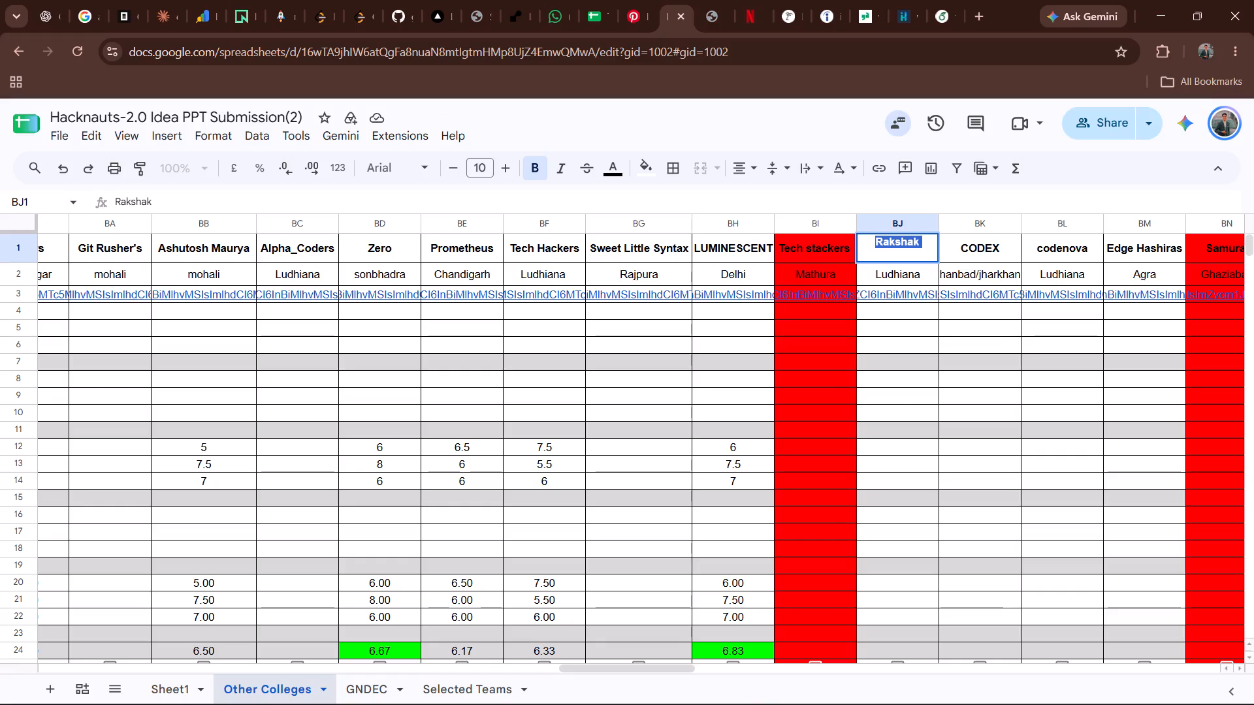
{"action": "left_click", "coordinate": [890, 290]}
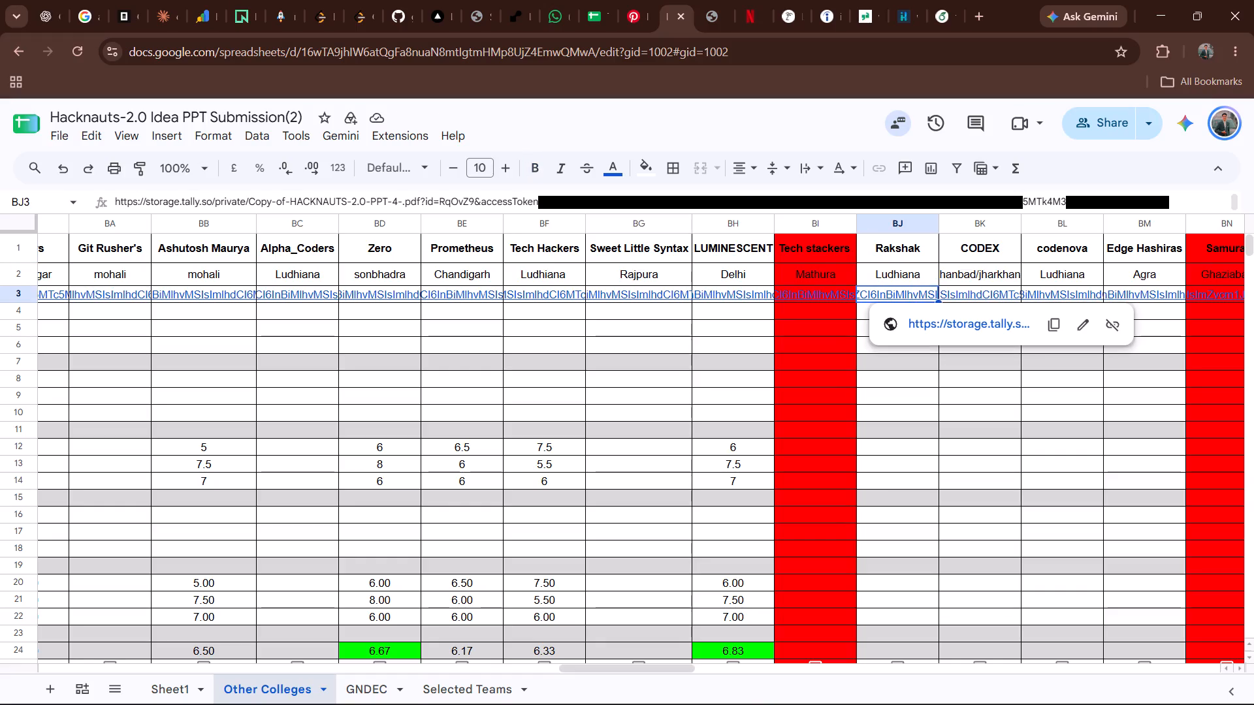
{"action": "left_click", "coordinate": [940, 328]}
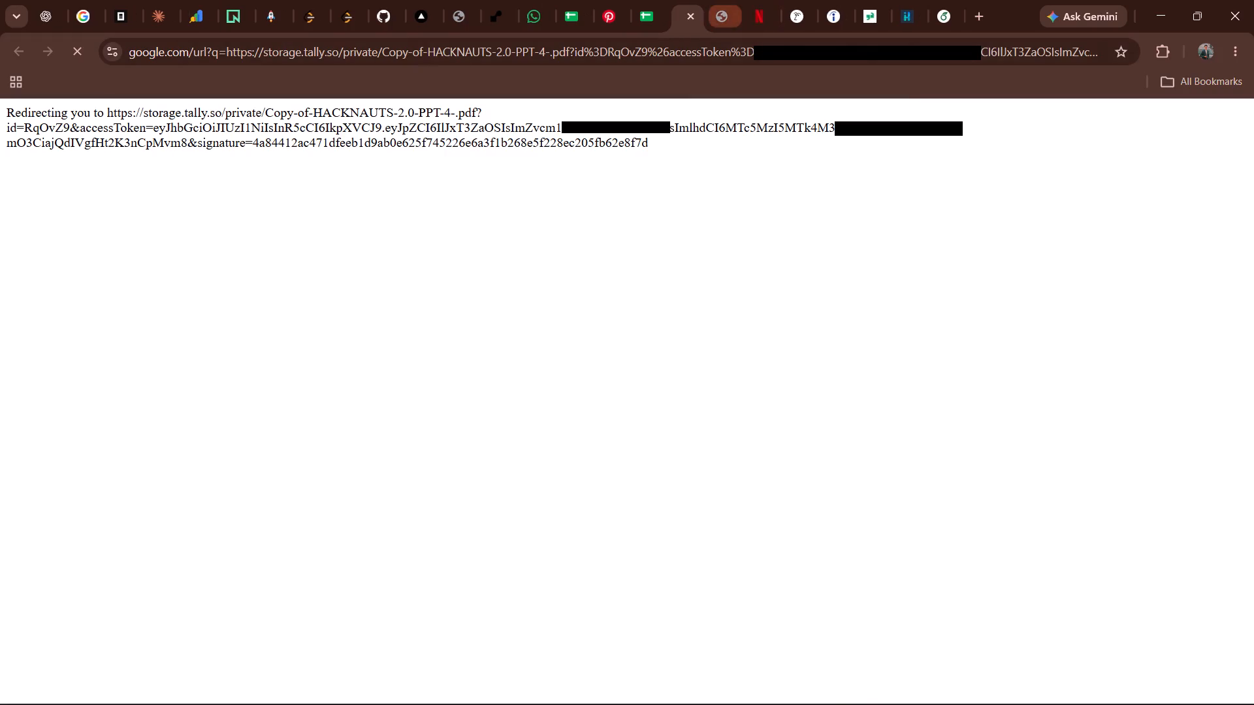
{"action": "left_click", "coordinate": [722, 16]}
{"action": "left_click", "coordinate": [730, 17]}
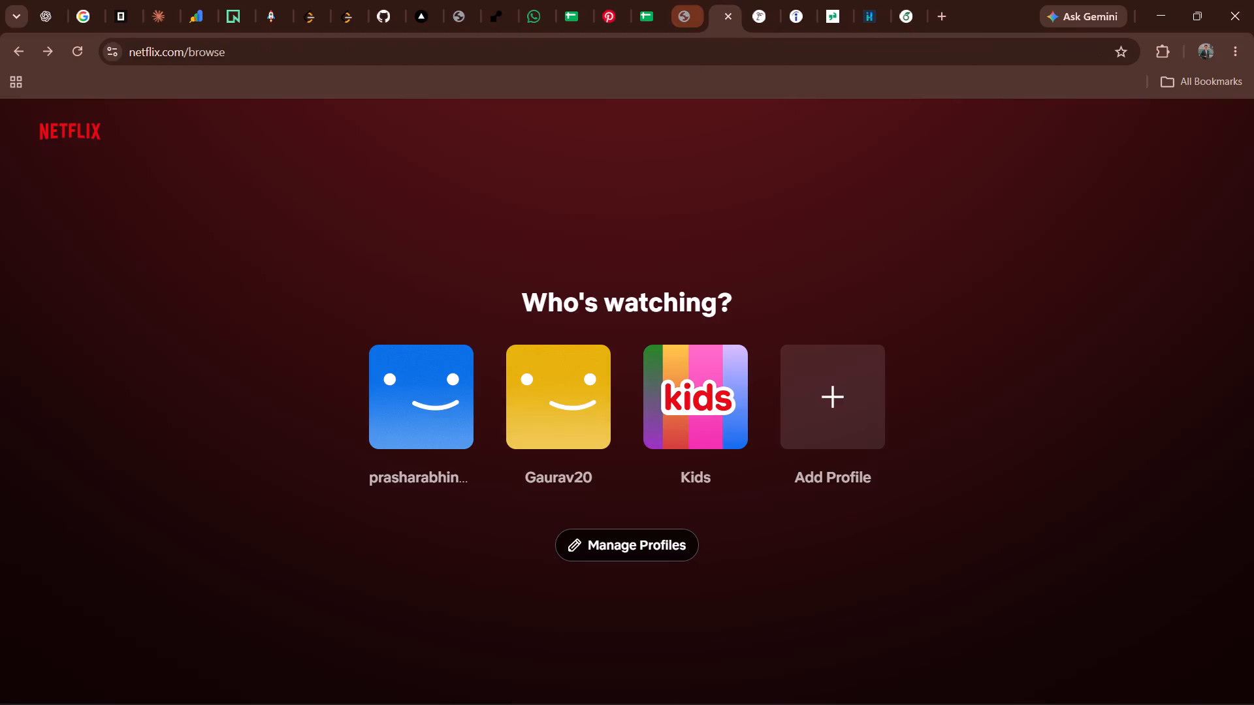
{"action": "left_click", "coordinate": [681, 22]}
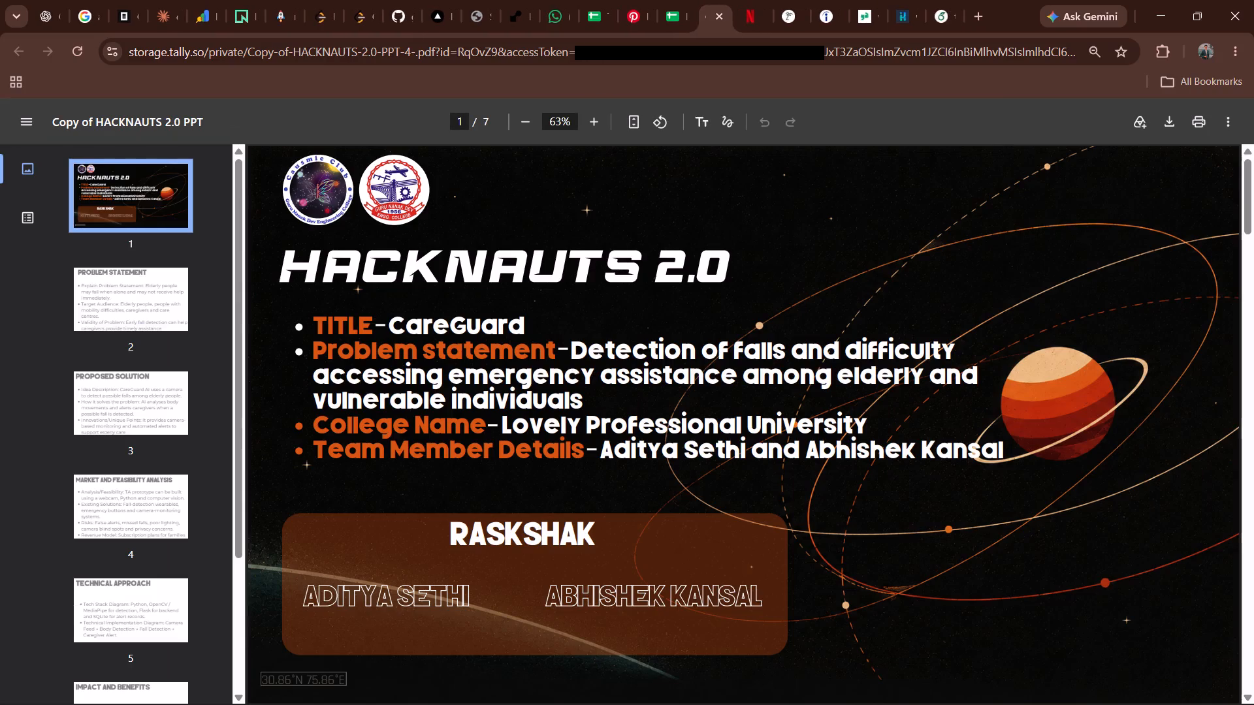
Skim Rakshak's deck, switch to the Excel evaluation workbook and review the scores and selection verdict across Rakshak's row 123.
{"action": "scroll", "coordinate": [647, 449], "scroll_direction": "down", "scroll_amount": 1}
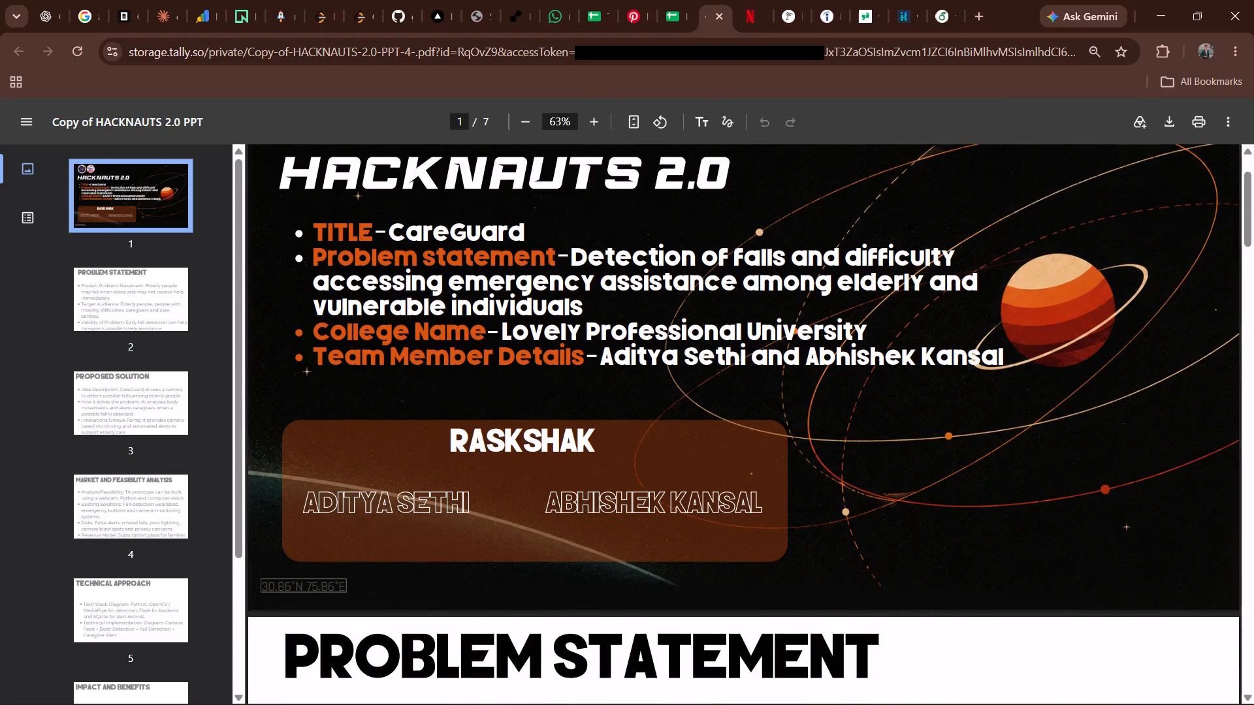
{"action": "key", "text": "alt+Tab"}
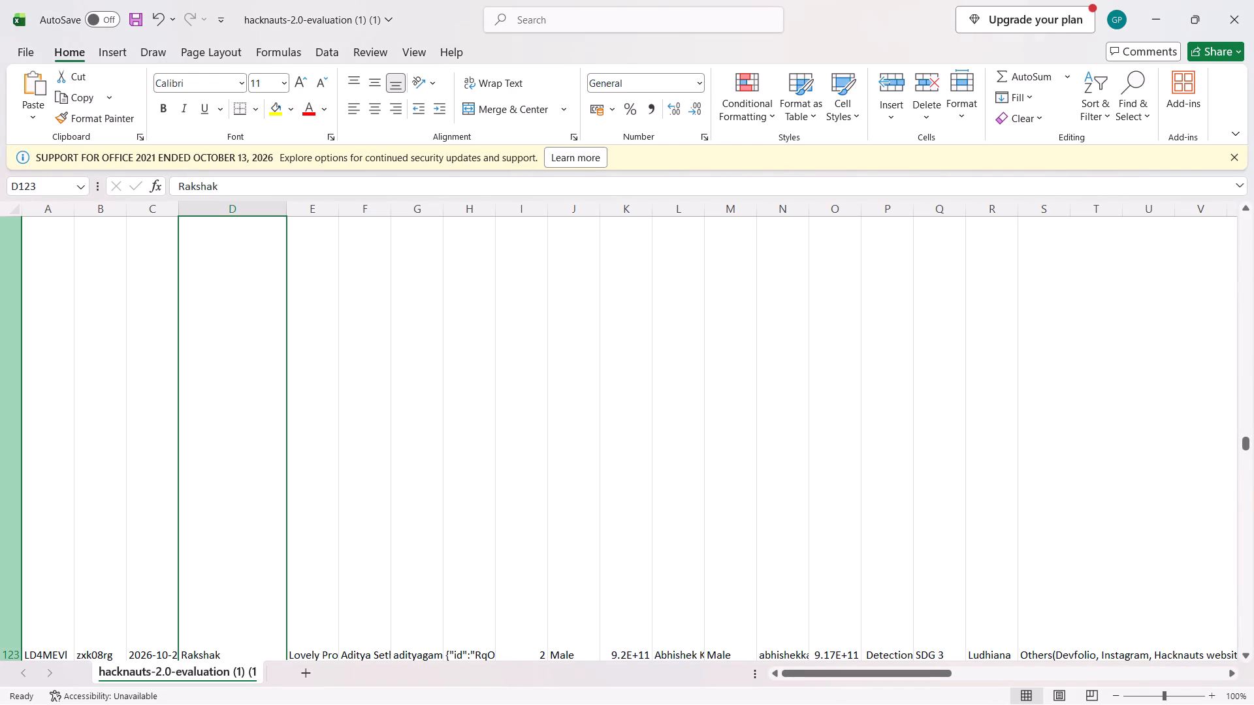
{"action": "left_click", "coordinate": [14, 574]}
{"action": "scroll", "coordinate": [610, 543], "scroll_direction": "left", "scroll_amount": 10}
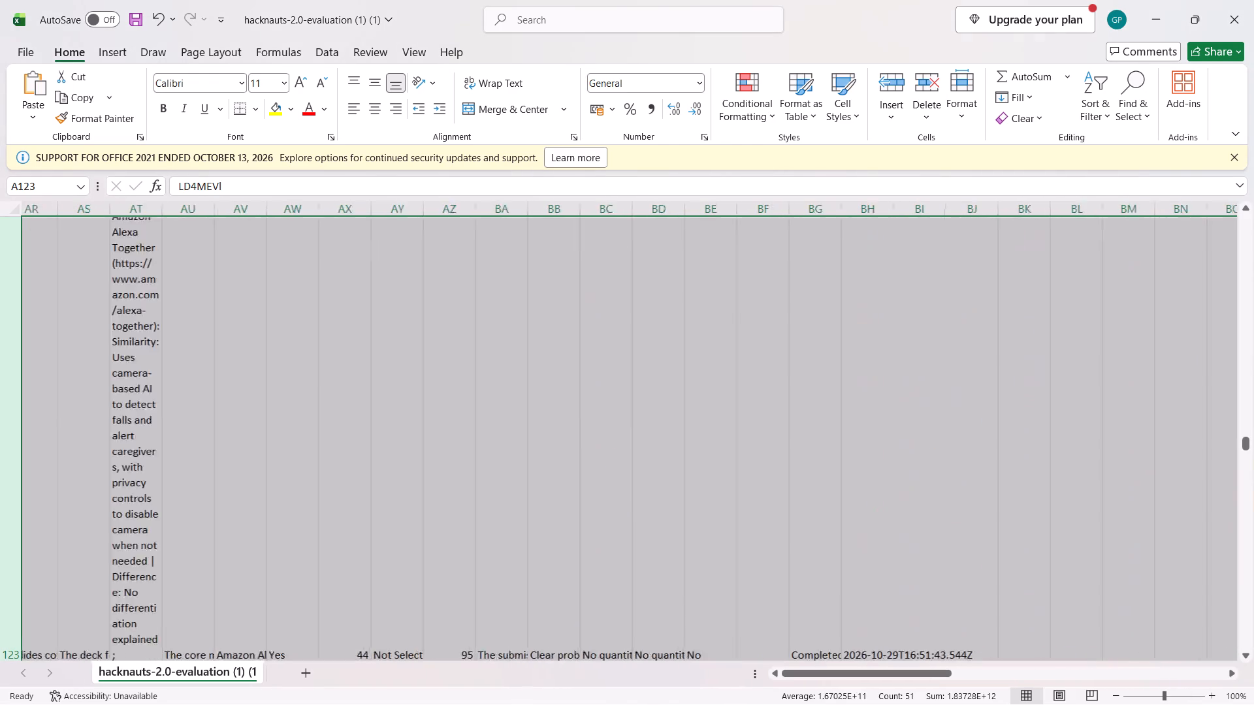
{"action": "scroll", "coordinate": [610, 543], "scroll_direction": "left", "scroll_amount": 1}
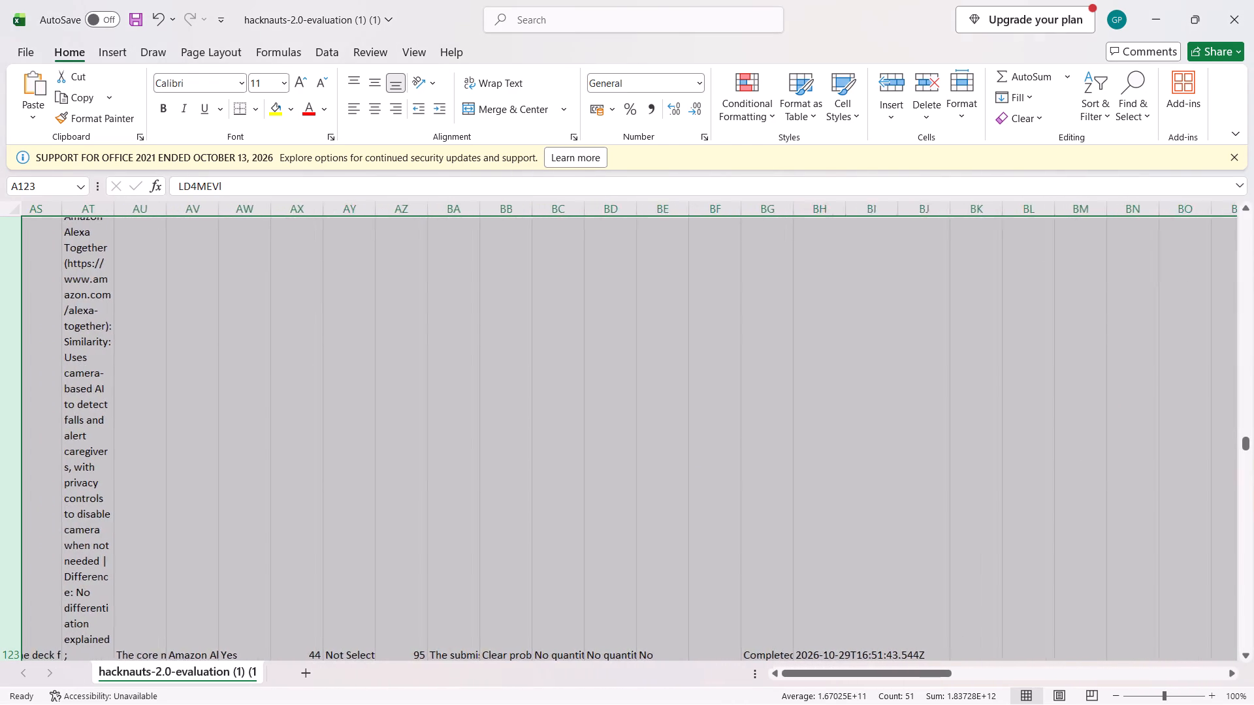
{"action": "scroll", "coordinate": [610, 543], "scroll_direction": "left", "scroll_amount": 1}
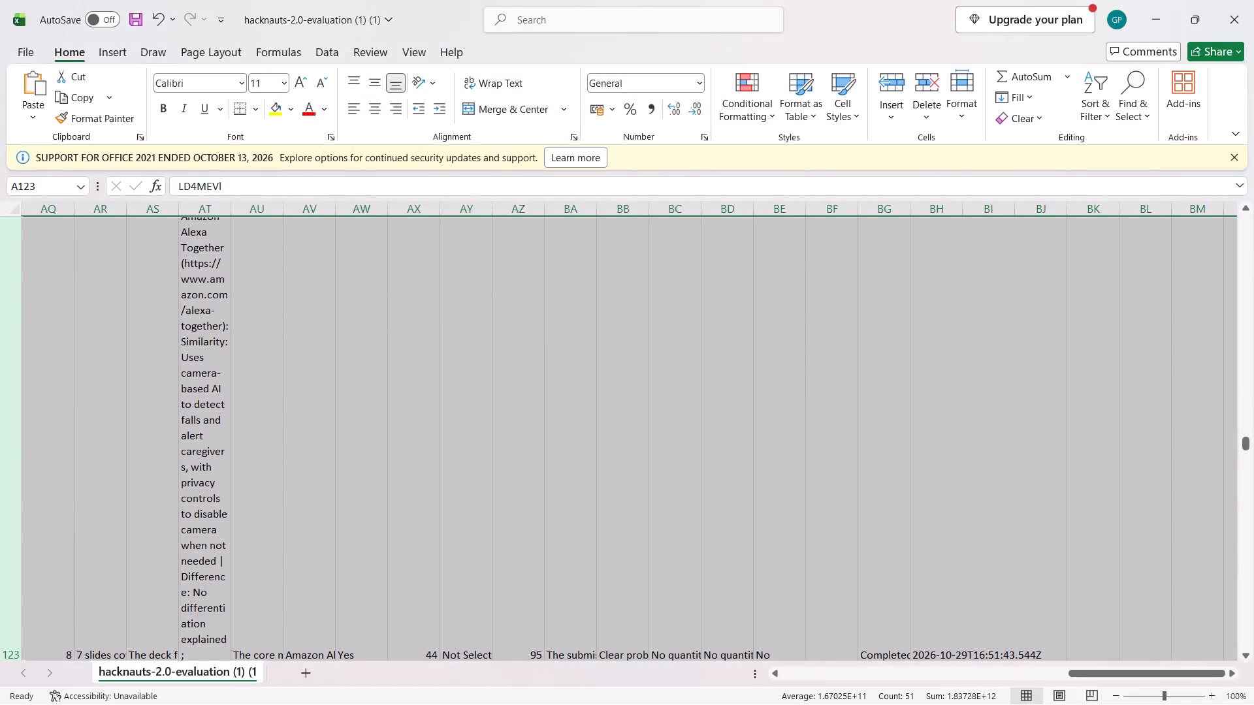
{"action": "scroll", "coordinate": [353, 398], "scroll_direction": "right", "scroll_amount": 17}
{"action": "scroll", "coordinate": [353, 398], "scroll_direction": "right", "scroll_amount": 4}
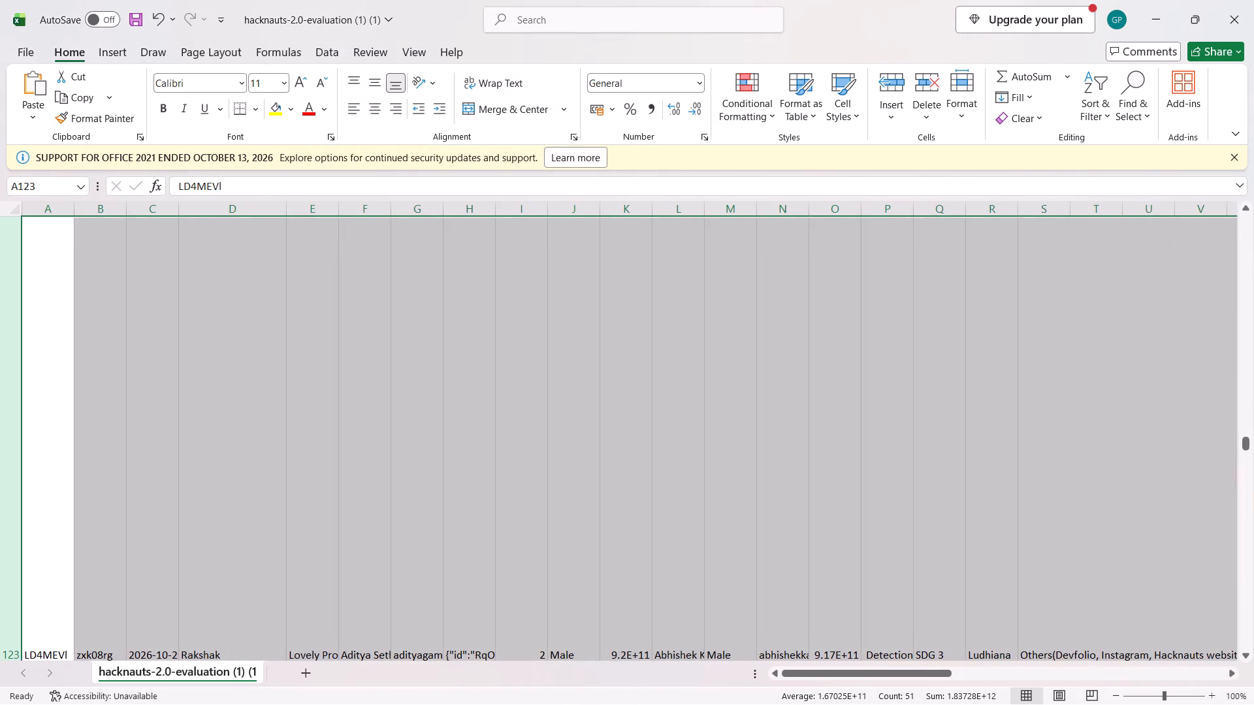
{"action": "left_click", "coordinate": [217, 524]}
{"action": "key", "text": "ctrl+f"}
{"action": "key", "text": "ctrl+v"}
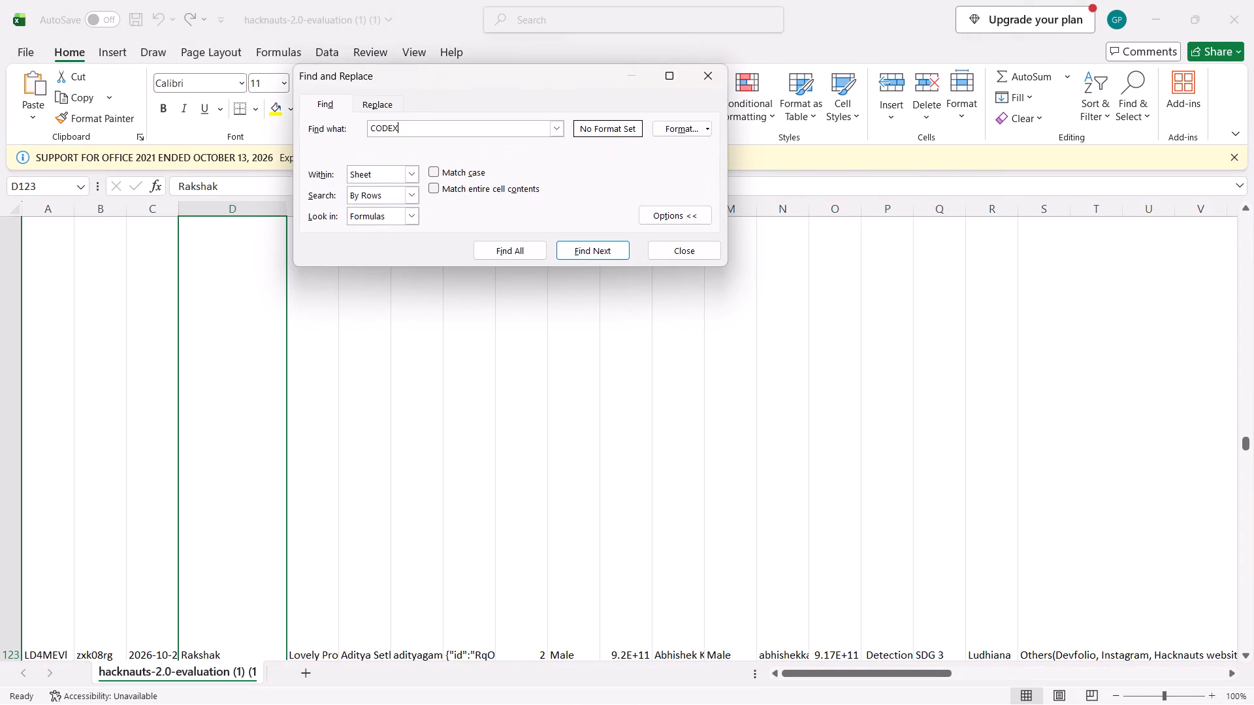
{"action": "left_click", "coordinate": [600, 257]}
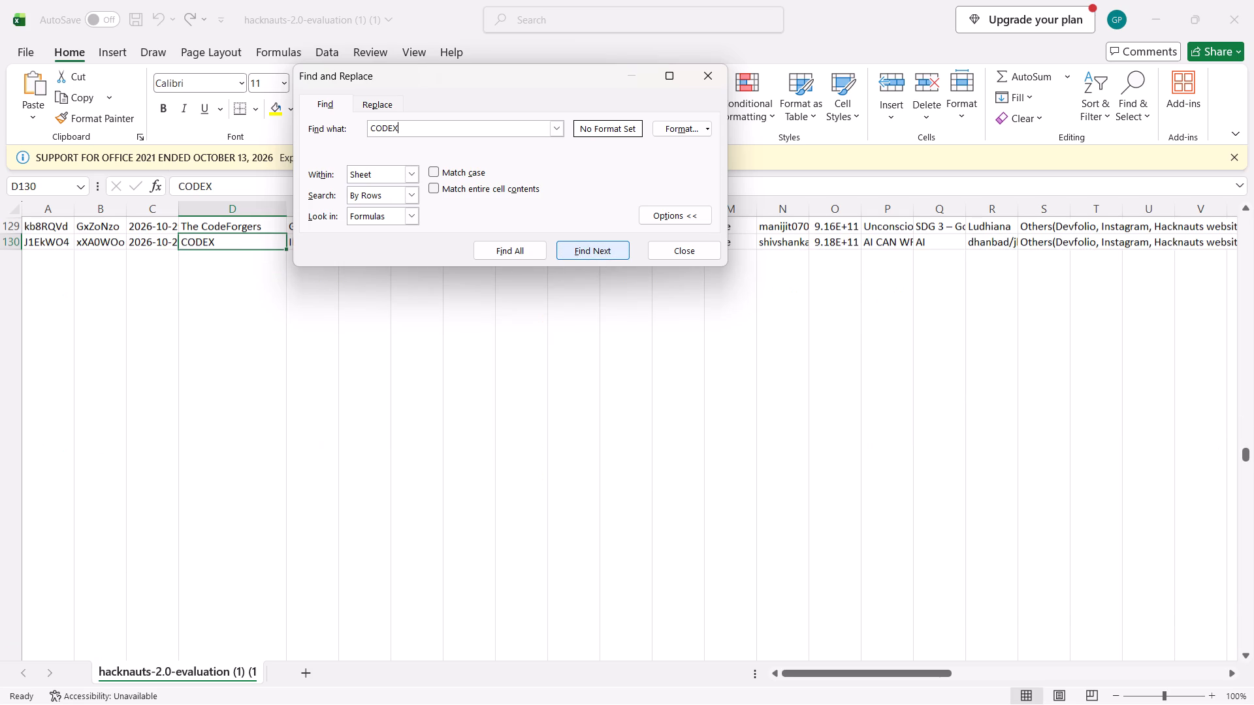
{"action": "left_click", "coordinate": [664, 248]}
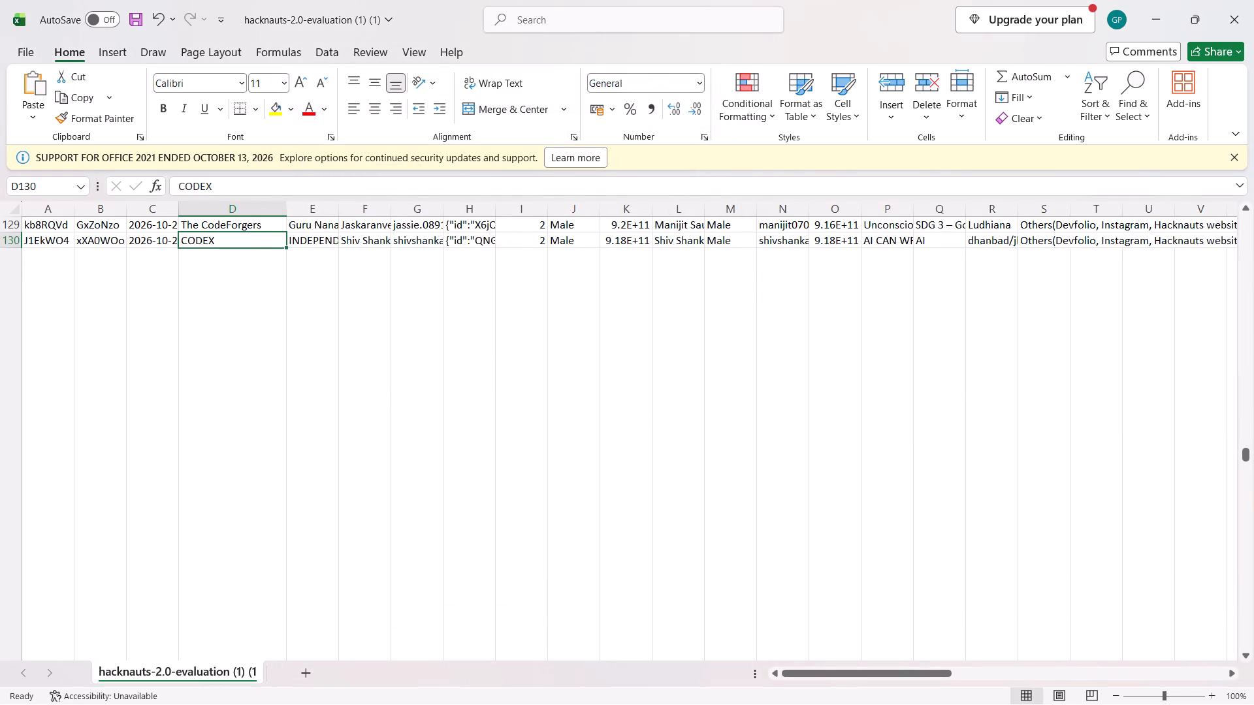
Review the evaluation scores, feedback and selection verdict across CODEX's row 130.
{"action": "left_click", "coordinate": [7, 240]}
{"action": "scroll", "coordinate": [417, 266], "scroll_direction": "left", "scroll_amount": 6}
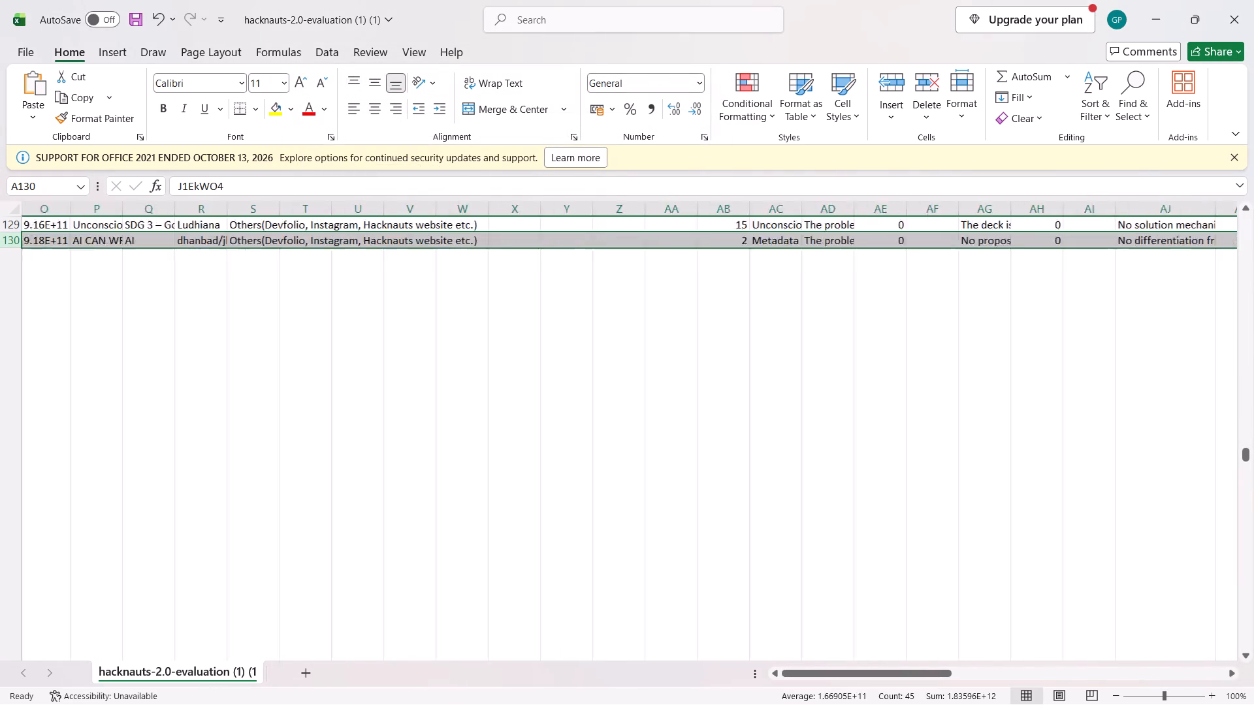
{"action": "scroll", "coordinate": [417, 266], "scroll_direction": "left", "scroll_amount": 6}
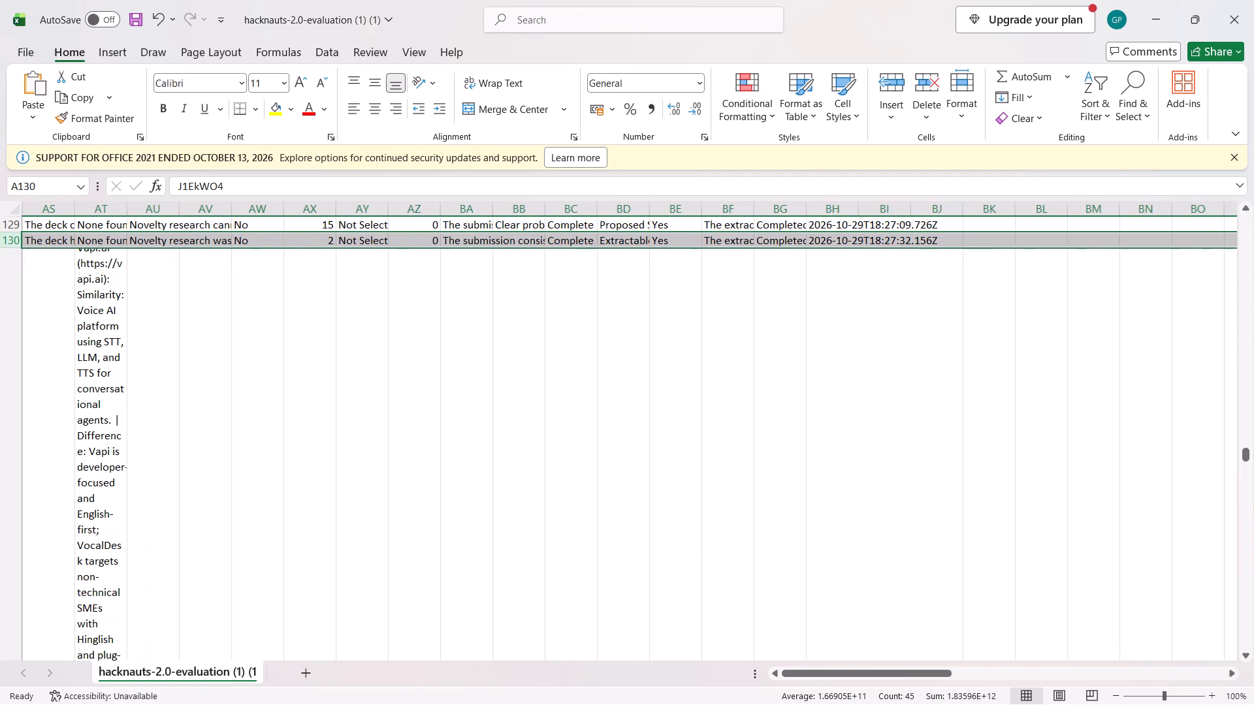
{"action": "scroll", "coordinate": [417, 266], "scroll_direction": "left", "scroll_amount": 1}
{"action": "scroll", "coordinate": [336, 253], "scroll_direction": "right", "scroll_amount": 9}
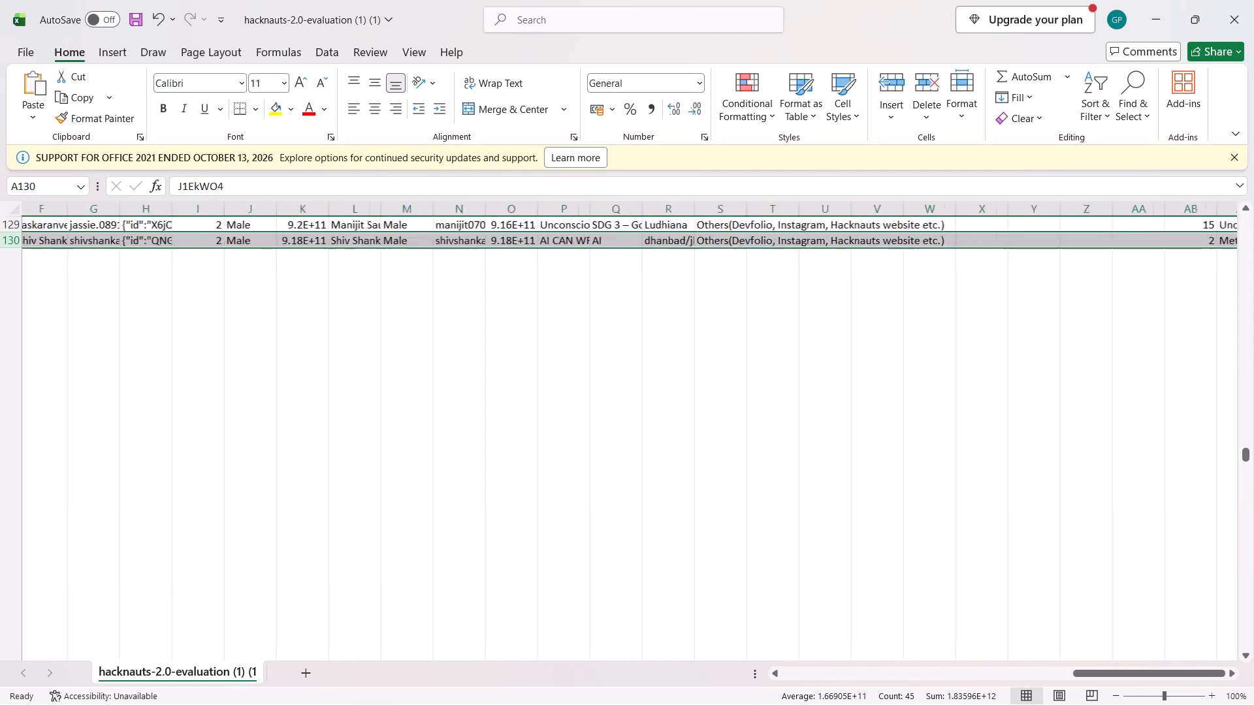
{"action": "scroll", "coordinate": [336, 253], "scroll_direction": "right", "scroll_amount": 3}
Copy the team name codenova from the Other Colleges sheet in Chrome and find that team's row in the Excel evaluation workbook.
{"action": "key", "text": "alt+Tab"}
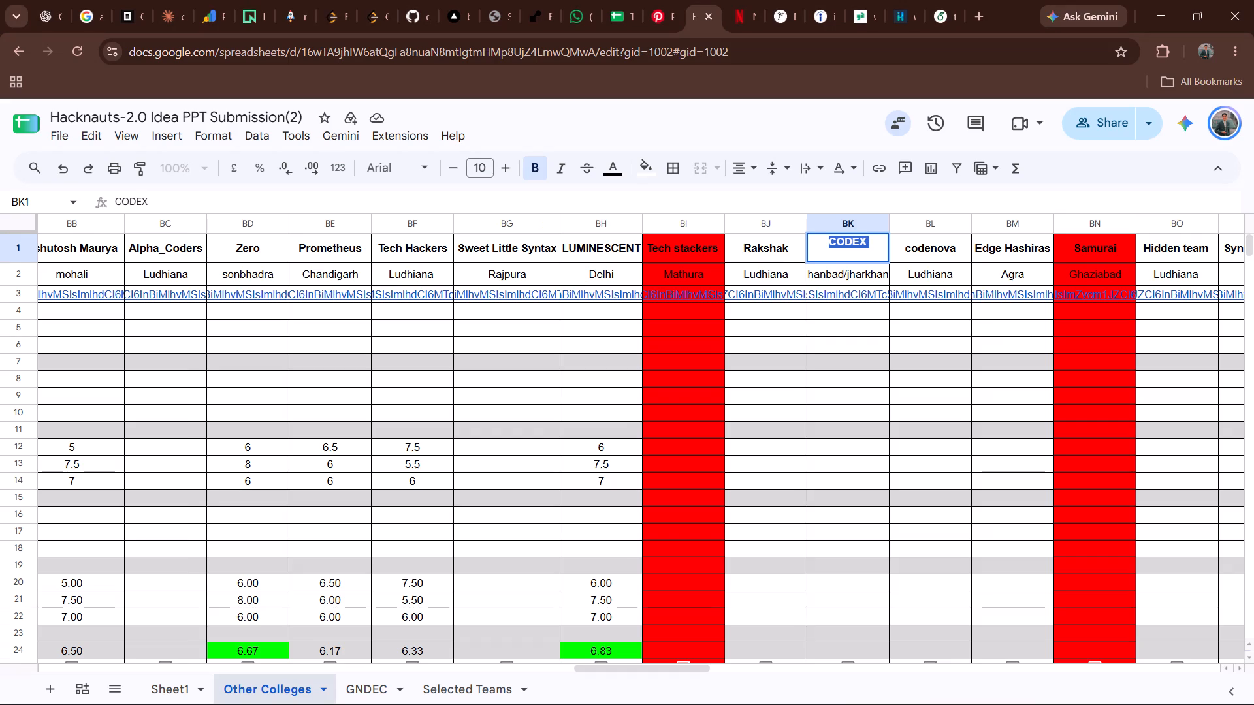
{"action": "double_click", "coordinate": [933, 252]}
{"action": "key", "text": "ctrl+a"}
{"action": "key", "text": "ctrl+c"}
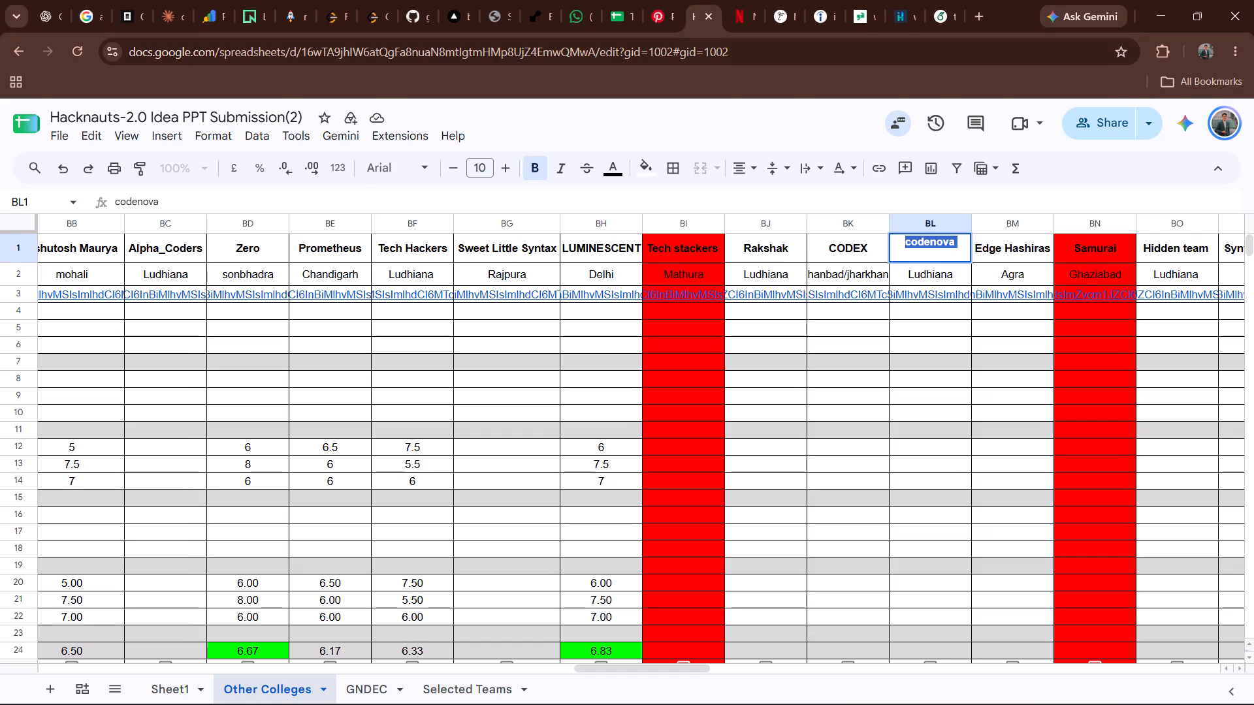
{"action": "key", "text": "alt+Tab"}
{"action": "key", "text": "ctrl+f"}
{"action": "key", "text": "ctrl+v"}
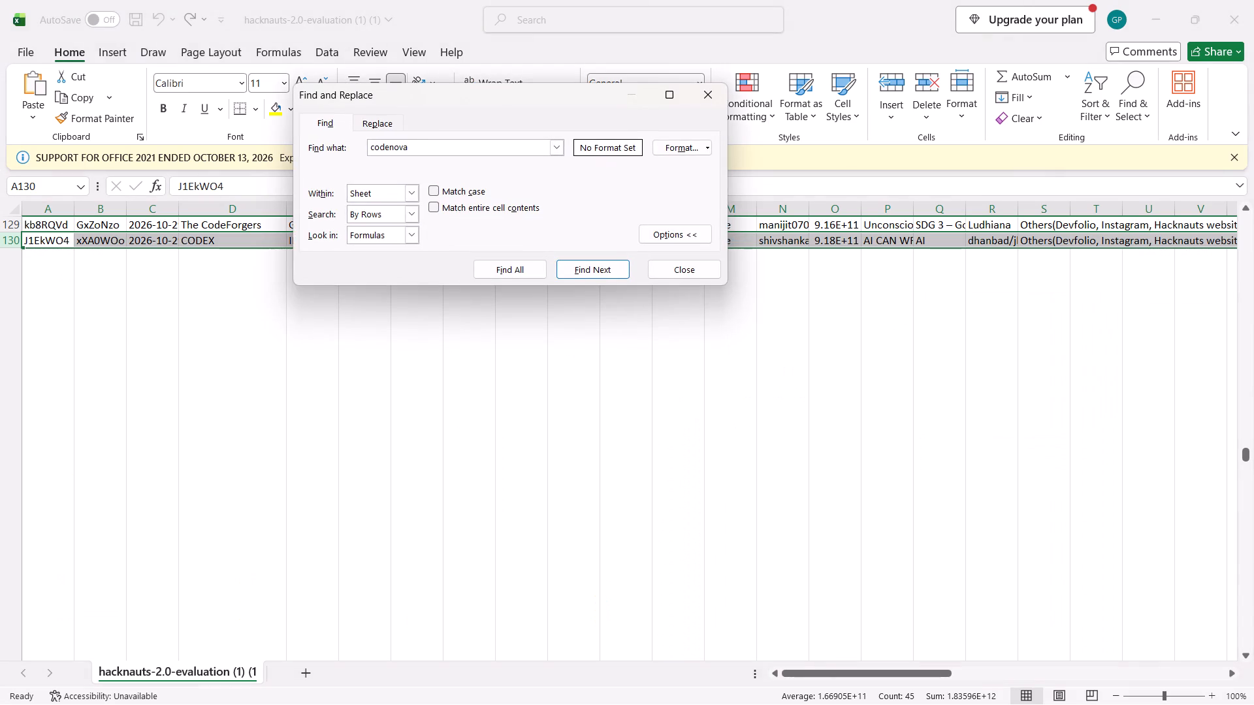
{"action": "left_click", "coordinate": [574, 276]}
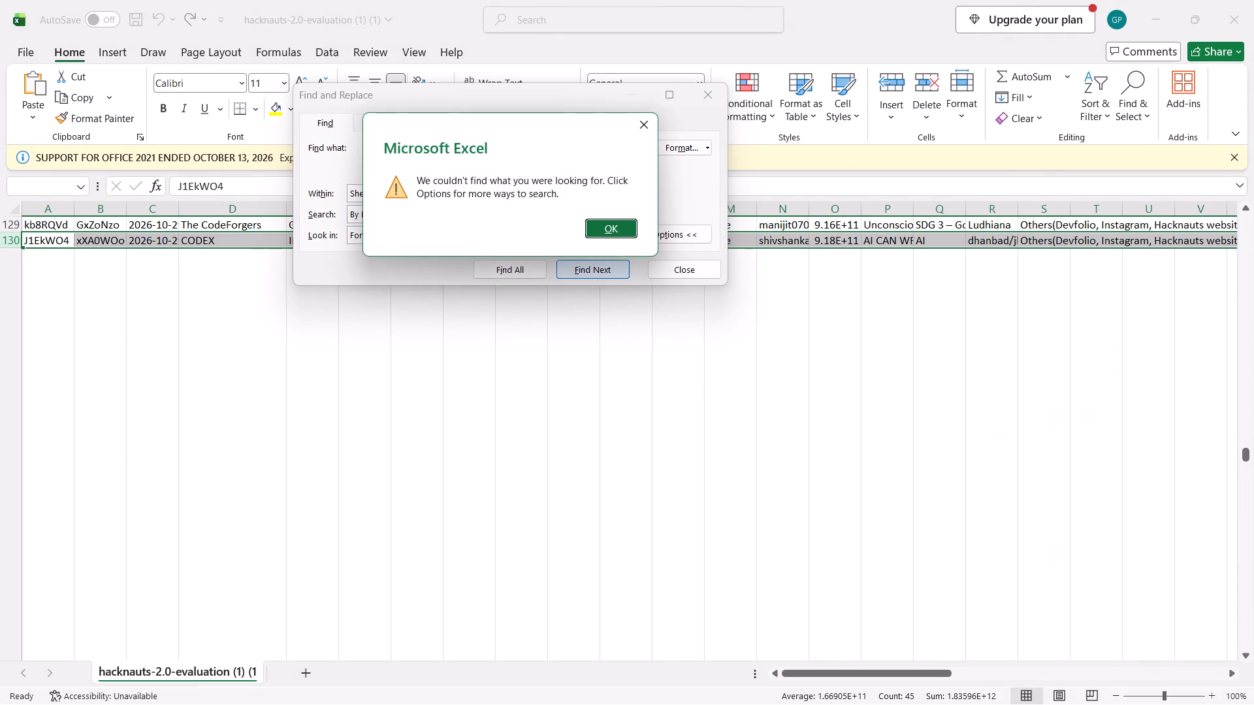
{"action": "left_click", "coordinate": [615, 228]}
{"action": "left_click", "coordinate": [243, 244]}
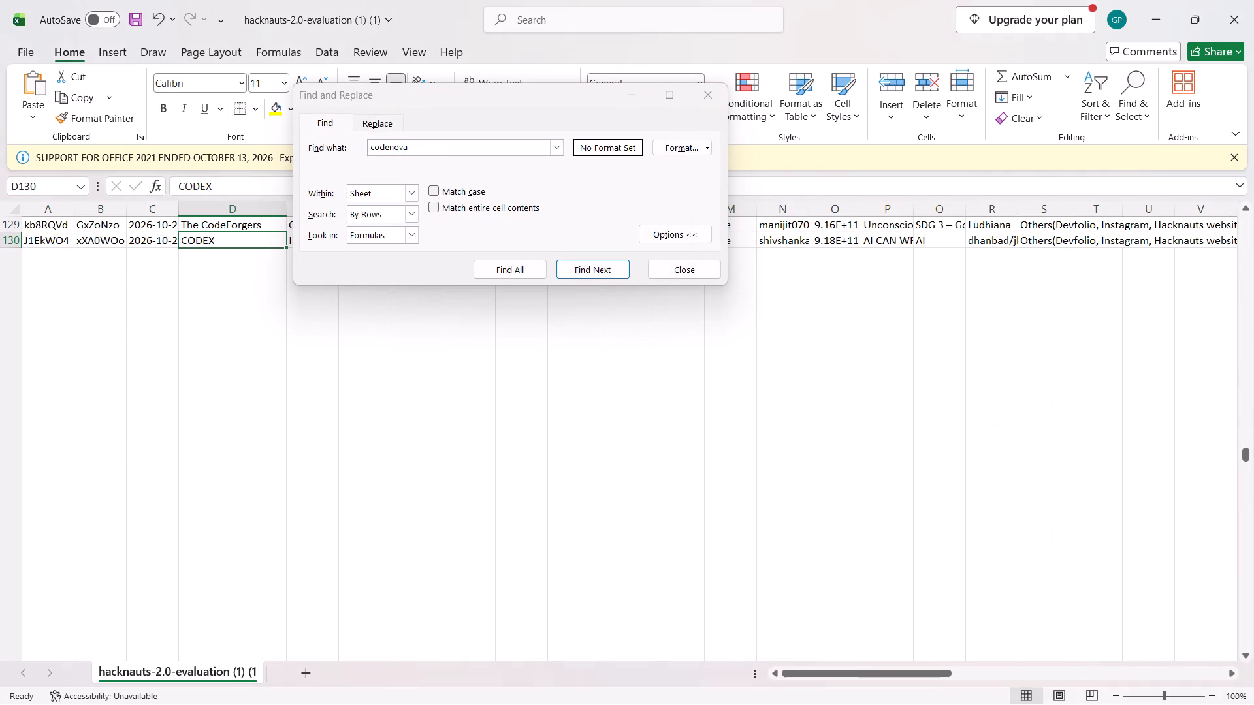
{"action": "left_click", "coordinate": [597, 270]}
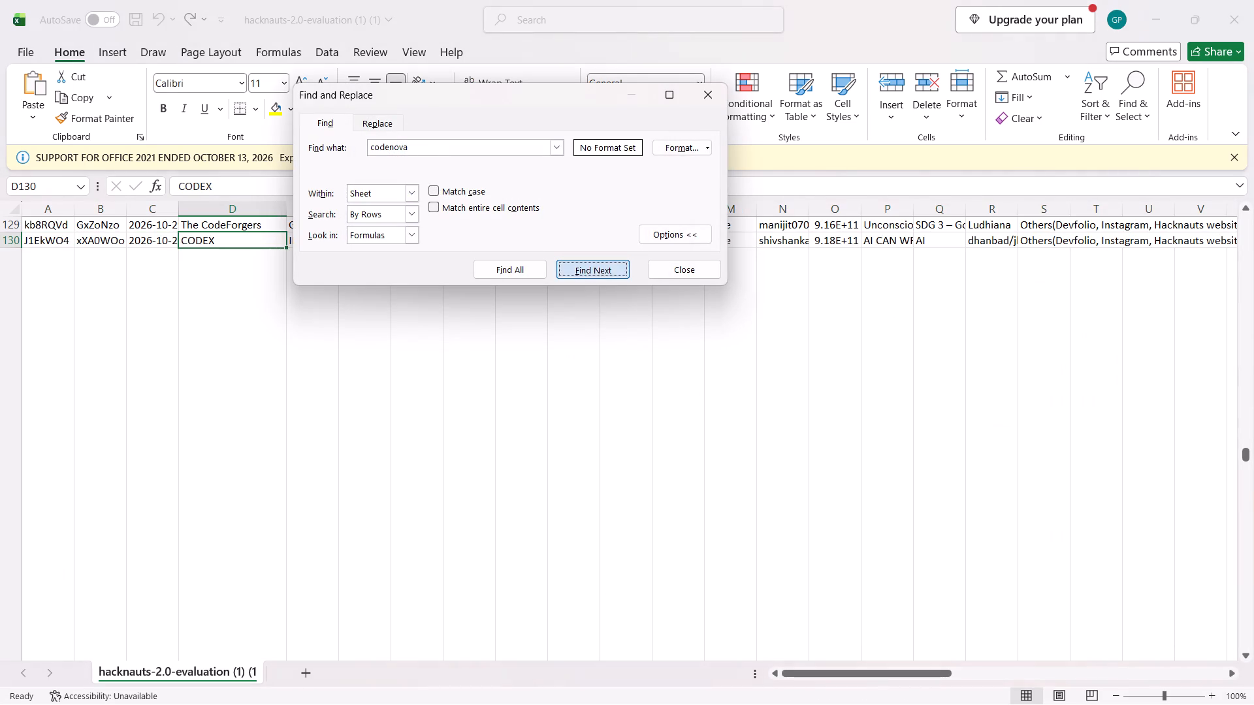
{"action": "left_click", "coordinate": [686, 267]}
Review the evaluation scores and selection verdict across codenova's row 127.
{"action": "left_click", "coordinate": [12, 454]}
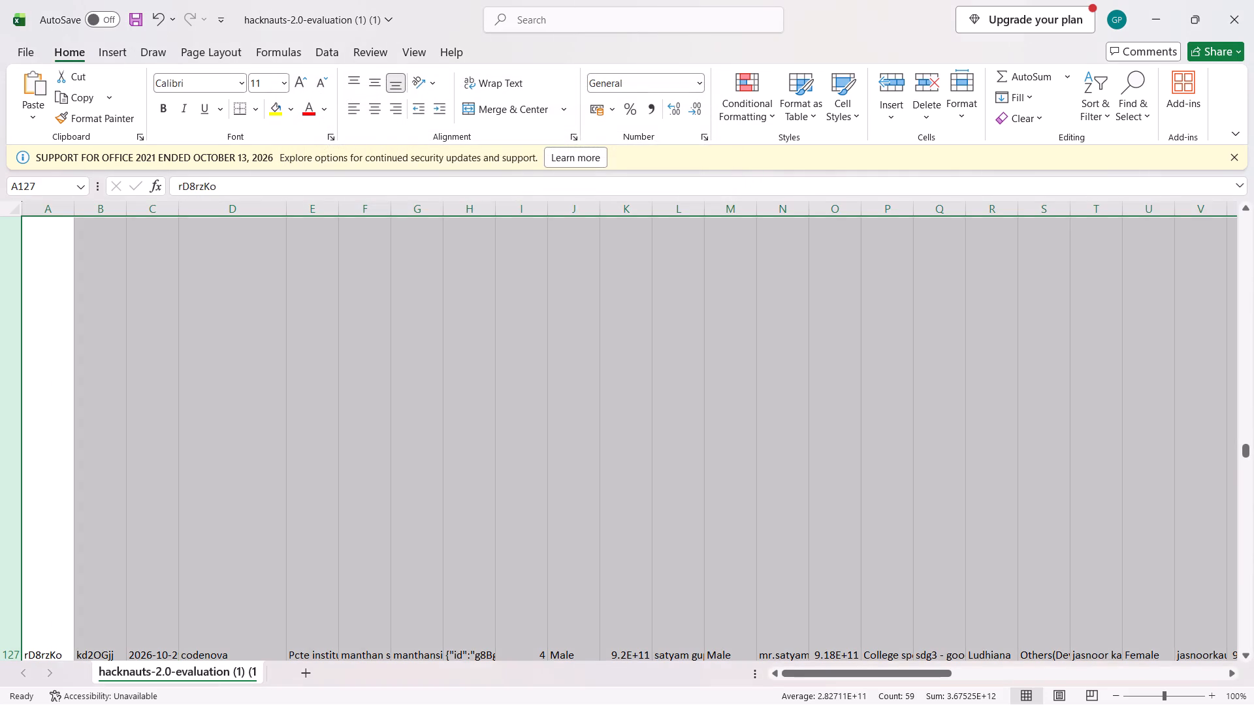
{"action": "scroll", "coordinate": [528, 475], "scroll_direction": "left", "scroll_amount": 11}
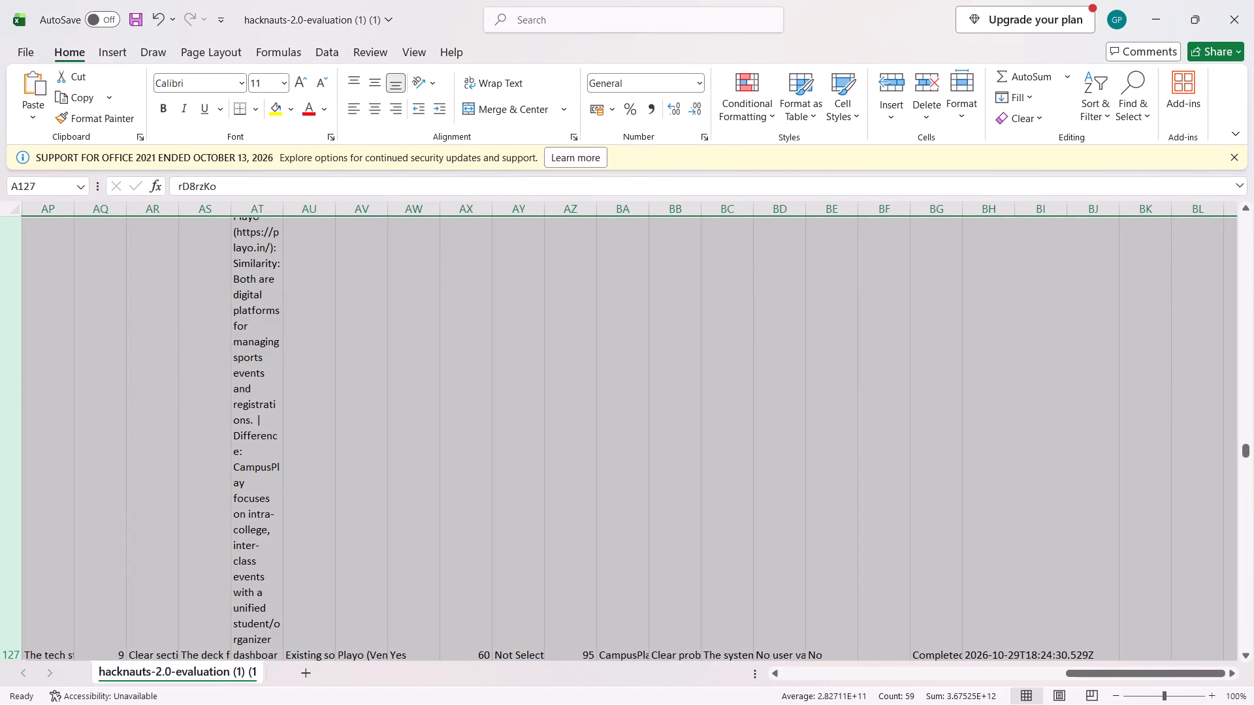
Copy the team name Edge Hashiras from the Other Colleges sheet in Chrome and find that team's row in the Excel evaluation workbook.
{"action": "key", "text": "alt+Tab"}
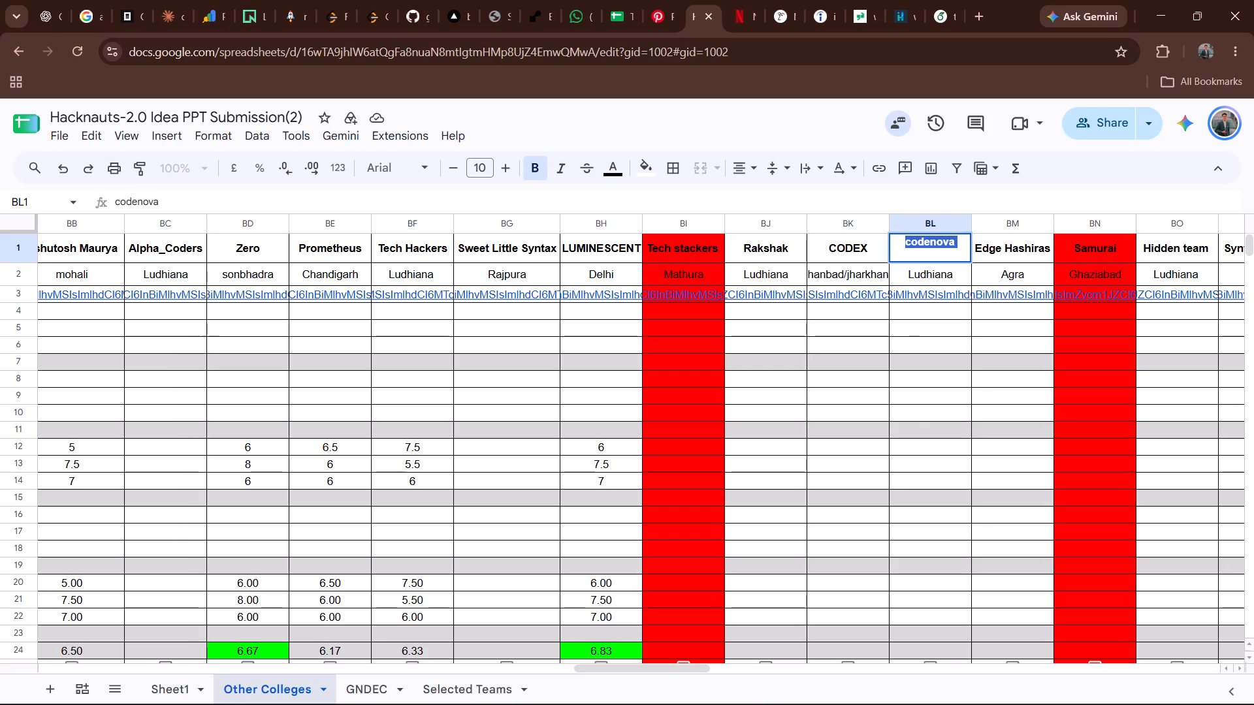
{"action": "scroll", "coordinate": [937, 292], "scroll_direction": "left", "scroll_amount": 2}
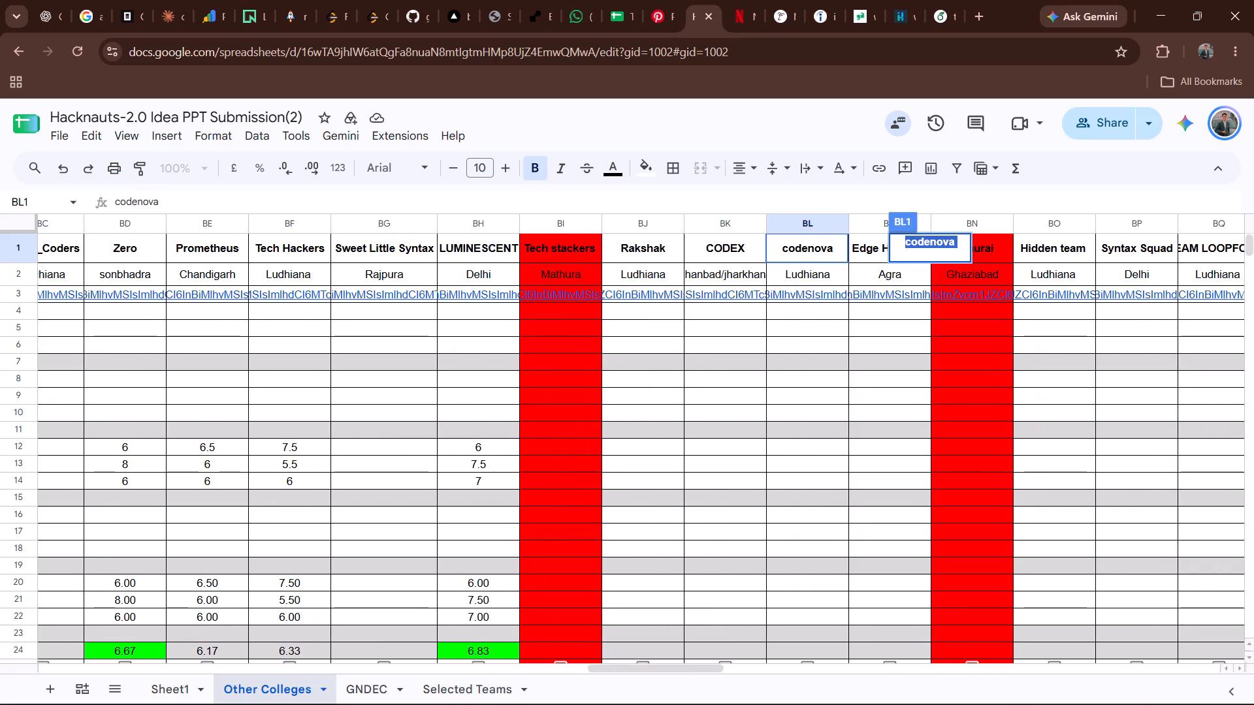
{"action": "left_click", "coordinate": [880, 285]}
{"action": "double_click", "coordinate": [877, 247]}
{"action": "key", "text": "ctrl+a"}
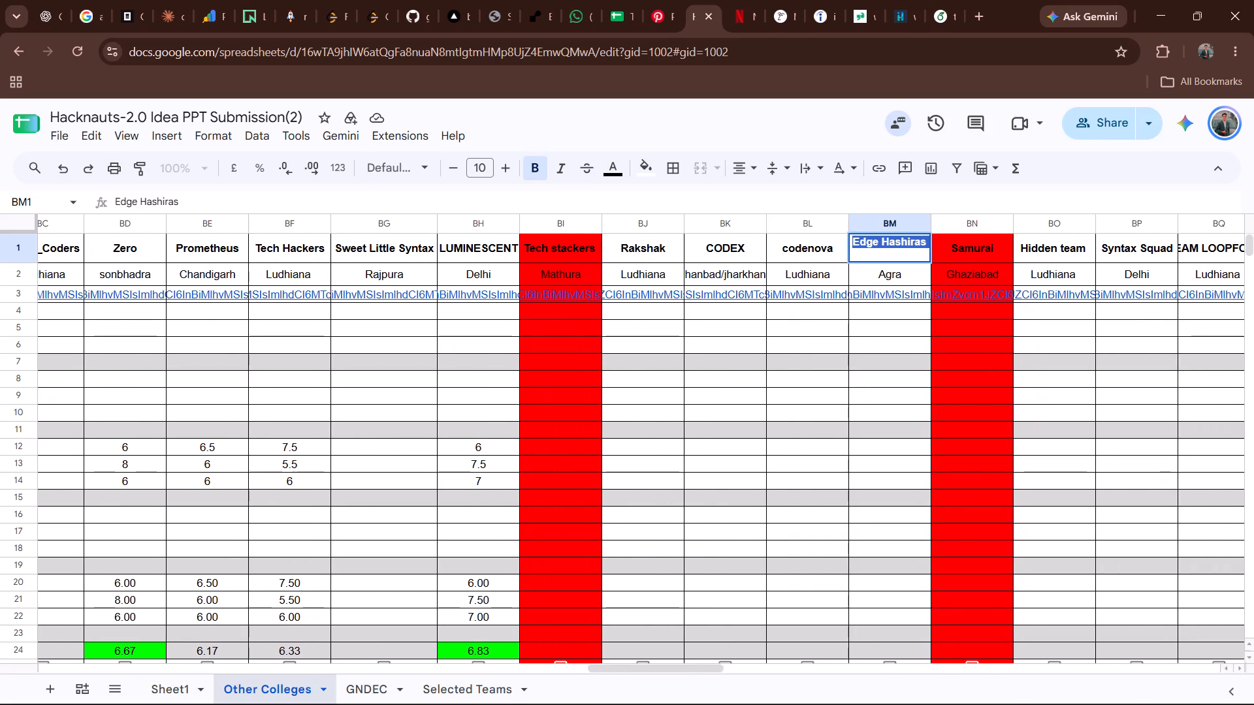
{"action": "key", "text": "ctrl+c"}
{"action": "key", "text": "alt+Tab"}
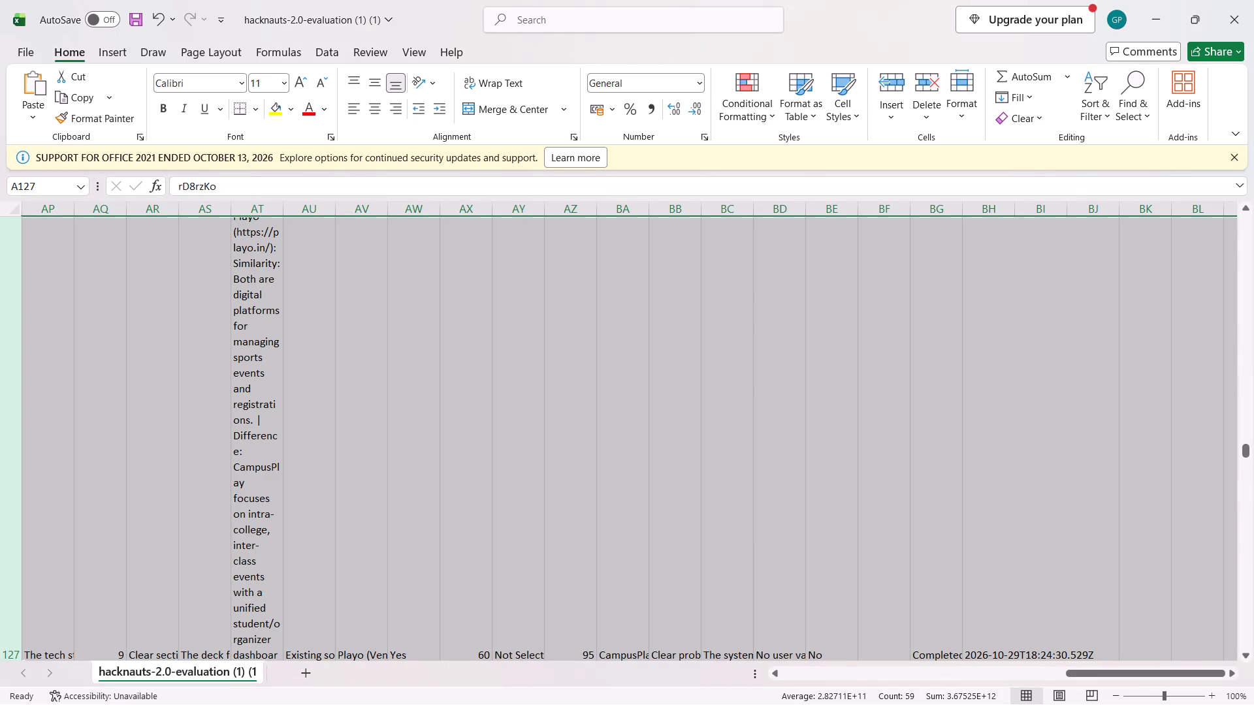
{"action": "scroll", "coordinate": [284, 449], "scroll_direction": "right", "scroll_amount": 14}
{"action": "left_click", "coordinate": [231, 479]}
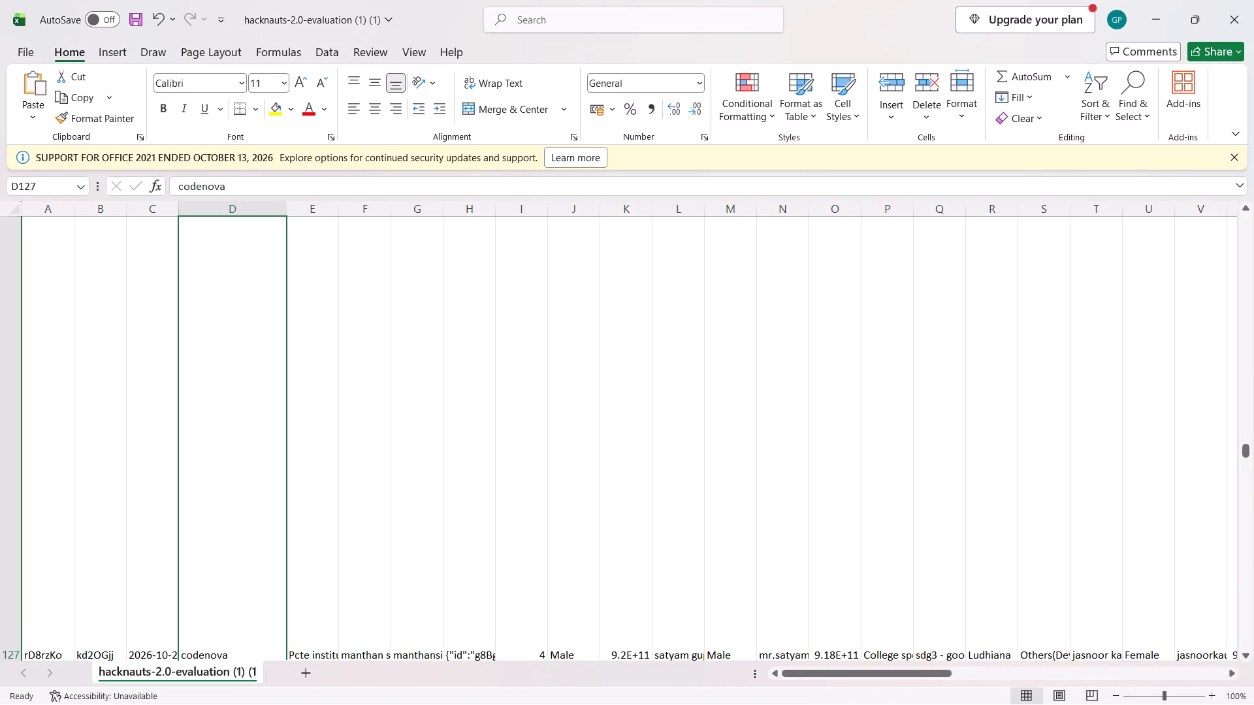
{"action": "key", "text": "ctrl+f"}
{"action": "key", "text": "ctrl+v"}
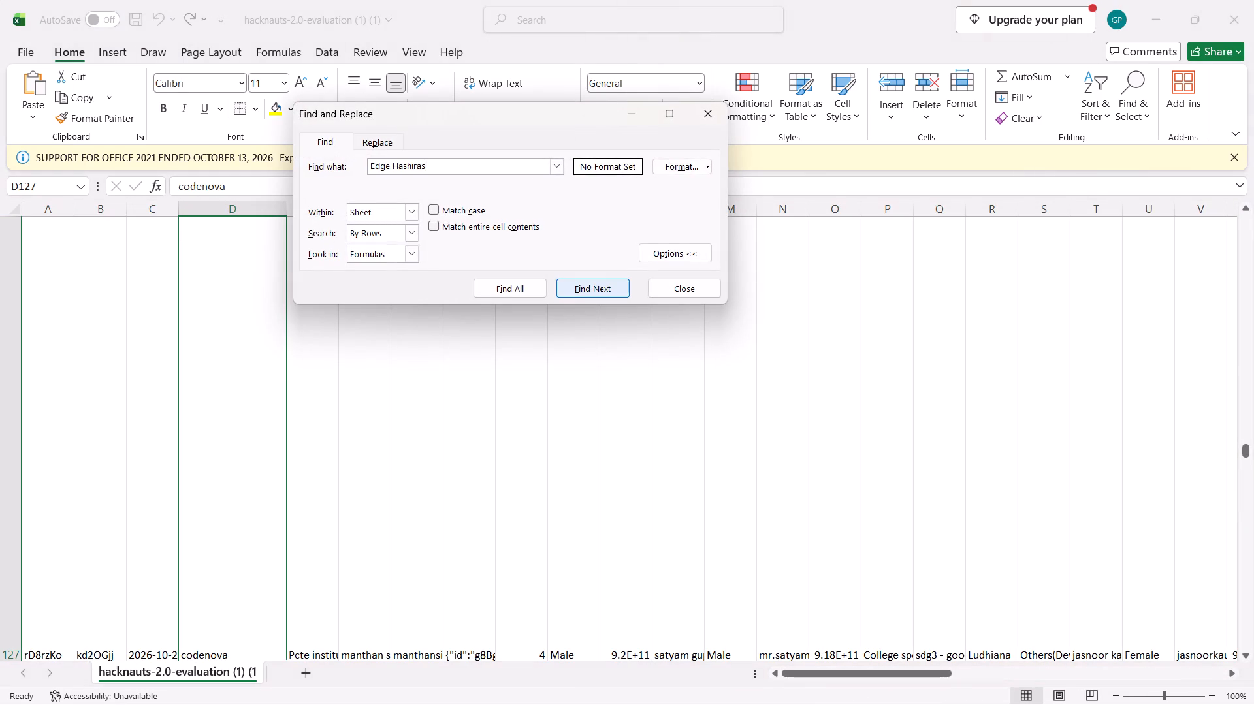
{"action": "left_click", "coordinate": [605, 283]}
{"action": "scroll", "coordinate": [470, 424], "scroll_direction": "left", "scroll_amount": 1}
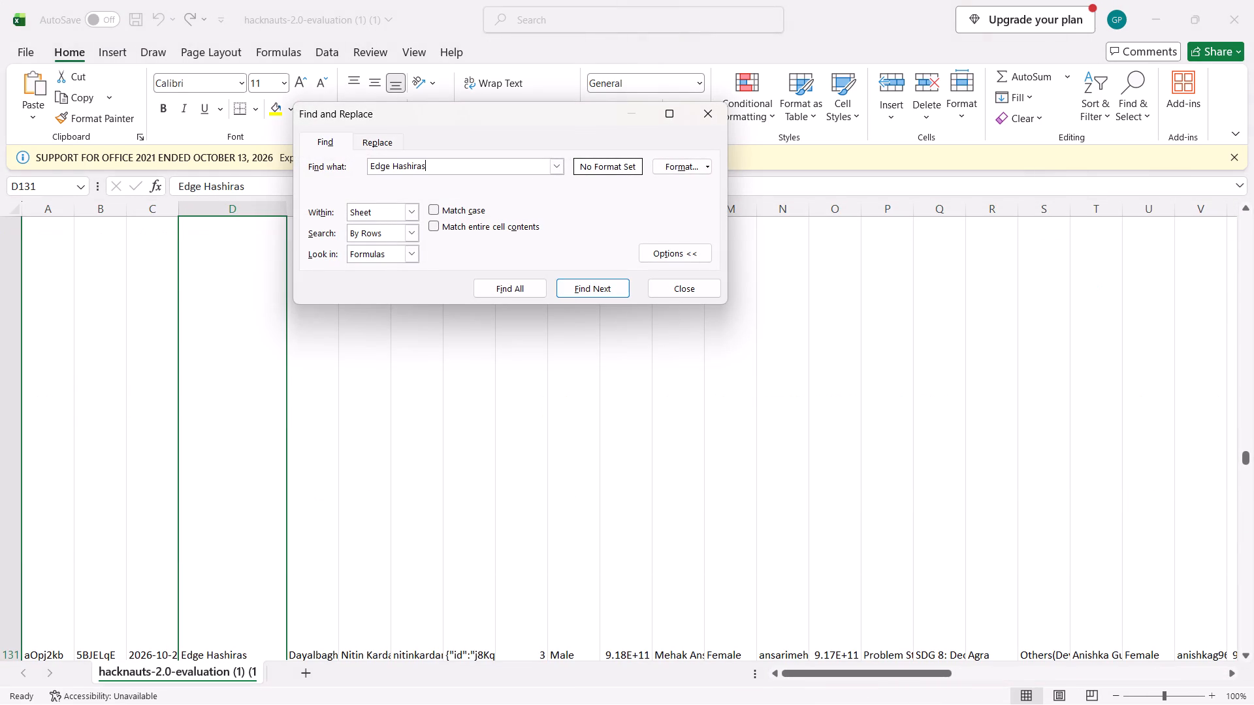
{"action": "left_click", "coordinate": [692, 287]}
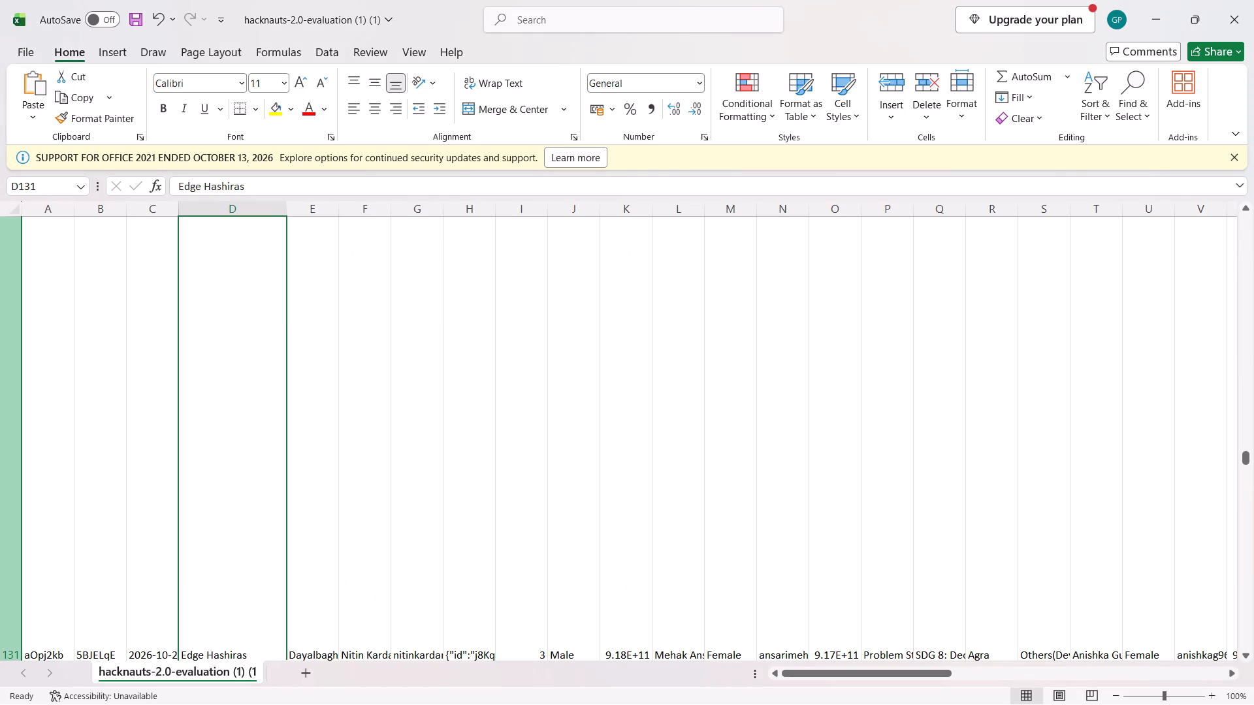
Review the evaluation scores, feedback and selection verdict across Edge Hashiras's row 131.
{"action": "left_click", "coordinate": [16, 485]}
{"action": "scroll", "coordinate": [495, 465], "scroll_direction": "left", "scroll_amount": 7}
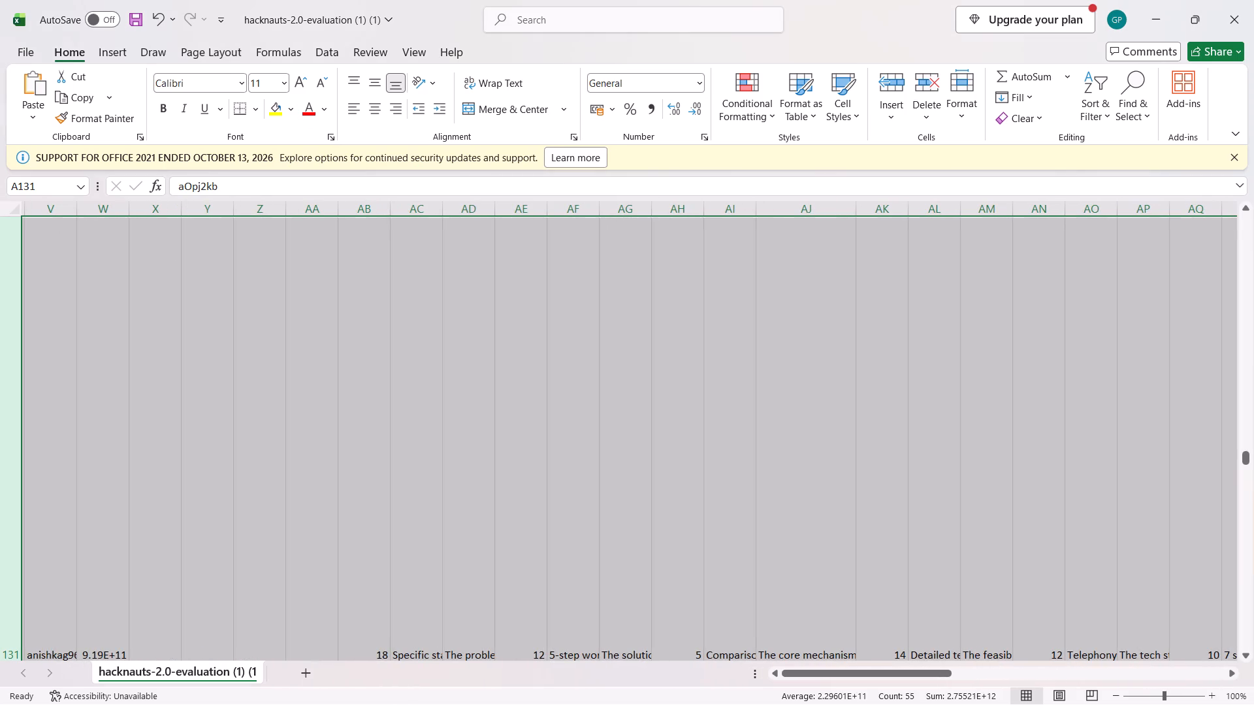
{"action": "scroll", "coordinate": [495, 465], "scroll_direction": "left", "scroll_amount": 2}
{"action": "scroll", "coordinate": [901, 389], "scroll_direction": "left", "scroll_amount": 1}
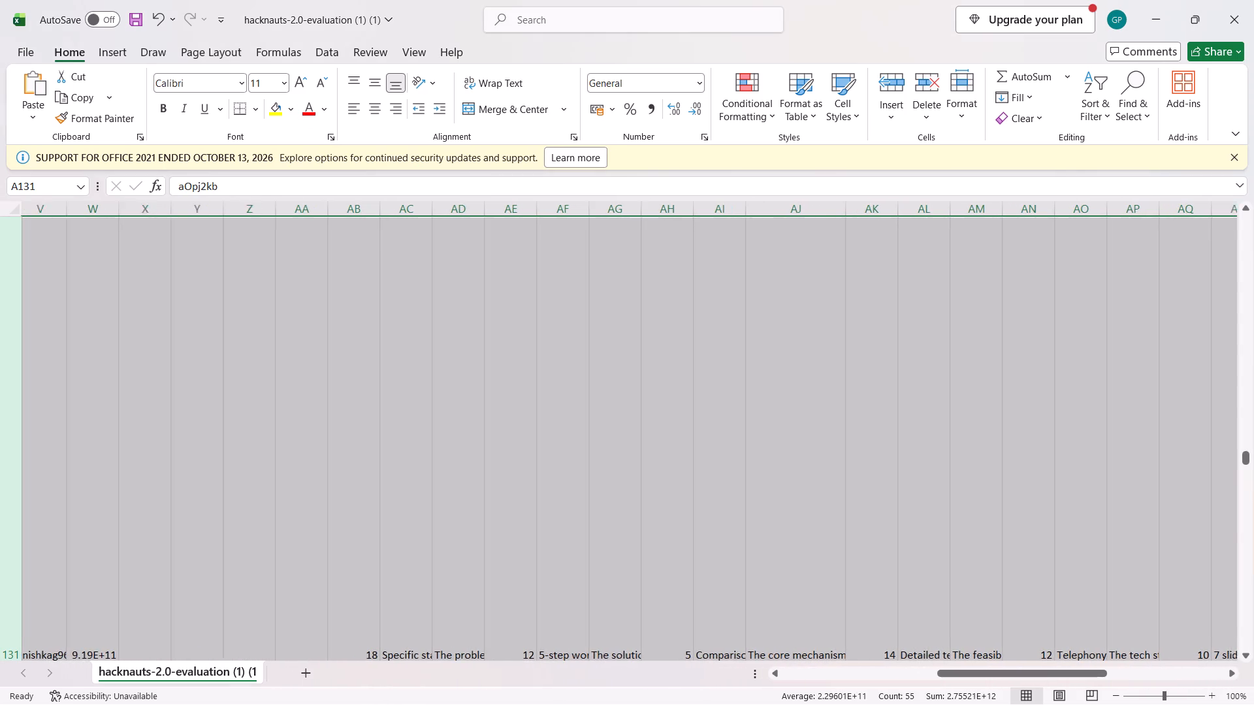
{"action": "scroll", "coordinate": [901, 389], "scroll_direction": "left", "scroll_amount": 6}
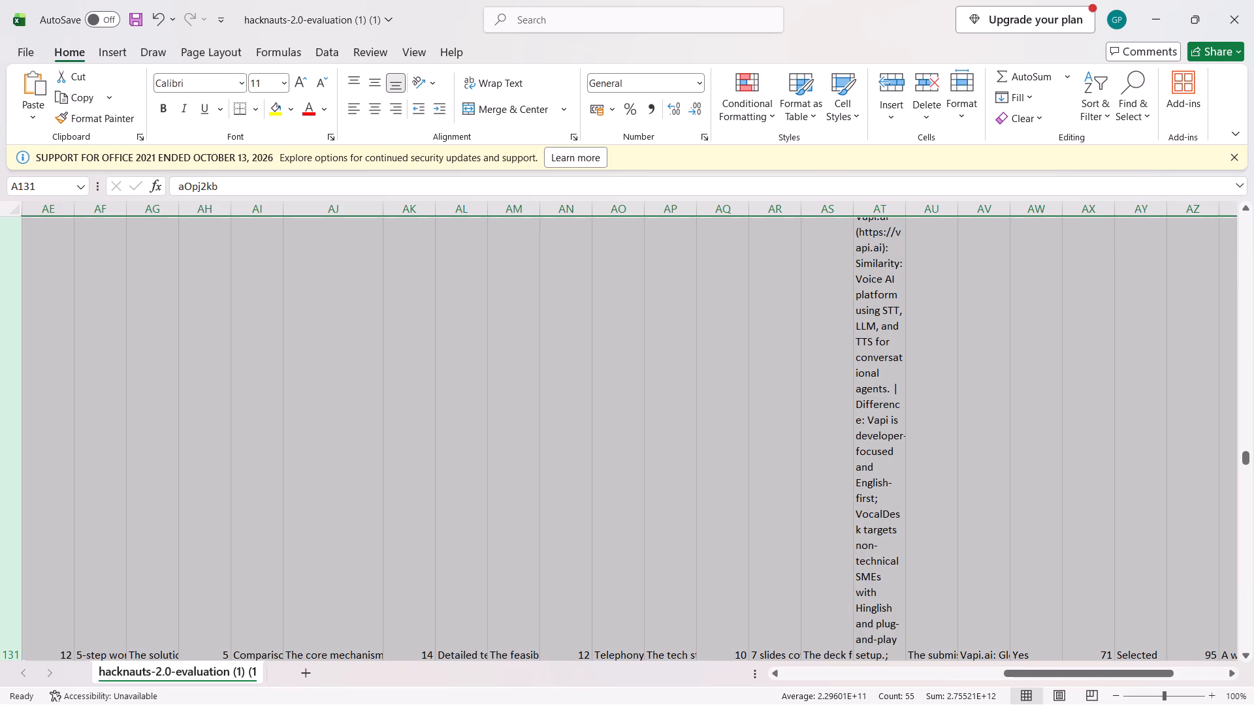
{"action": "scroll", "coordinate": [585, 535], "scroll_direction": "right", "scroll_amount": 12}
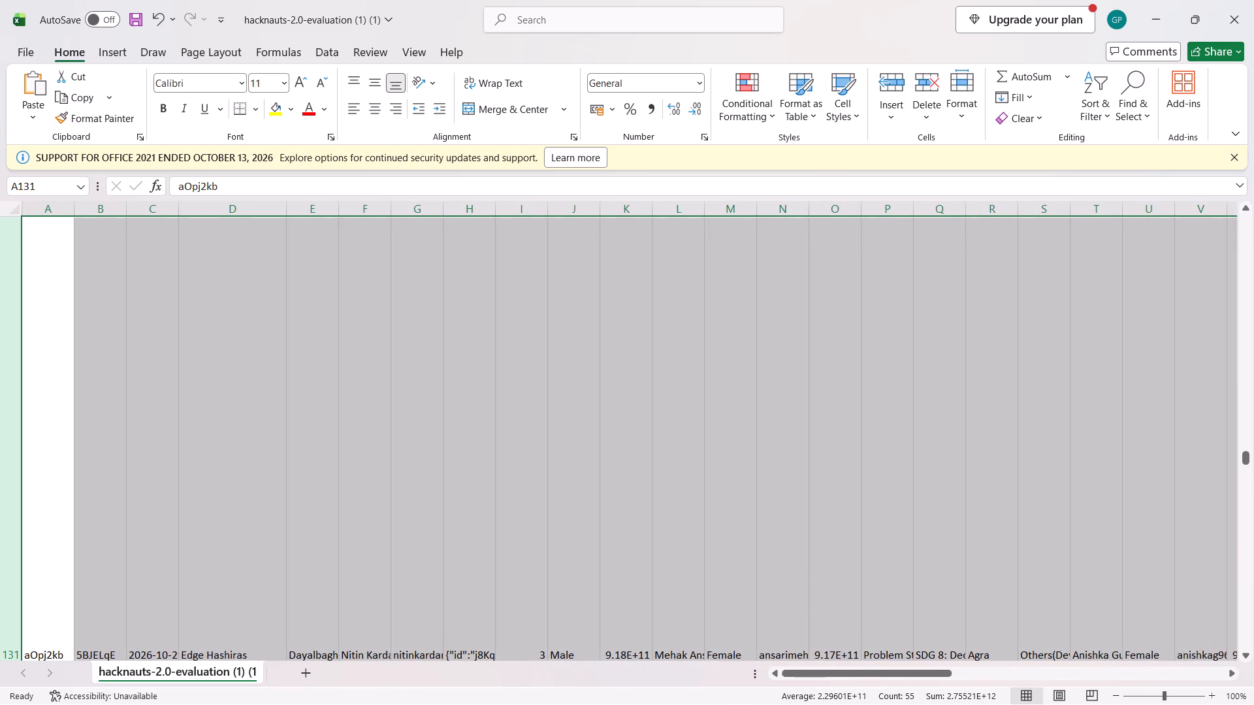
{"action": "left_click", "coordinate": [211, 597]}
Open Edge Hashiras's submission PDF from the Other Colleges sheet in Chrome and skim through its slides.
{"action": "key", "text": "alt+Tab"}
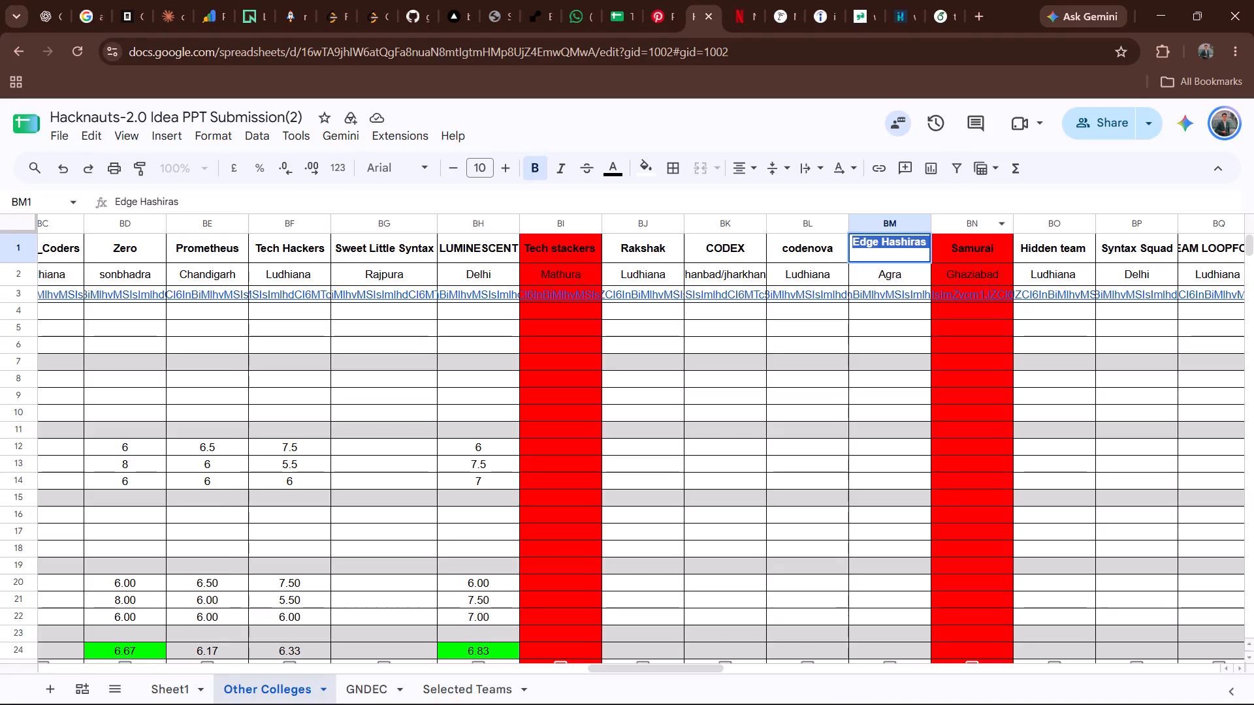
{"action": "left_click", "coordinate": [899, 296]}
{"action": "left_click", "coordinate": [933, 329]}
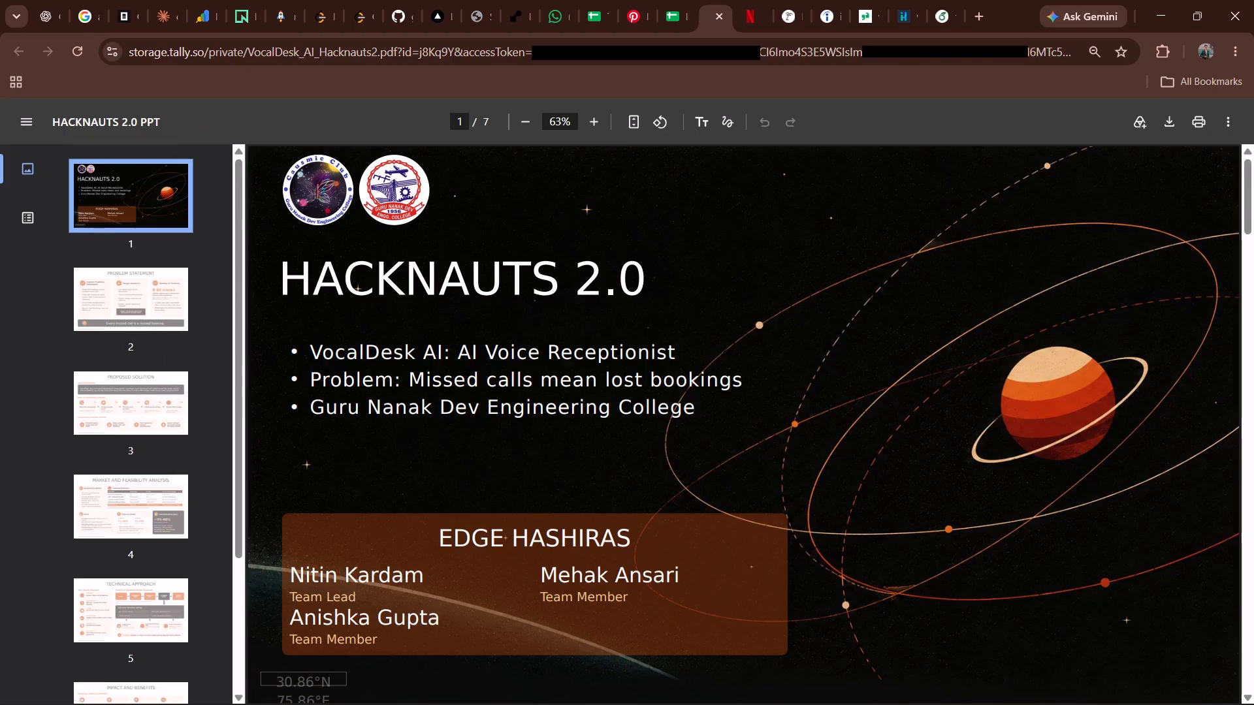
{"action": "scroll", "coordinate": [515, 422], "scroll_direction": "down", "scroll_amount": 16}
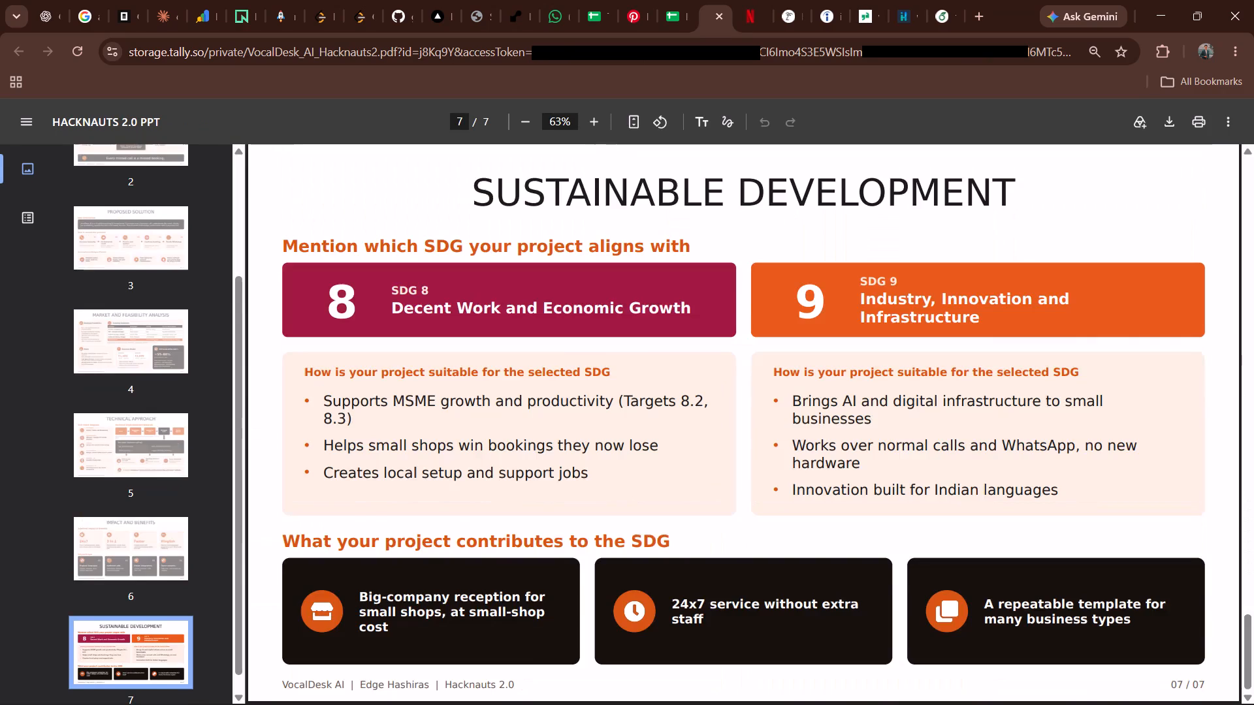
{"action": "scroll", "coordinate": [515, 422], "scroll_direction": "up", "scroll_amount": 9}
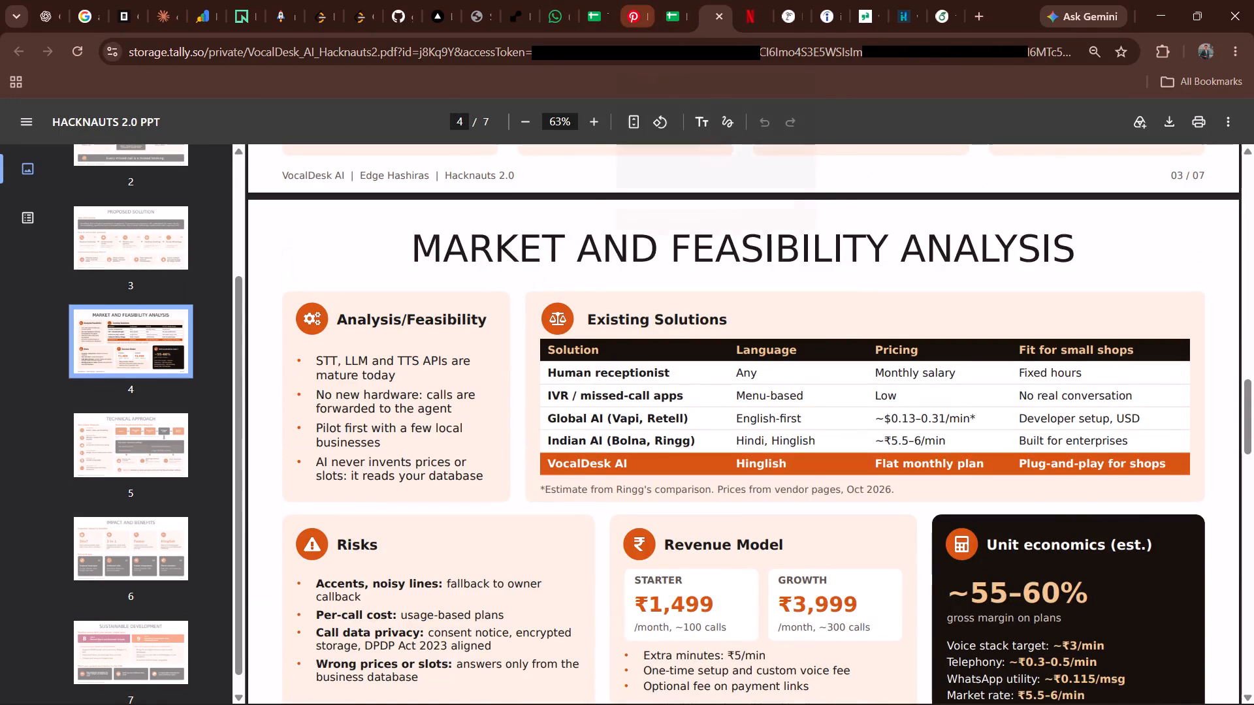
In the Other Colleges sheet, enter a score of 5.5 for Edge Hashiras in row 12.
{"action": "left_click", "coordinate": [675, 17]}
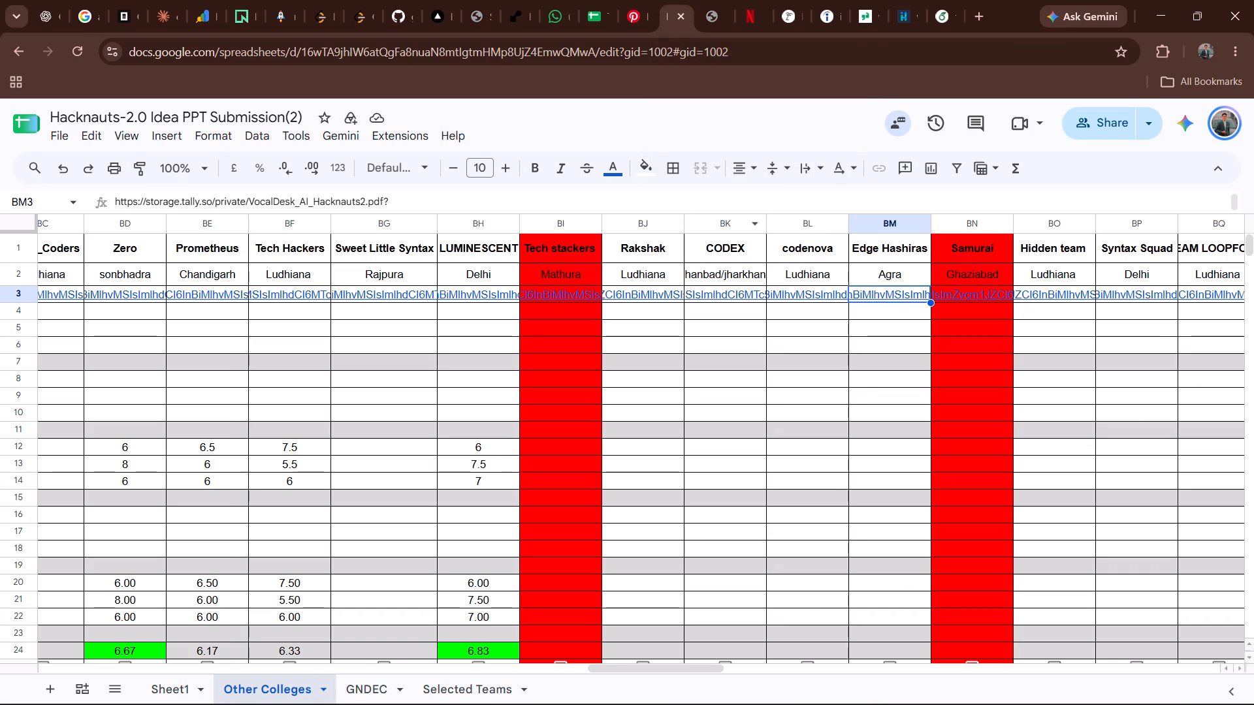
{"action": "left_click", "coordinate": [884, 448]}
{"action": "type", "text": "5.5"}
{"action": "key", "text": "Return"}
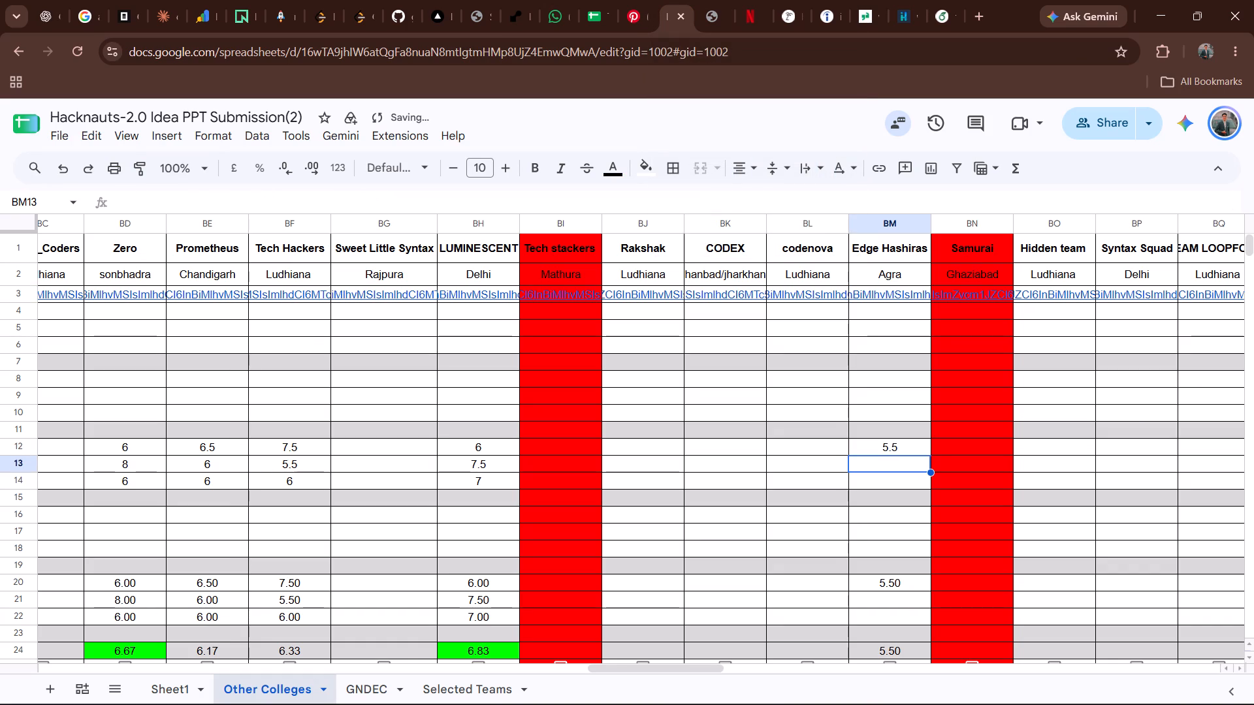
Return to Edge Hashiras's submission PDF and read the Problem Statement slide.
{"action": "left_click", "coordinate": [705, 22]}
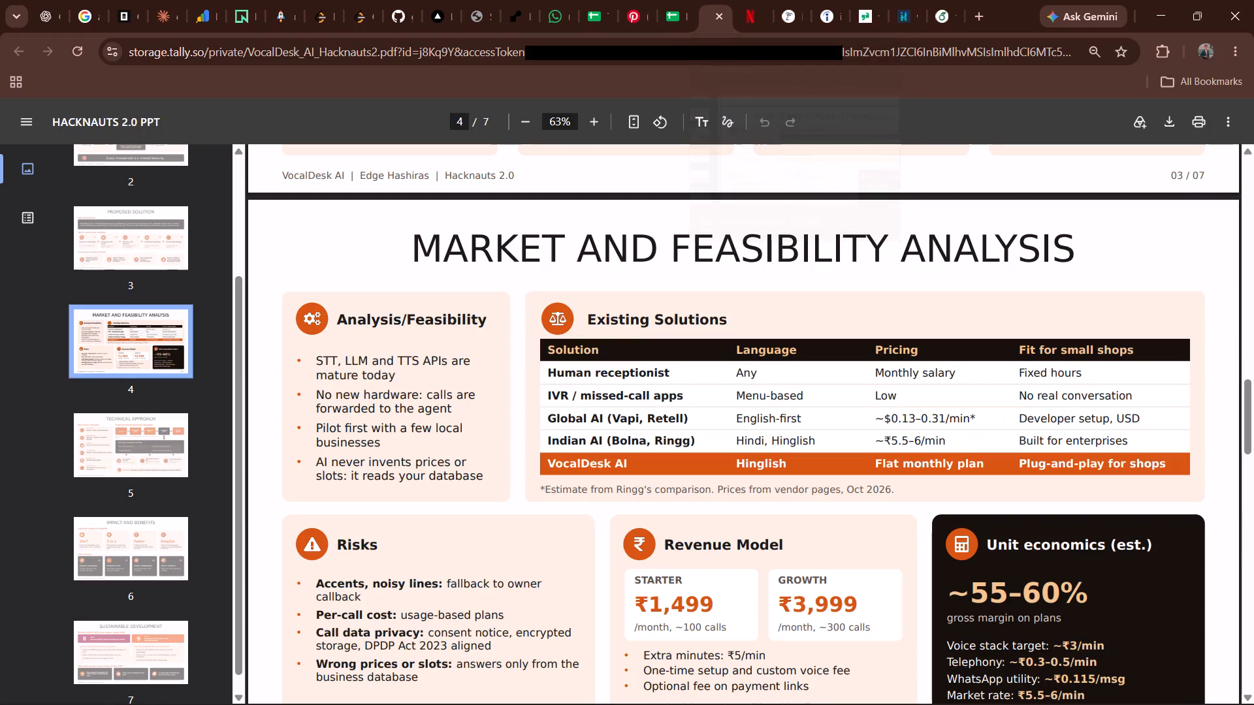
{"action": "scroll", "coordinate": [705, 22], "scroll_direction": "up", "scroll_amount": 20}
{"action": "scroll", "coordinate": [705, 22], "scroll_direction": "up", "scroll_amount": 9}
{"action": "scroll", "coordinate": [708, 611], "scroll_direction": "up", "scroll_amount": 14}
{"action": "scroll", "coordinate": [708, 611], "scroll_direction": "down", "scroll_amount": 1}
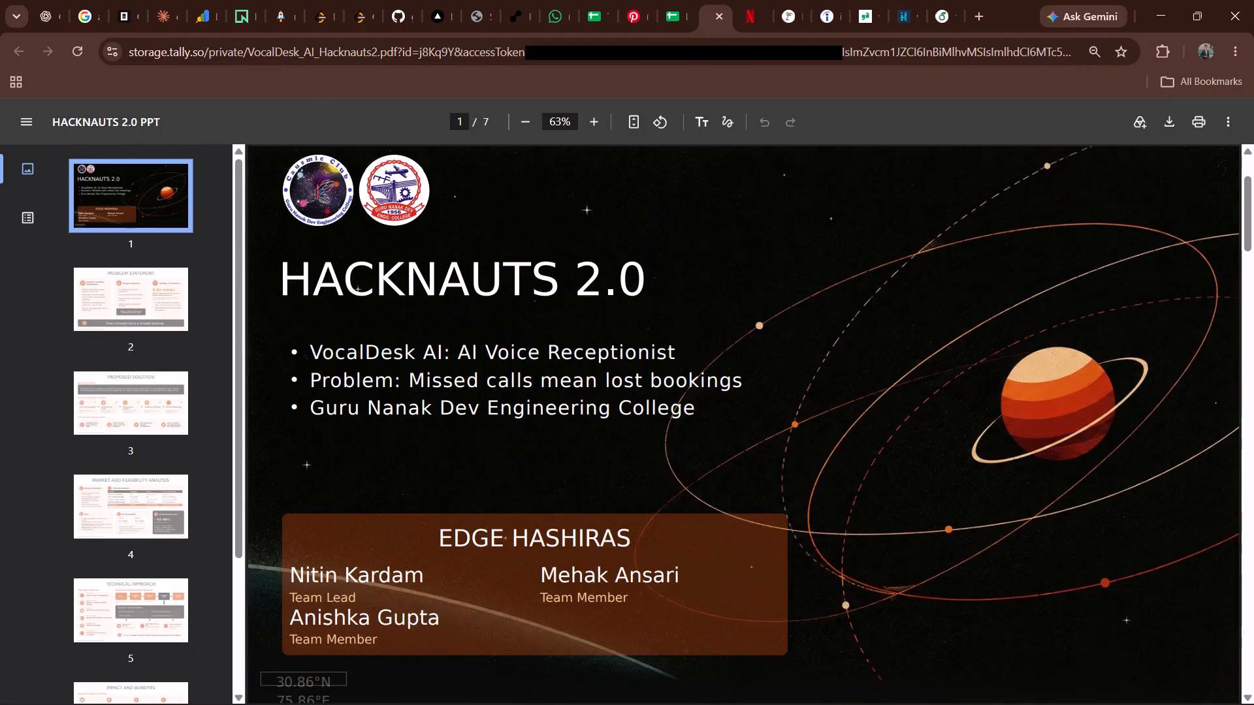
{"action": "scroll", "coordinate": [708, 611], "scroll_direction": "down", "scroll_amount": 3}
{"action": "left_click_drag", "start_coordinate": [449, 465], "coordinate": [466, 482]}
{"action": "left_click", "coordinate": [466, 482]}
{"action": "left_click_drag", "start_coordinate": [466, 482], "coordinate": [389, 460]}
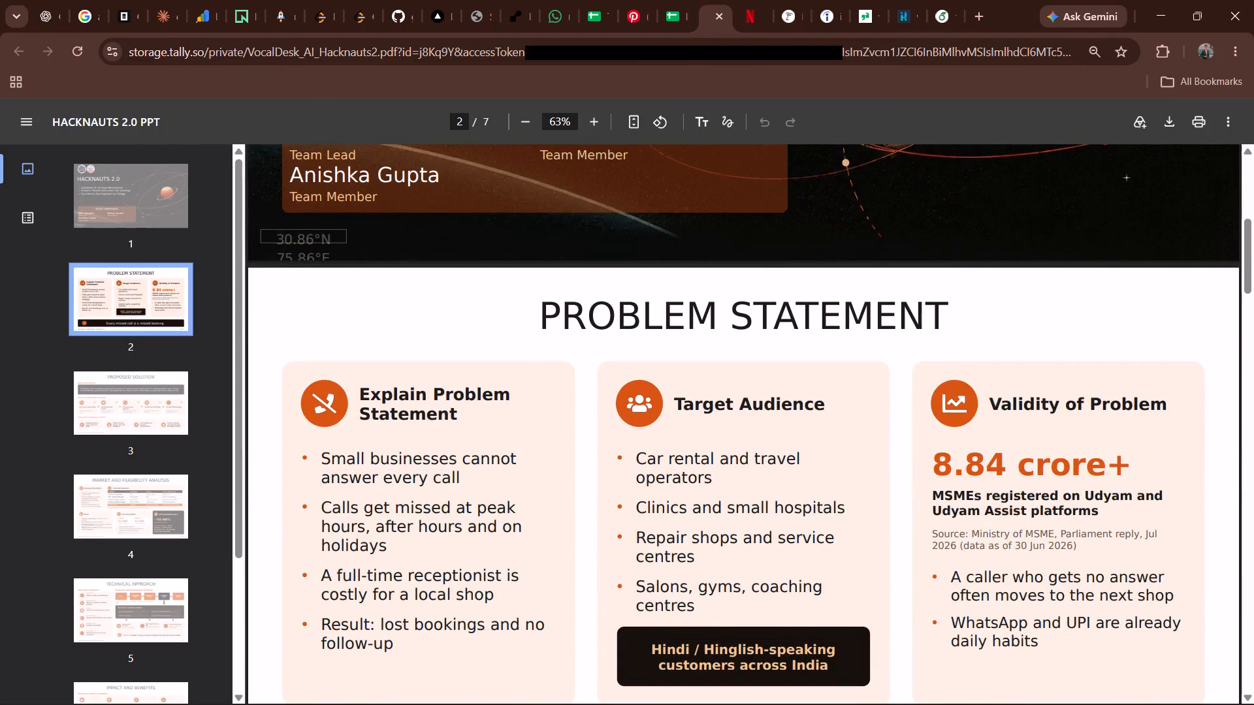
{"action": "left_click_drag", "start_coordinate": [389, 460], "coordinate": [383, 458]}
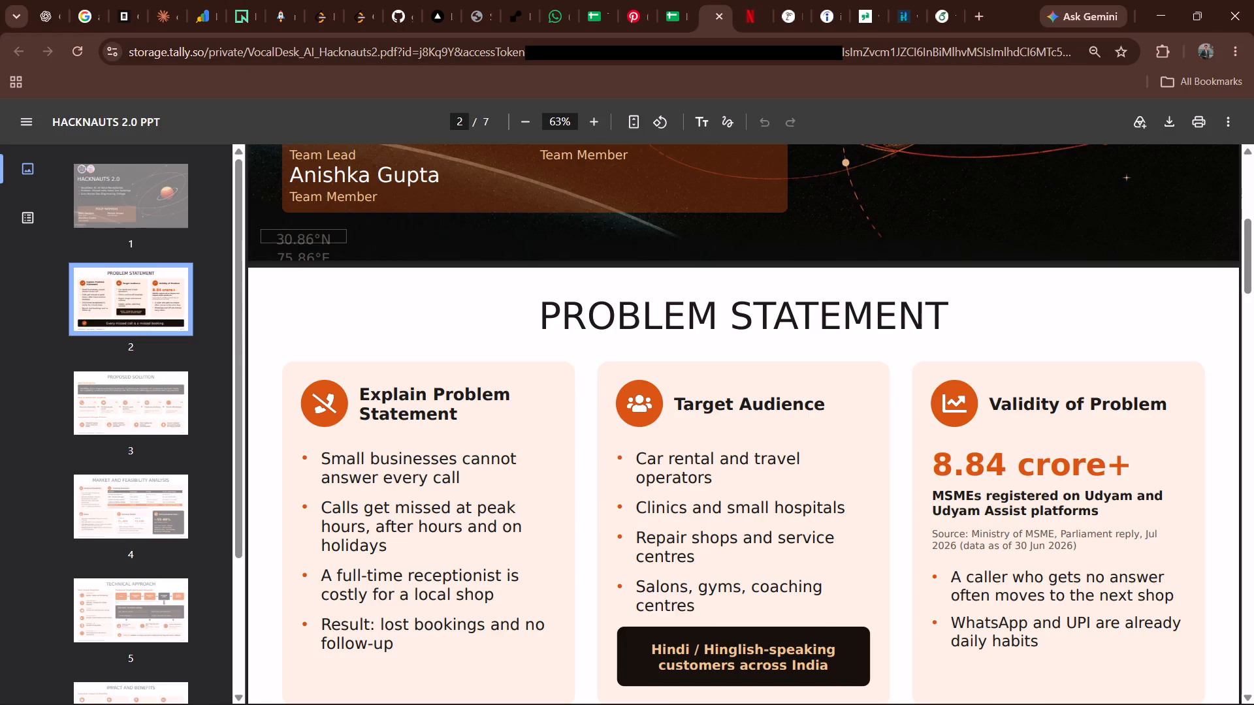
{"action": "scroll", "coordinate": [383, 458], "scroll_direction": "down", "scroll_amount": 2}
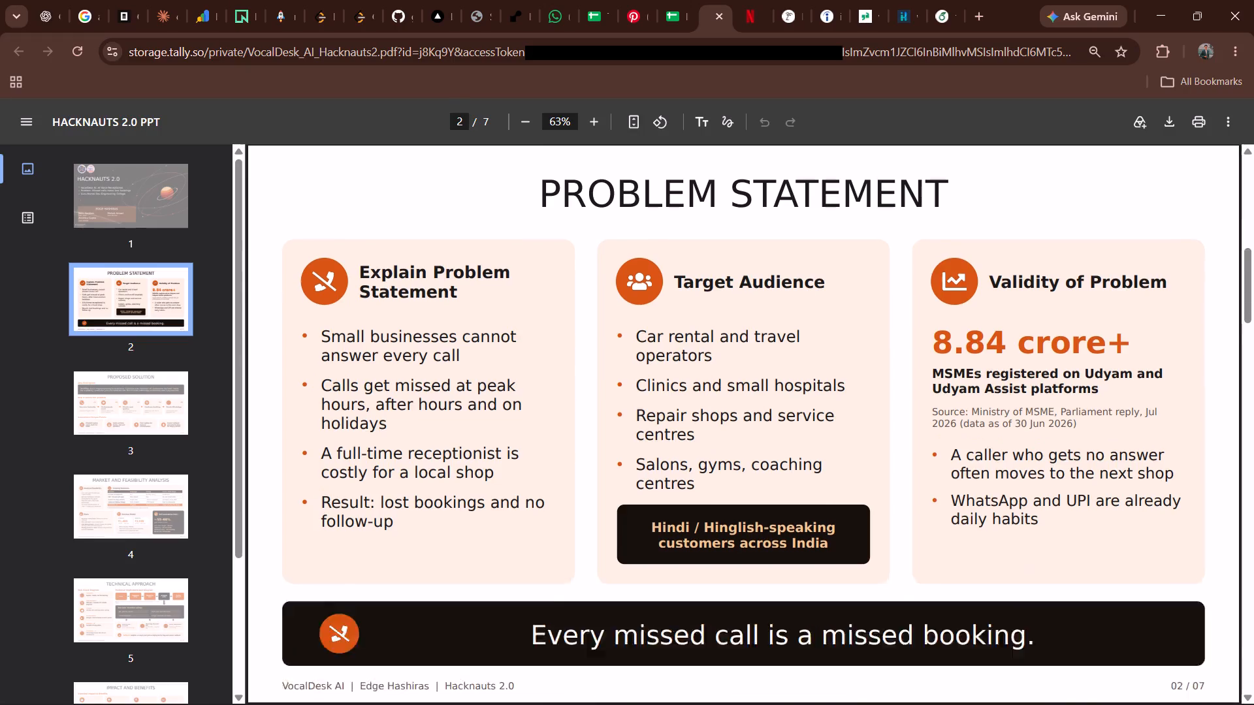
{"action": "scroll", "coordinate": [383, 458], "scroll_direction": "down", "scroll_amount": 1}
{"action": "scroll", "coordinate": [459, 585], "scroll_direction": "down", "scroll_amount": 1}
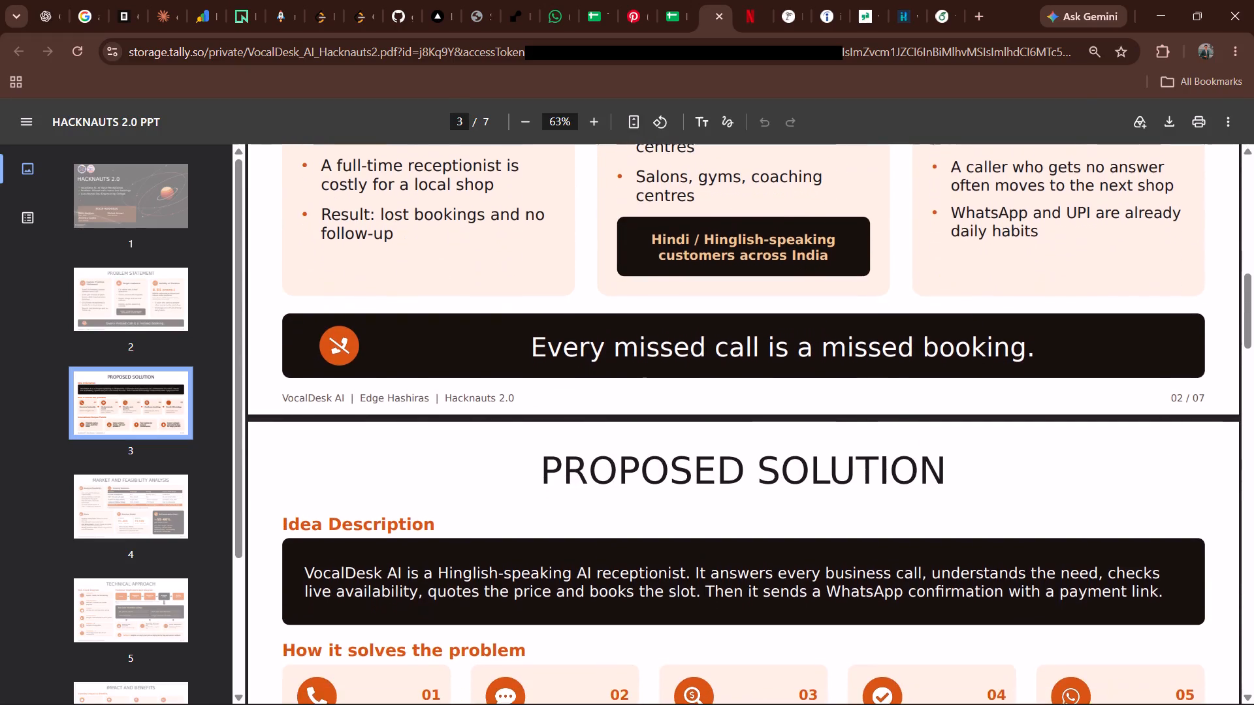
{"action": "scroll", "coordinate": [459, 585], "scroll_direction": "down", "scroll_amount": 1}
{"action": "left_click_drag", "start_coordinate": [459, 585], "coordinate": [718, 574]}
{"action": "scroll", "coordinate": [718, 574], "scroll_direction": "down", "scroll_amount": 3}
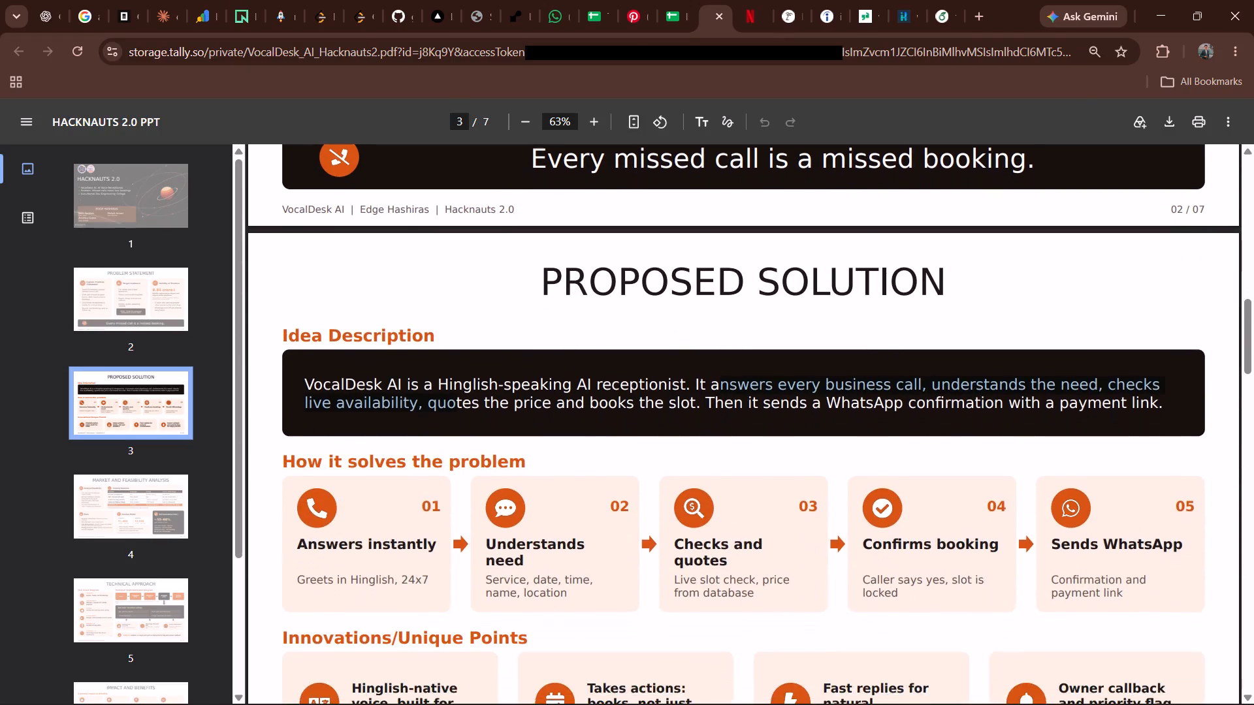
{"action": "left_click_drag", "start_coordinate": [532, 560], "coordinate": [722, 558]}
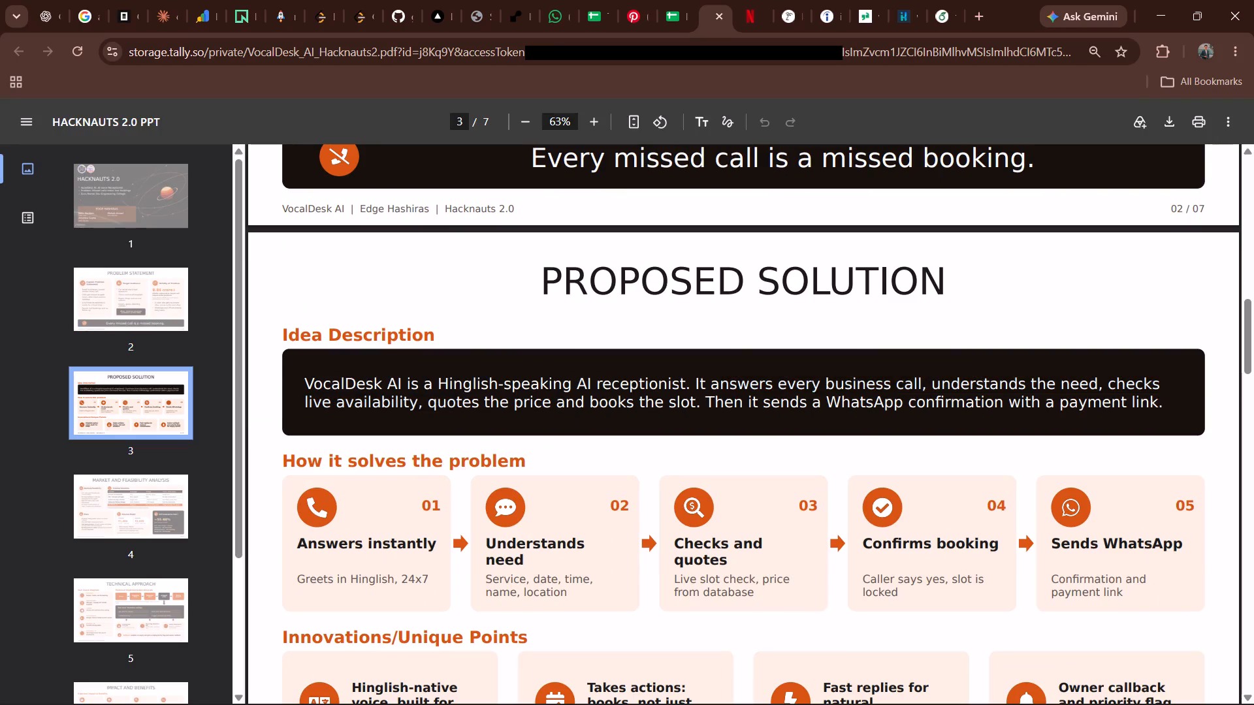
{"action": "left_click_drag", "start_coordinate": [722, 558], "coordinate": [740, 563]}
{"action": "left_click_drag", "start_coordinate": [740, 563], "coordinate": [771, 599]}
{"action": "scroll", "coordinate": [771, 599], "scroll_direction": "down", "scroll_amount": 2}
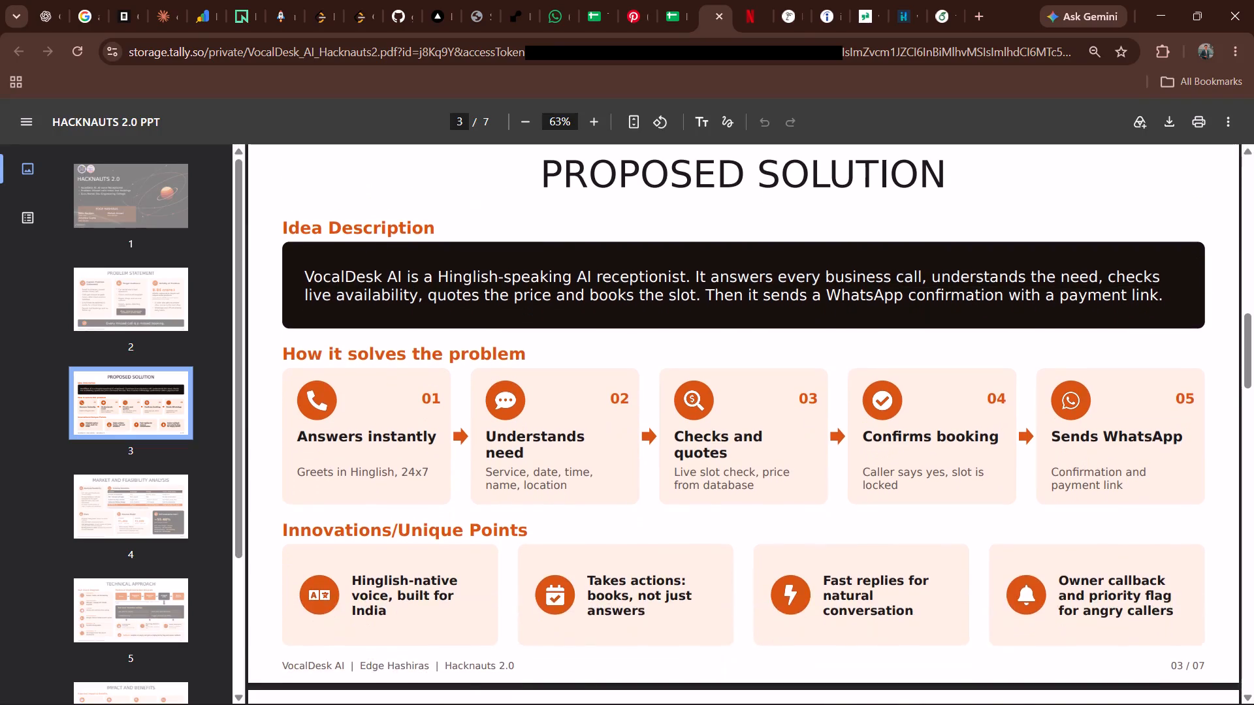
{"action": "scroll", "coordinate": [771, 599], "scroll_direction": "down", "scroll_amount": 4}
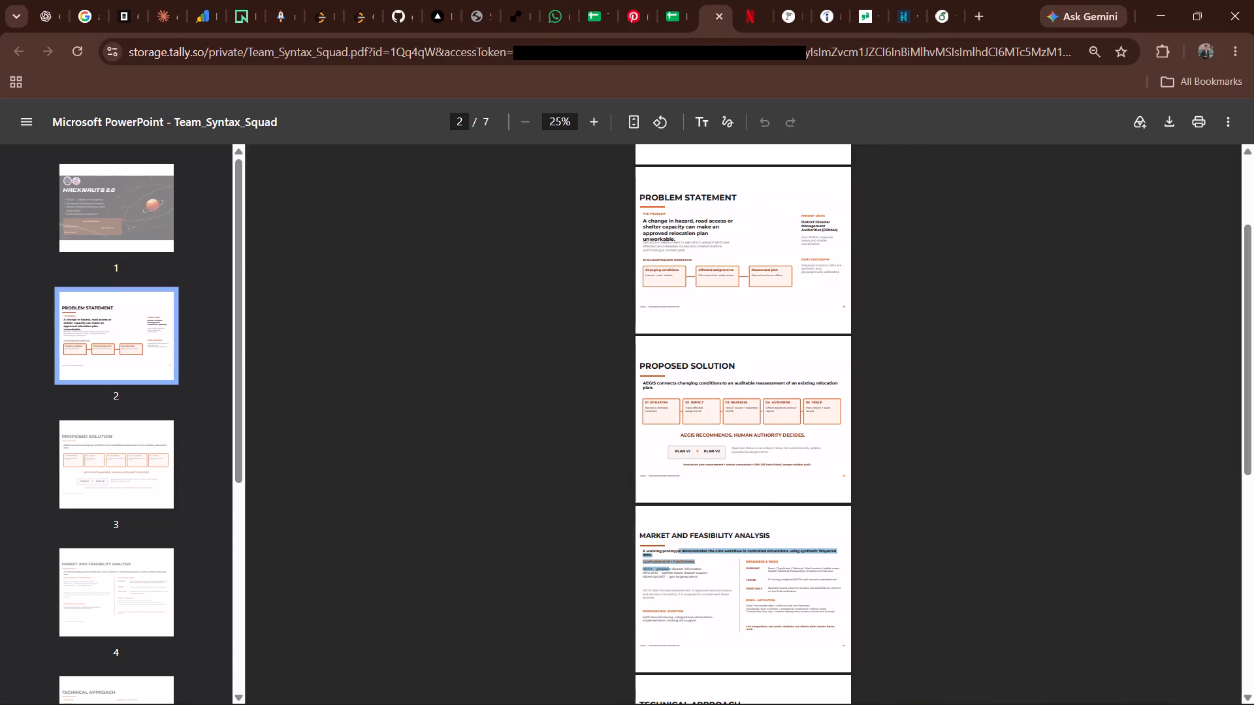
{"action": "left_click_drag", "start_coordinate": [640, 196], "coordinate": [705, 646]}
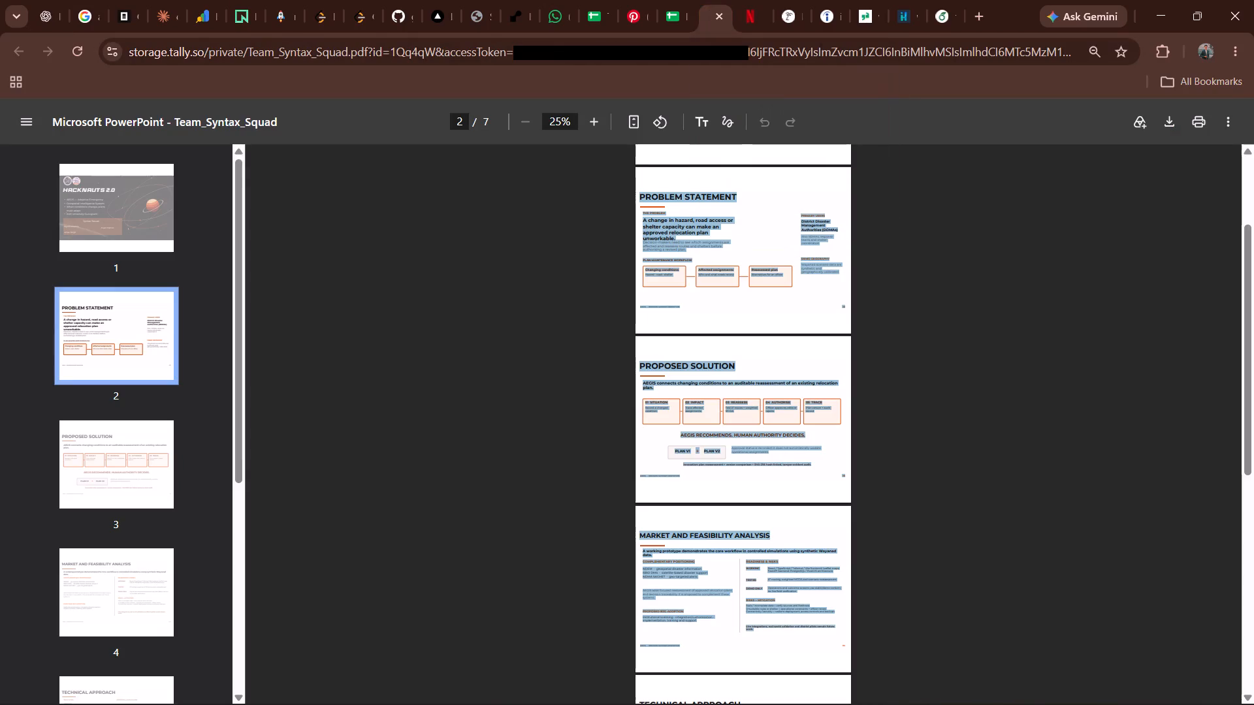
{"action": "left_click", "coordinate": [679, 13]}
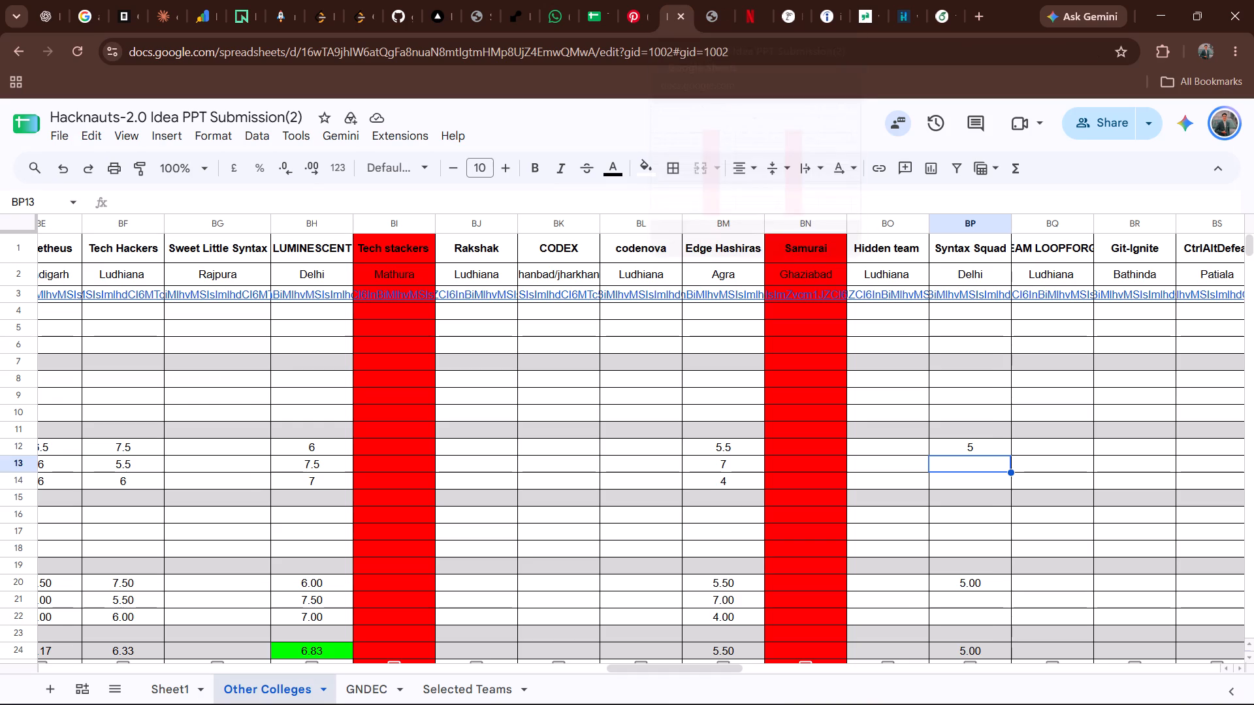
{"action": "type", "text": "4\\"}
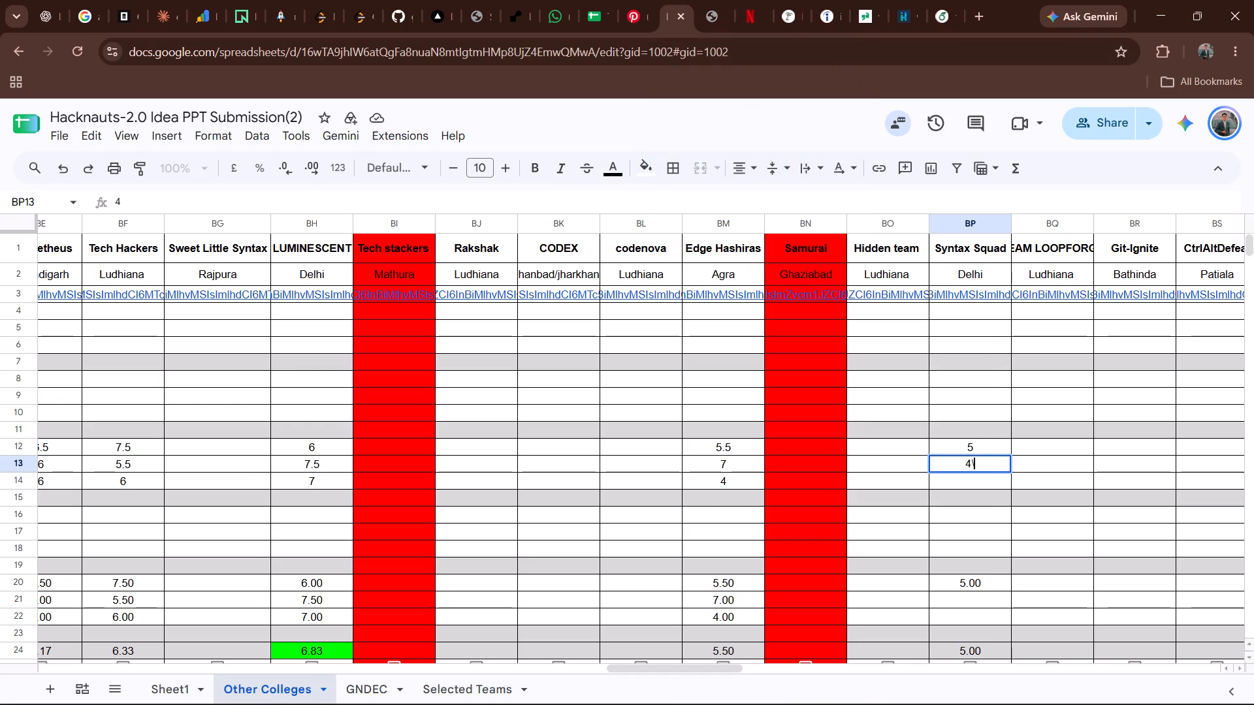
{"action": "key", "text": "BackSpace"}
{"action": "key", "text": "BackSpace"}
{"action": "key", "text": "7"}
{"action": "key", "text": "Return"}
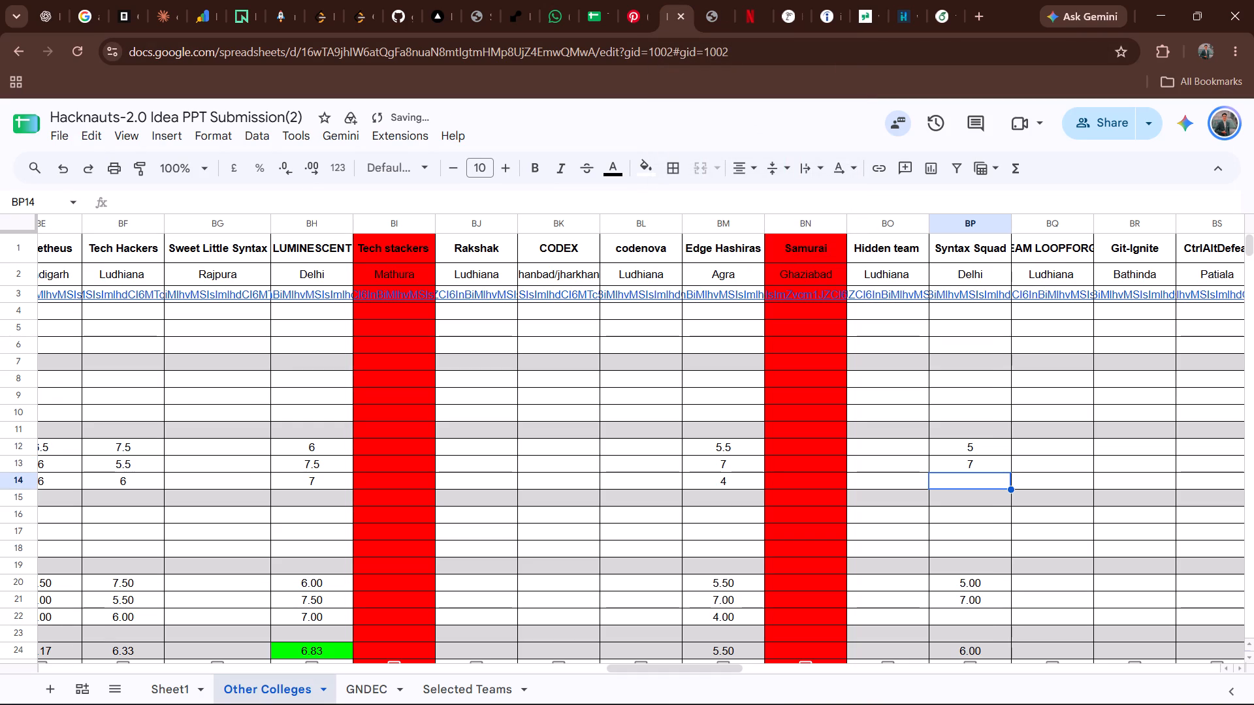
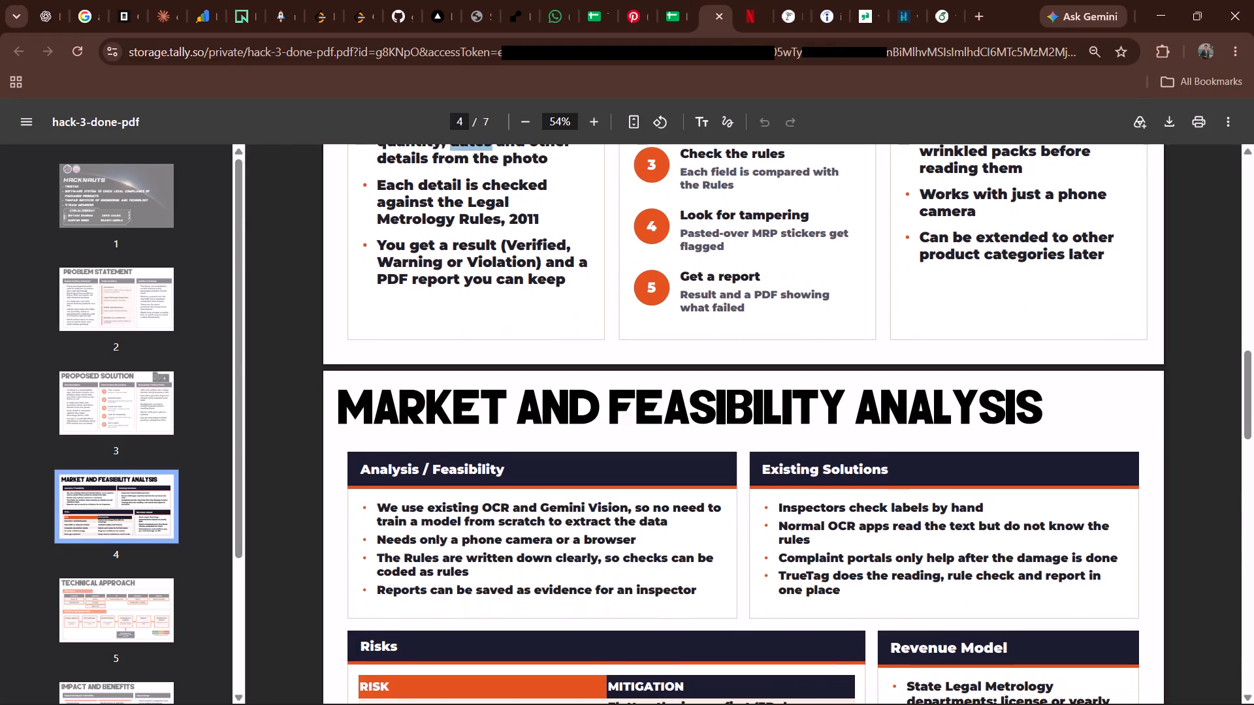
{"action": "left_click", "coordinate": [718, 20]}
Enter CtrlAltDefeat's remaining scores in the Other Colleges sheet: 4 in row 13 and 3 in row 14.
{"action": "left_click", "coordinate": [673, 23]}
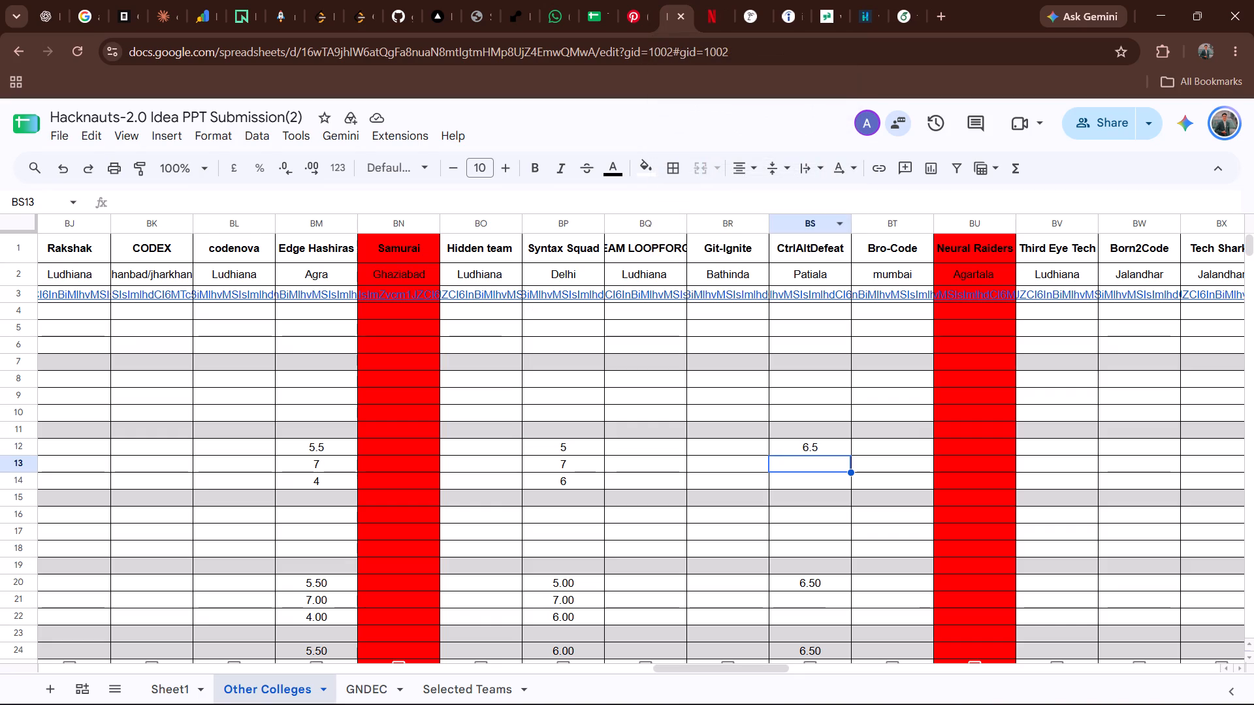
{"action": "double_click", "coordinate": [823, 462]}
{"action": "key", "text": "4"}
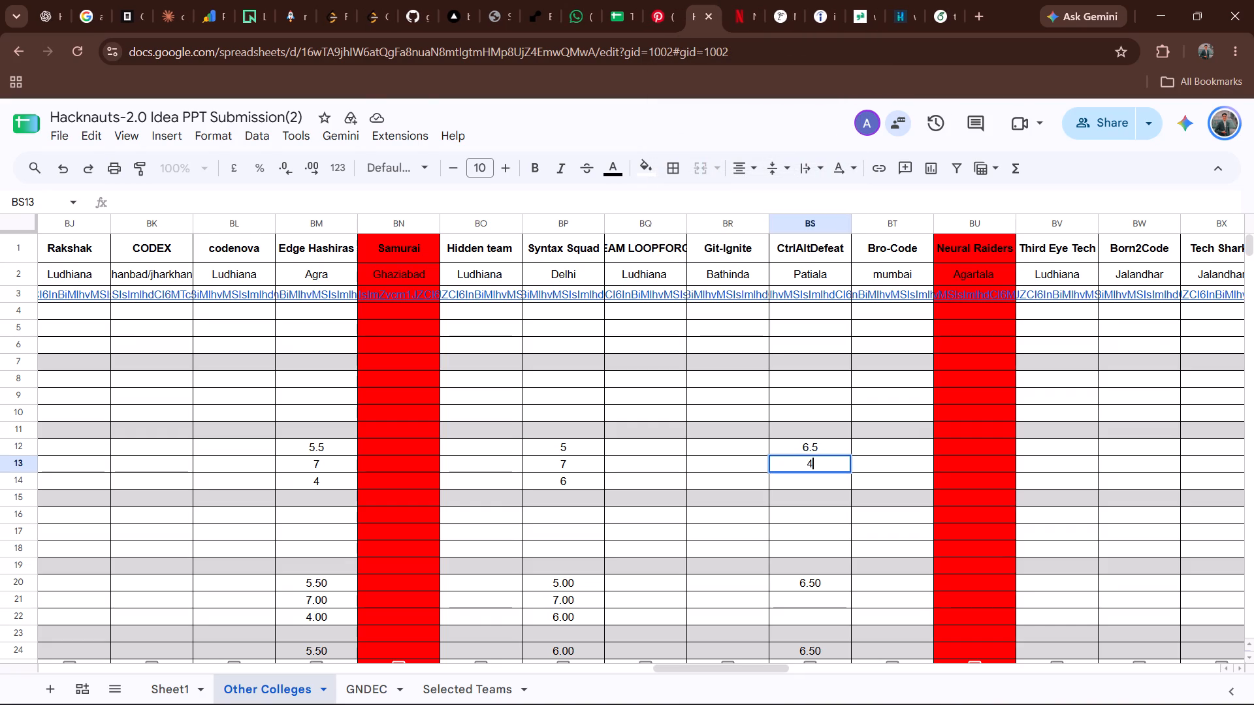
{"action": "key", "text": "Return"}
{"action": "key", "text": "4"}
{"action": "key", "text": "Return"}
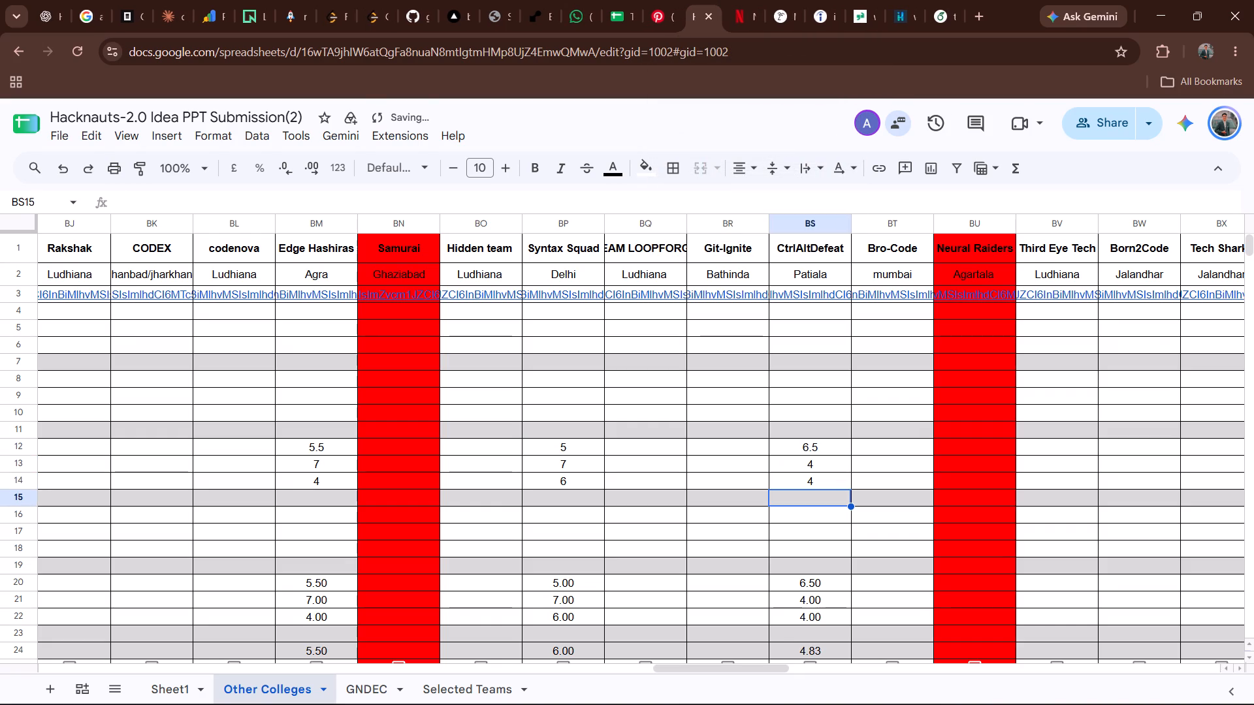
{"action": "key", "text": "Up"}
{"action": "key", "text": "3"}
{"action": "key", "text": "Return"}
Search the Other Colleges sheet for the team name Bro-Code and open the submission PDF linked in column T.
{"action": "double_click", "coordinate": [907, 248]}
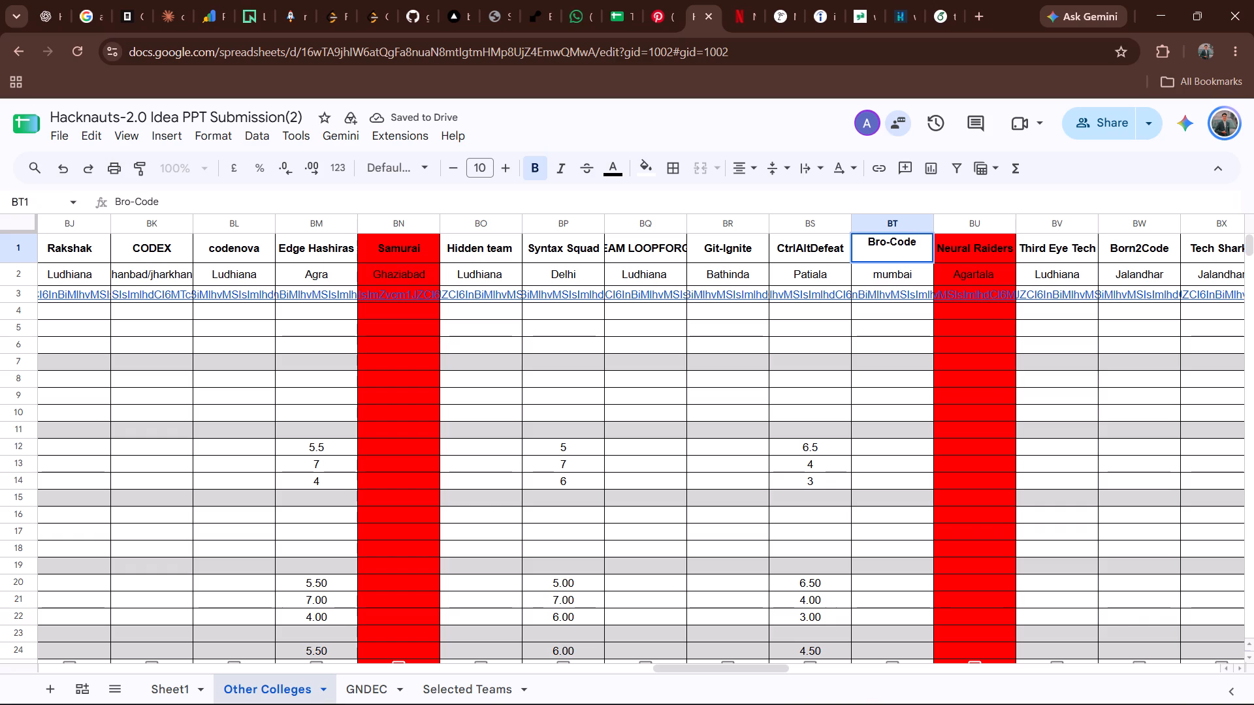
{"action": "key", "text": "ctrl+a"}
{"action": "key", "text": "ctrl+c"}
{"action": "key", "text": "ctrl+f"}
{"action": "key", "text": "ctrl+v"}
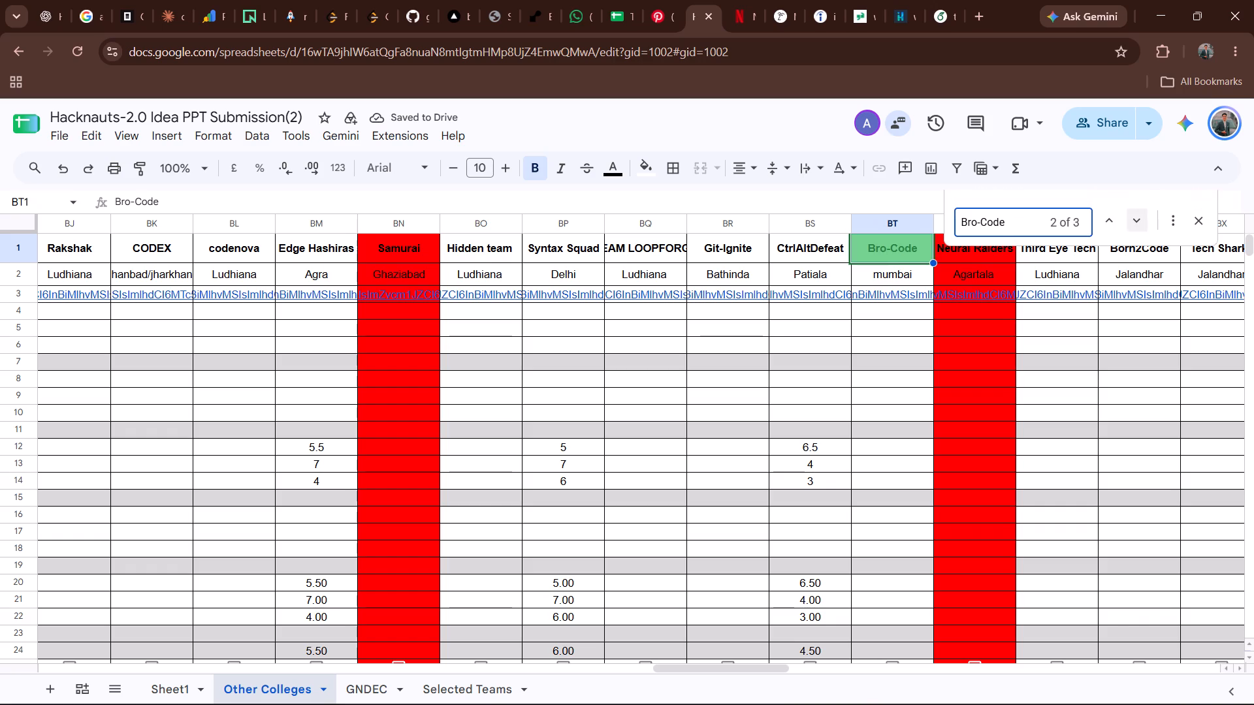
{"action": "left_click", "coordinate": [1115, 223]}
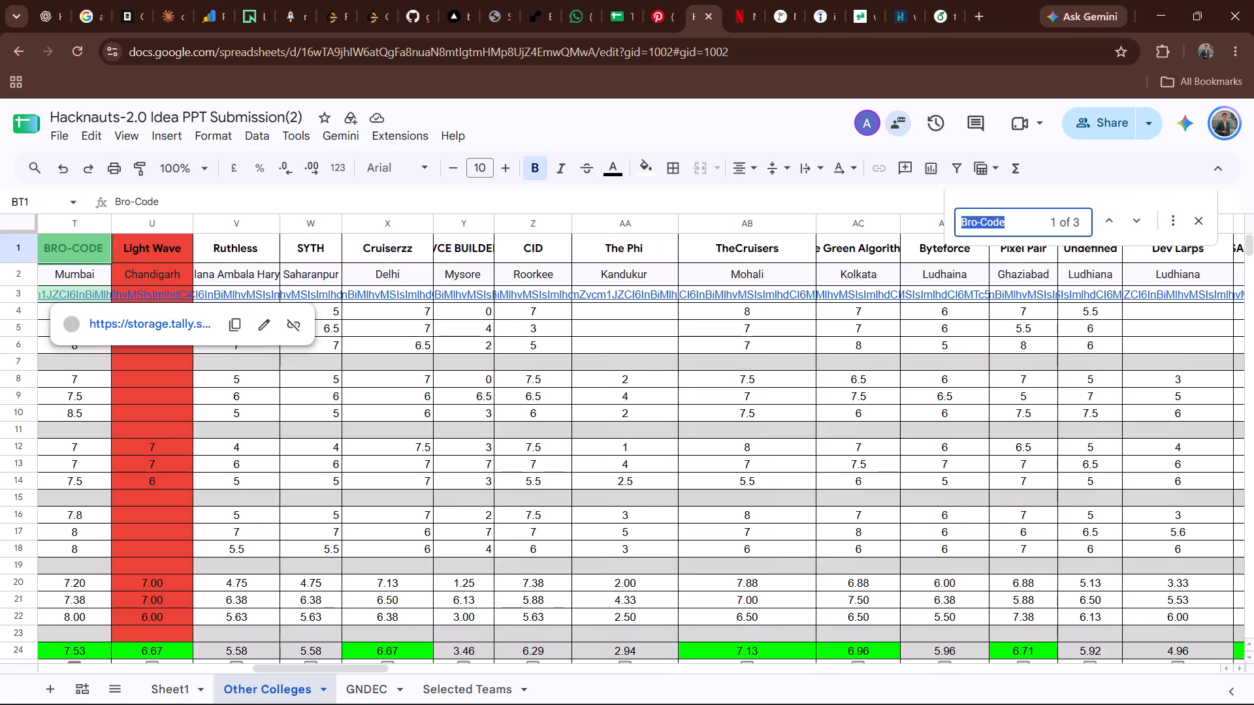
{"action": "left_click", "coordinate": [132, 325]}
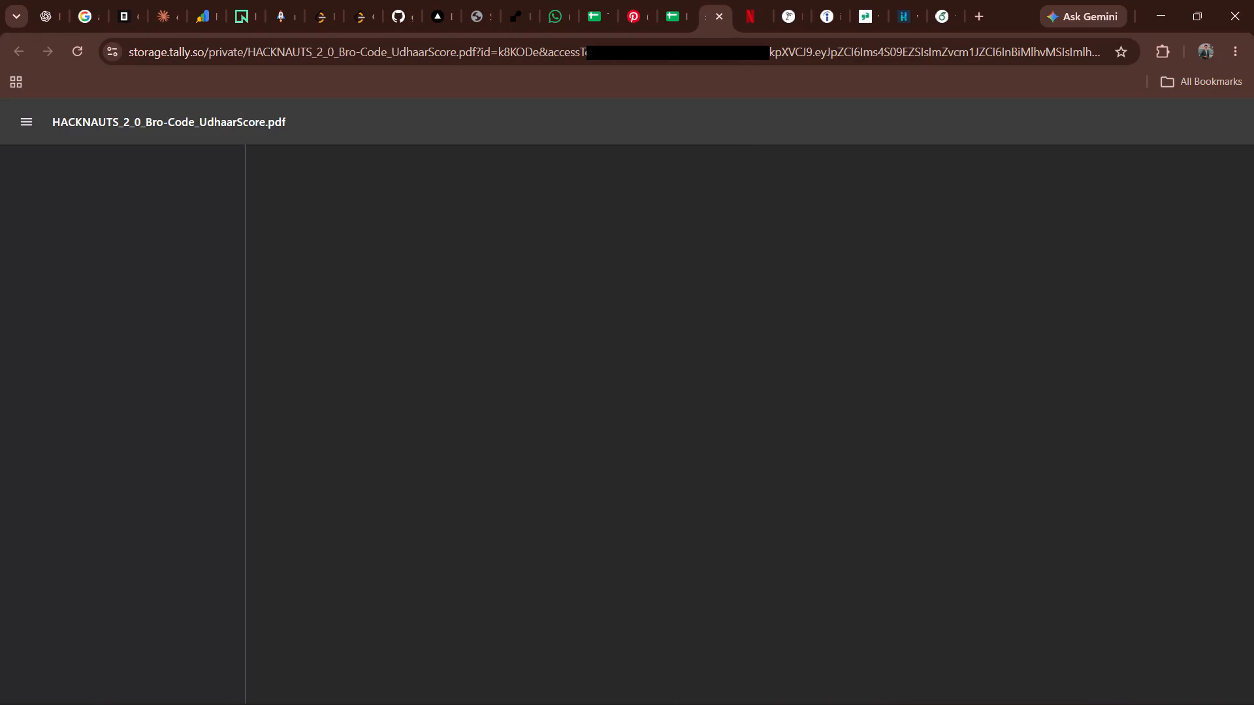
Return to the Other Colleges sheet, find the second Bro-Code entry in column BT, and open its submission PDF.
{"action": "left_click", "coordinate": [677, 16]}
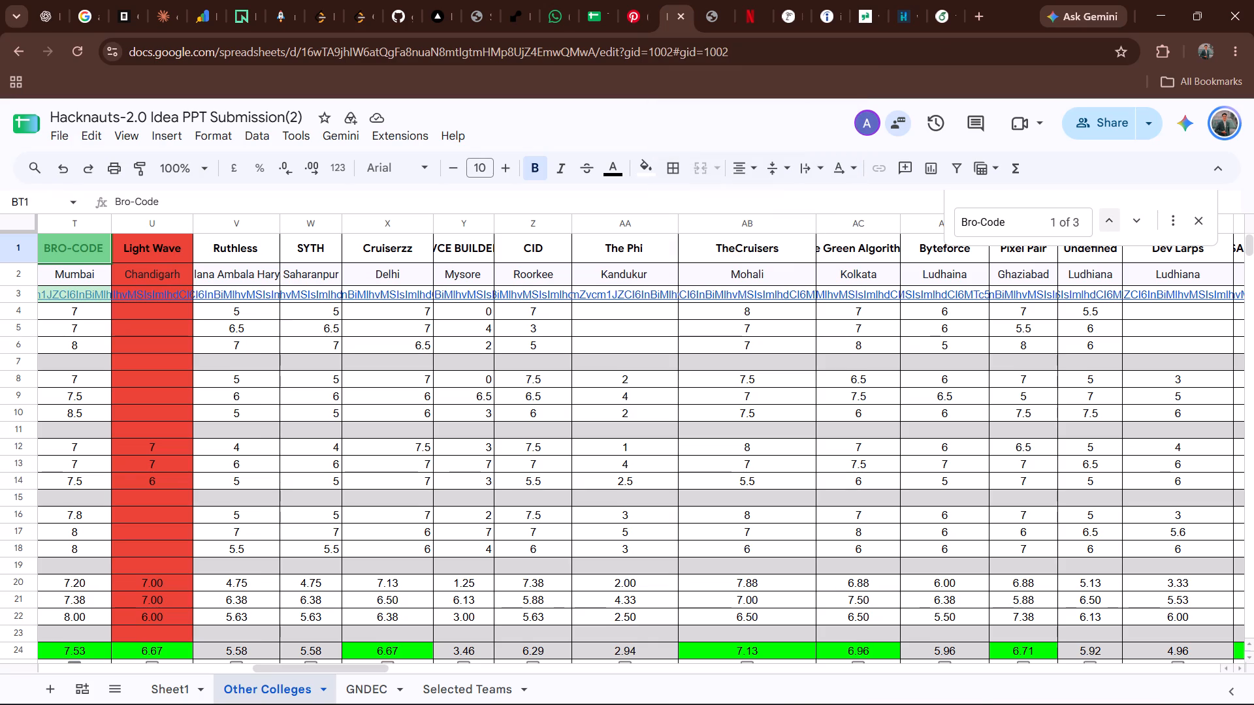
{"action": "left_click", "coordinate": [1108, 215]}
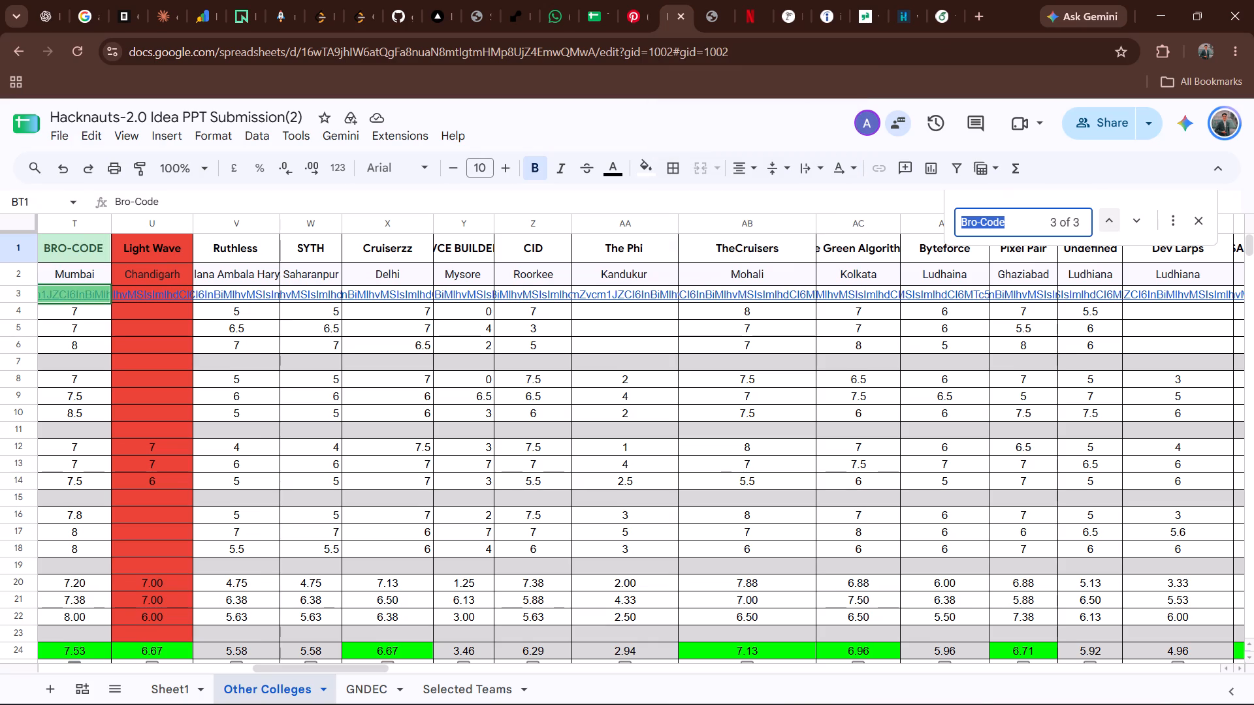
{"action": "left_click", "coordinate": [1108, 215]}
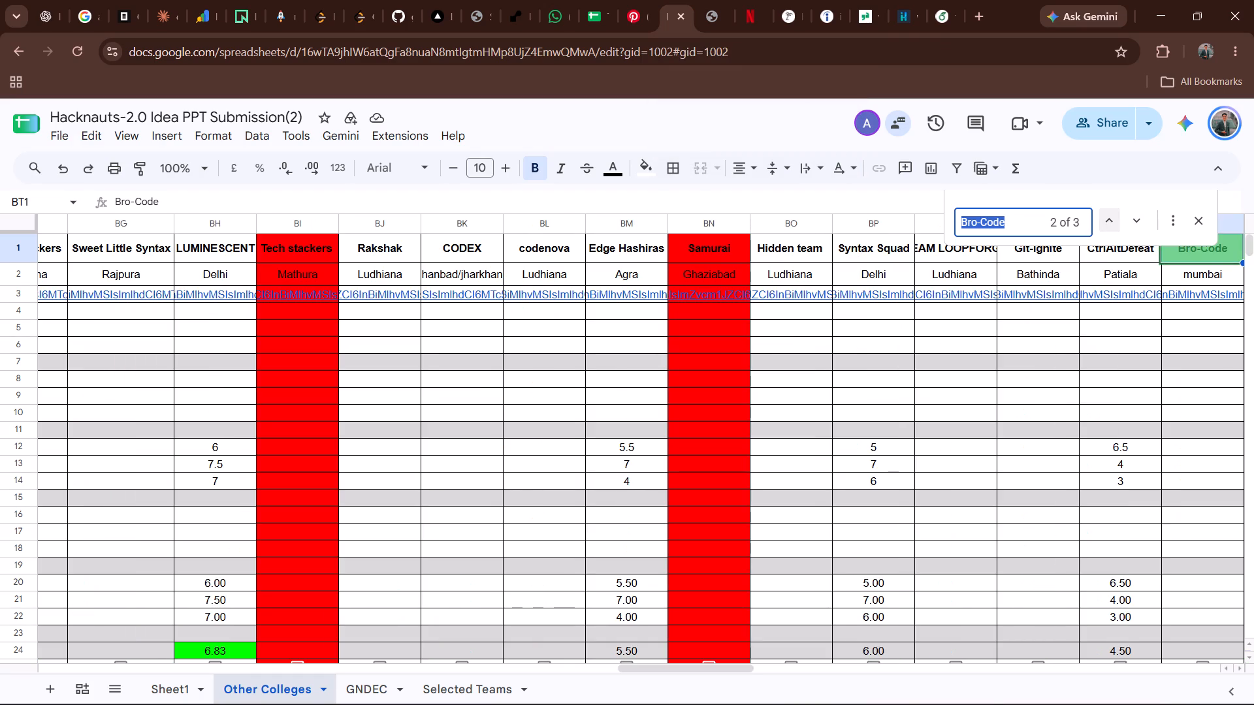
{"action": "scroll", "coordinate": [1074, 352], "scroll_direction": "left", "scroll_amount": 2}
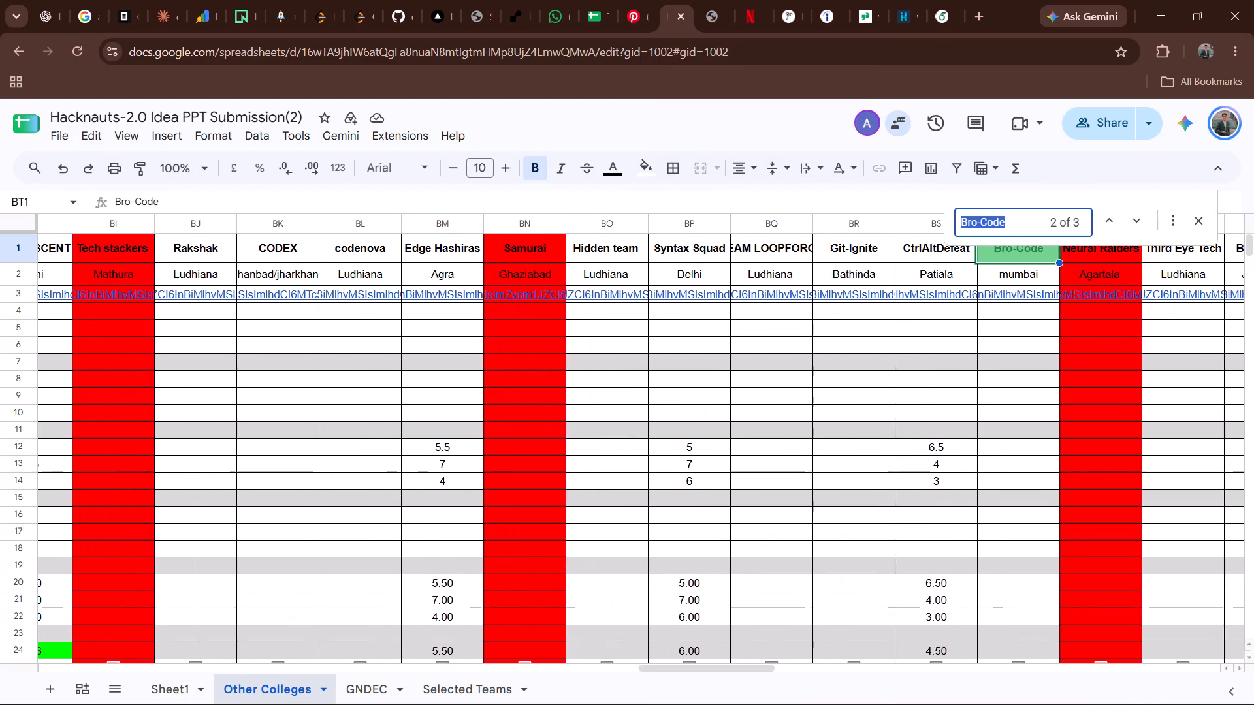
{"action": "scroll", "coordinate": [1074, 352], "scroll_direction": "left", "scroll_amount": 1}
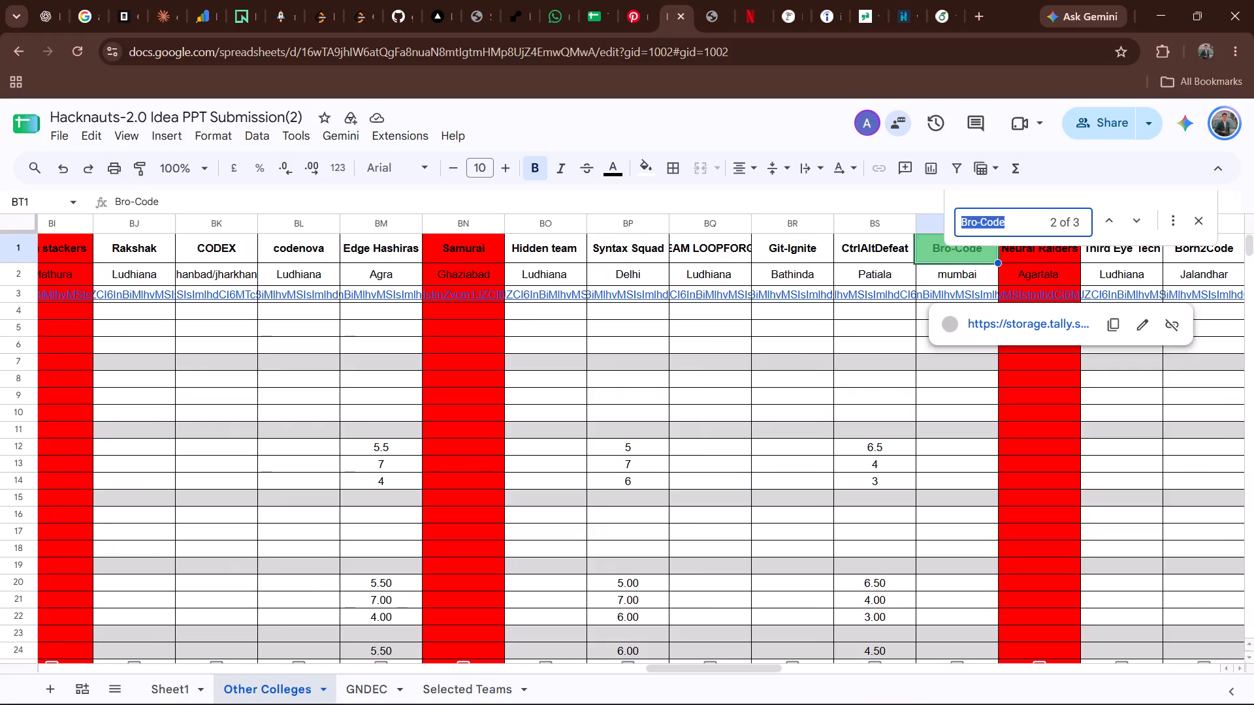
{"action": "left_click", "coordinate": [976, 322]}
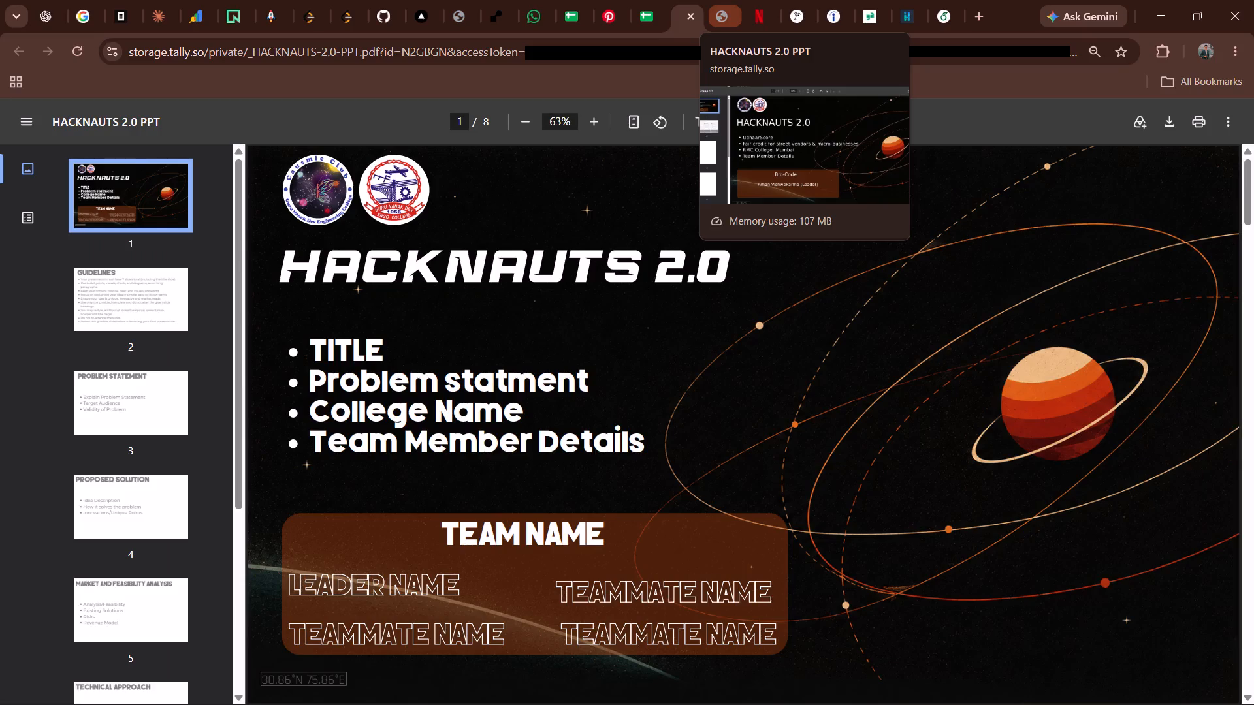
{"action": "left_click", "coordinate": [717, 22]}
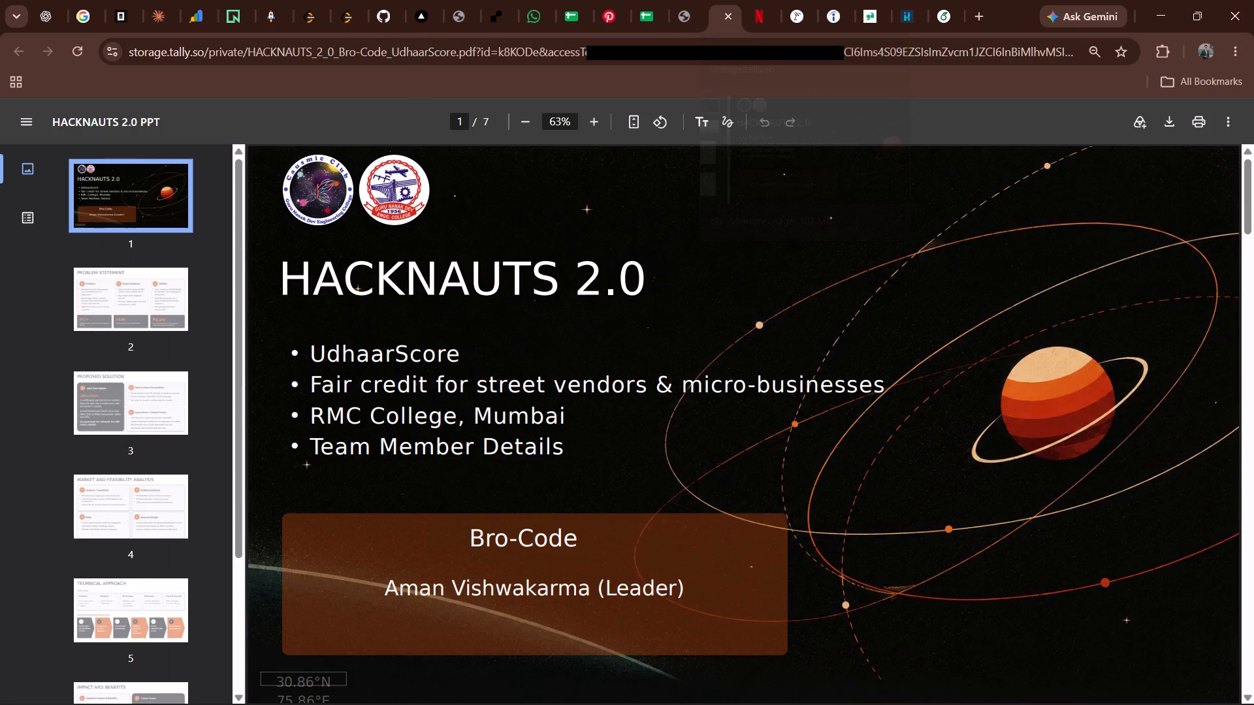
{"action": "left_click", "coordinate": [679, 19]}
{"action": "scroll", "coordinate": [695, 368], "scroll_direction": "down", "scroll_amount": 3}
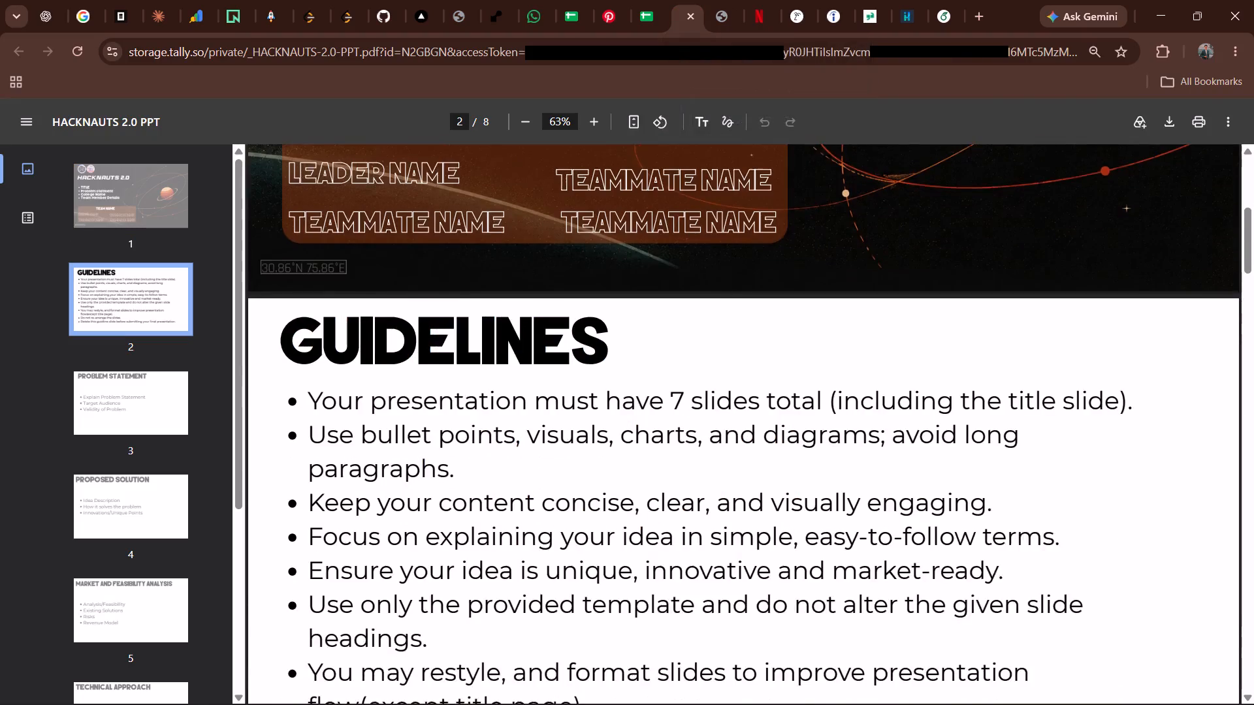
{"action": "scroll", "coordinate": [695, 368], "scroll_direction": "down", "scroll_amount": 9}
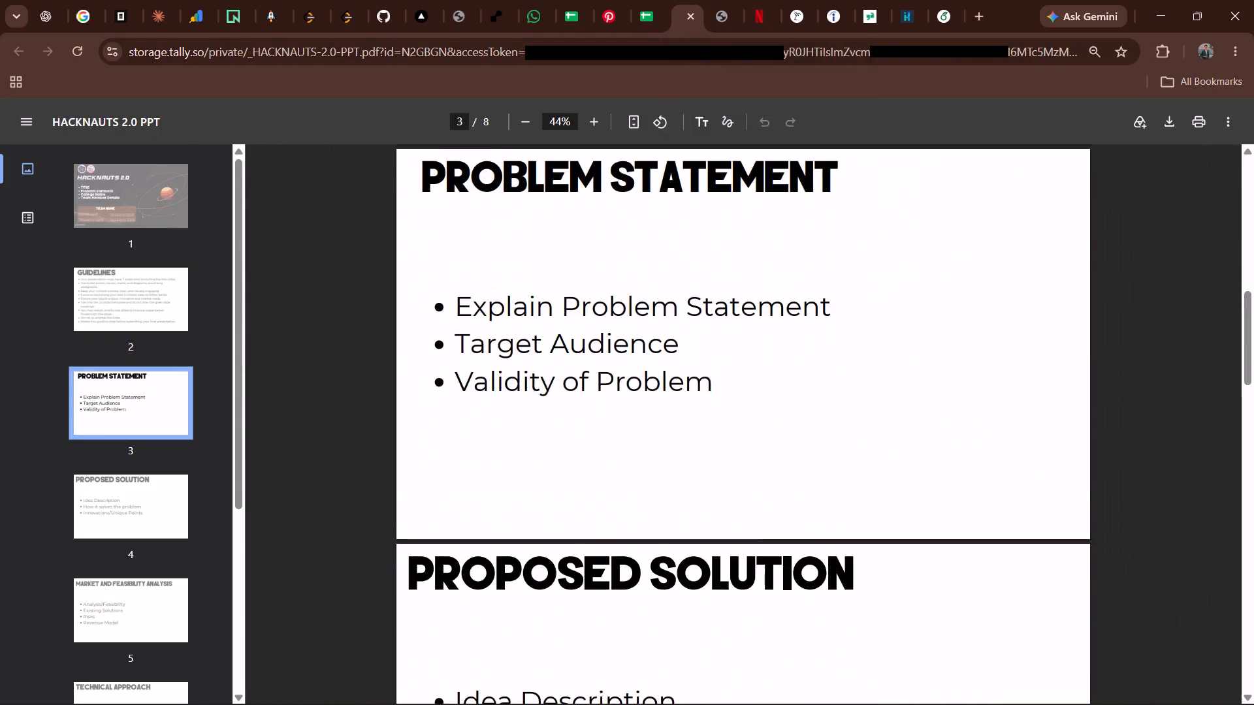
{"action": "scroll", "coordinate": [695, 368], "scroll_direction": "down", "scroll_amount": 10}
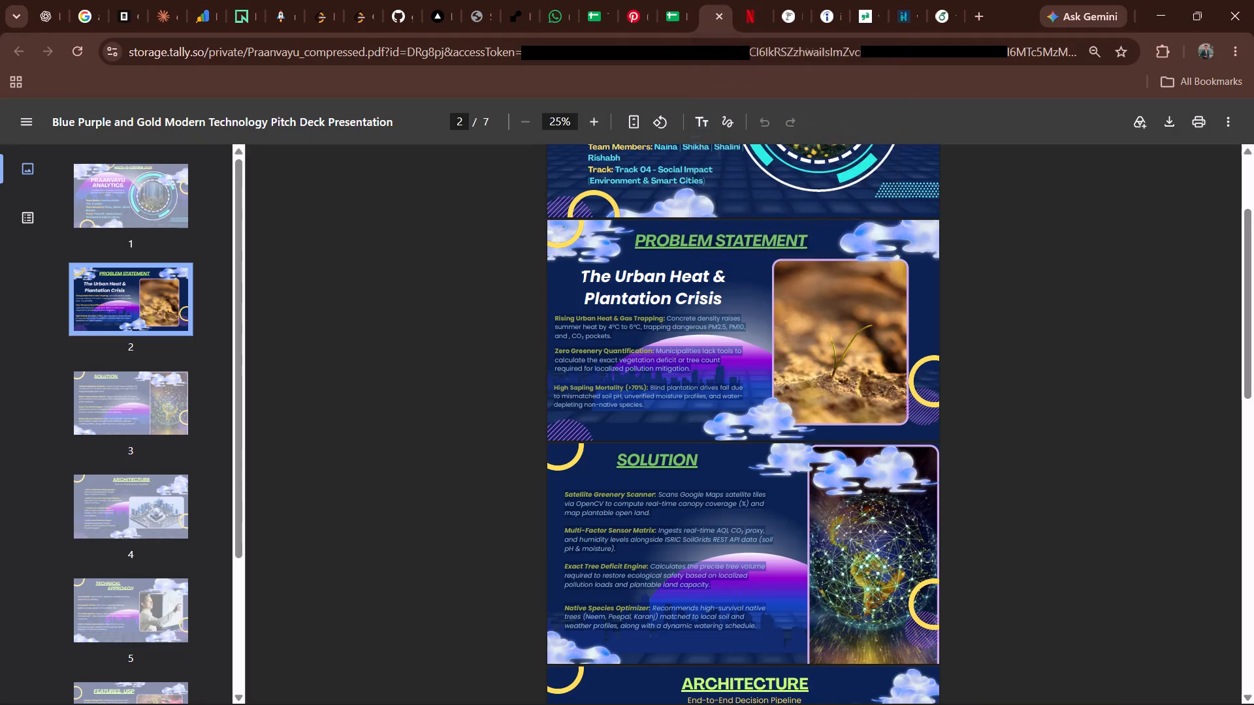
{"action": "left_click", "coordinate": [664, 16]}
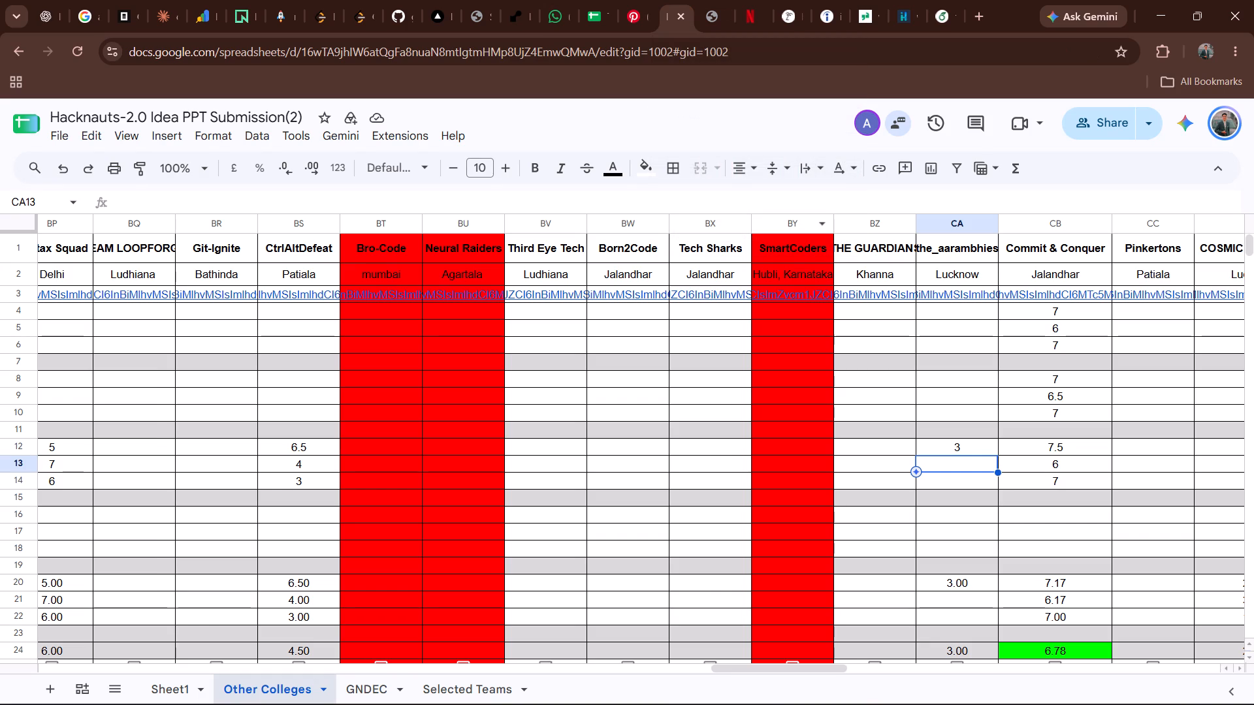
{"action": "key", "text": "4"}
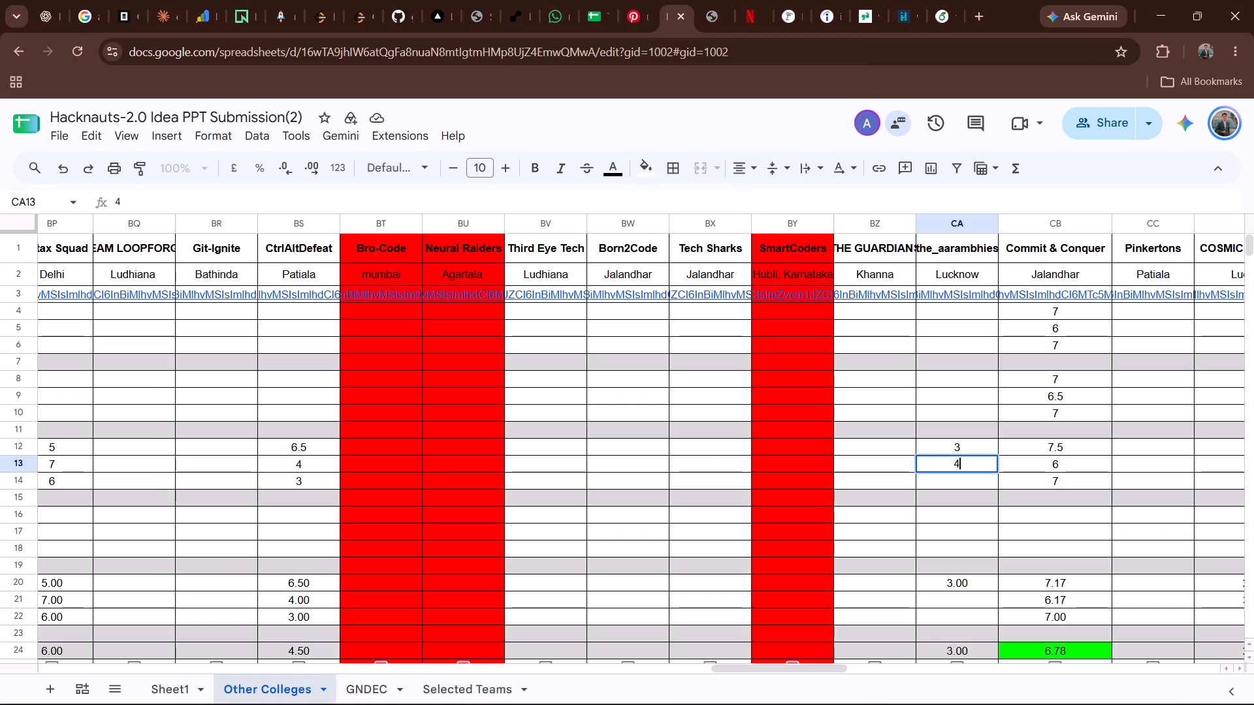
{"action": "key", "text": "Return"}
{"action": "key", "text": "4"}
{"action": "key", "text": "BackSpace"}
{"action": "key", "text": "2"}
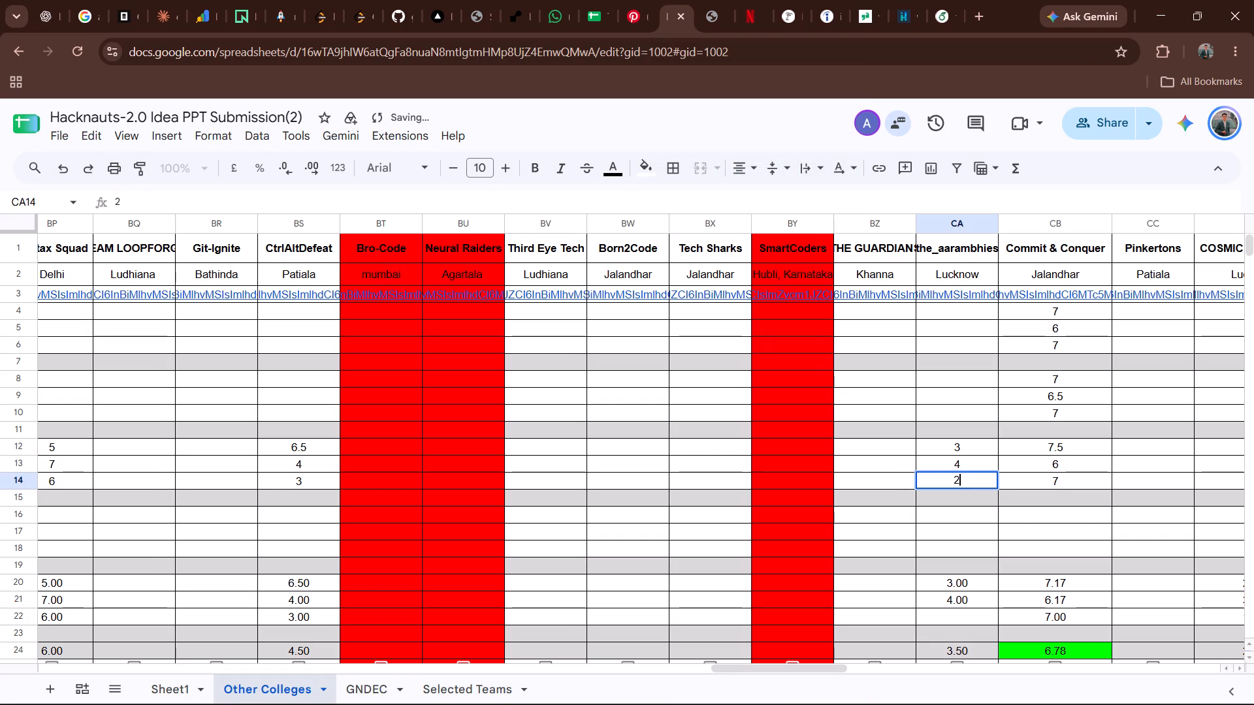
{"action": "key", "text": "Return"}
Copy the team name Pinkertons from the sheet, find it in the Excel evaluation workbook and look through its row.
{"action": "scroll", "coordinate": [1147, 478], "scroll_direction": "left", "scroll_amount": 2}
{"action": "double_click", "coordinate": [986, 240]}
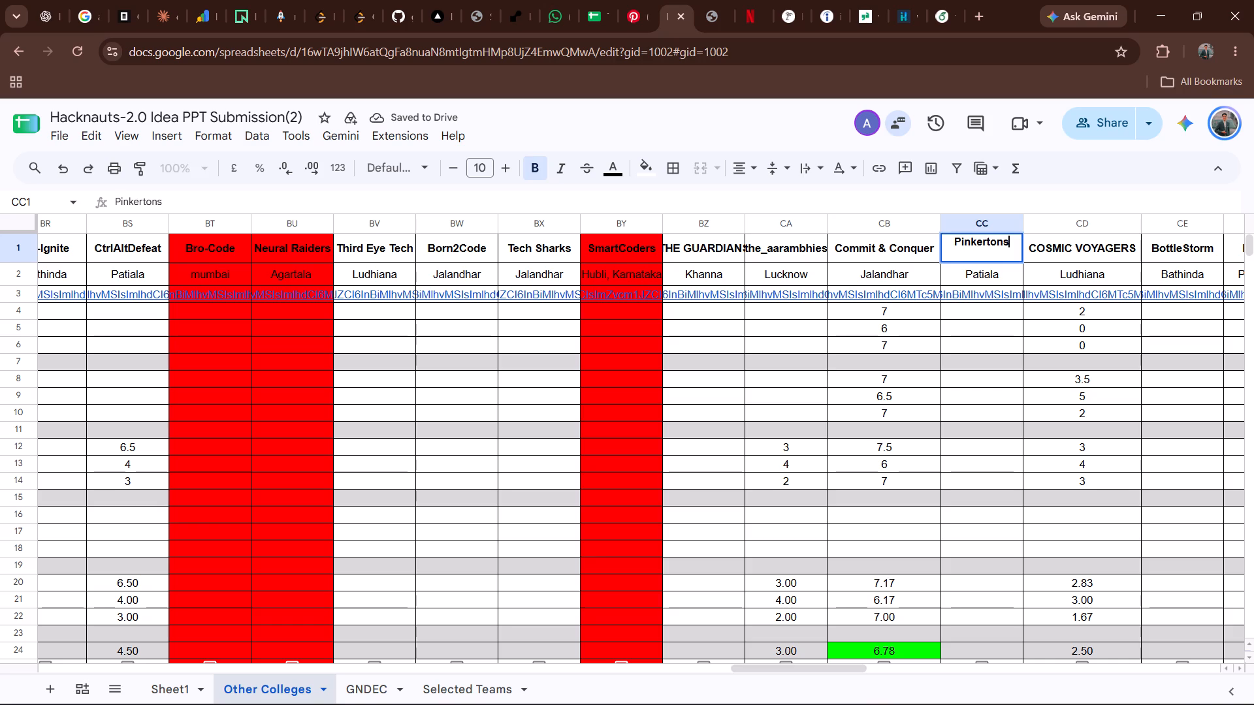
{"action": "key", "text": "ctrl+a"}
{"action": "key", "text": "ctrl+c"}
{"action": "key", "text": "alt+Tab"}
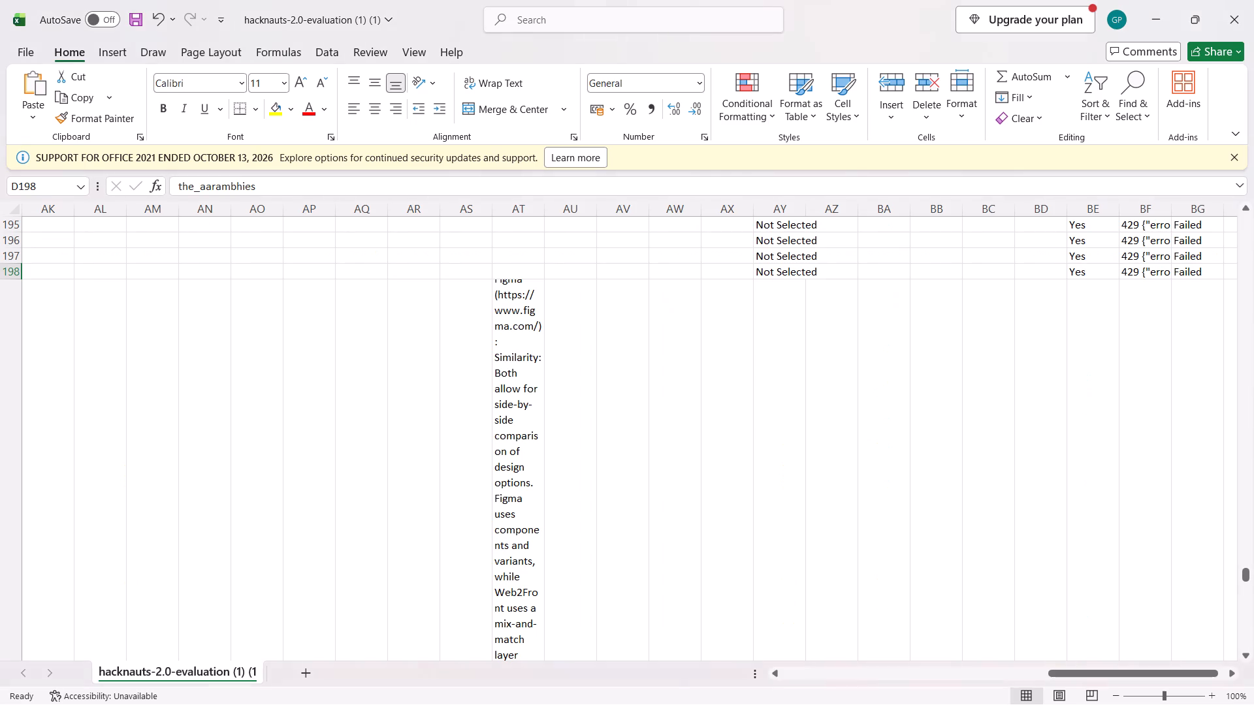
{"action": "key", "text": "ctrl+f"}
{"action": "key", "text": "ctrl+v"}
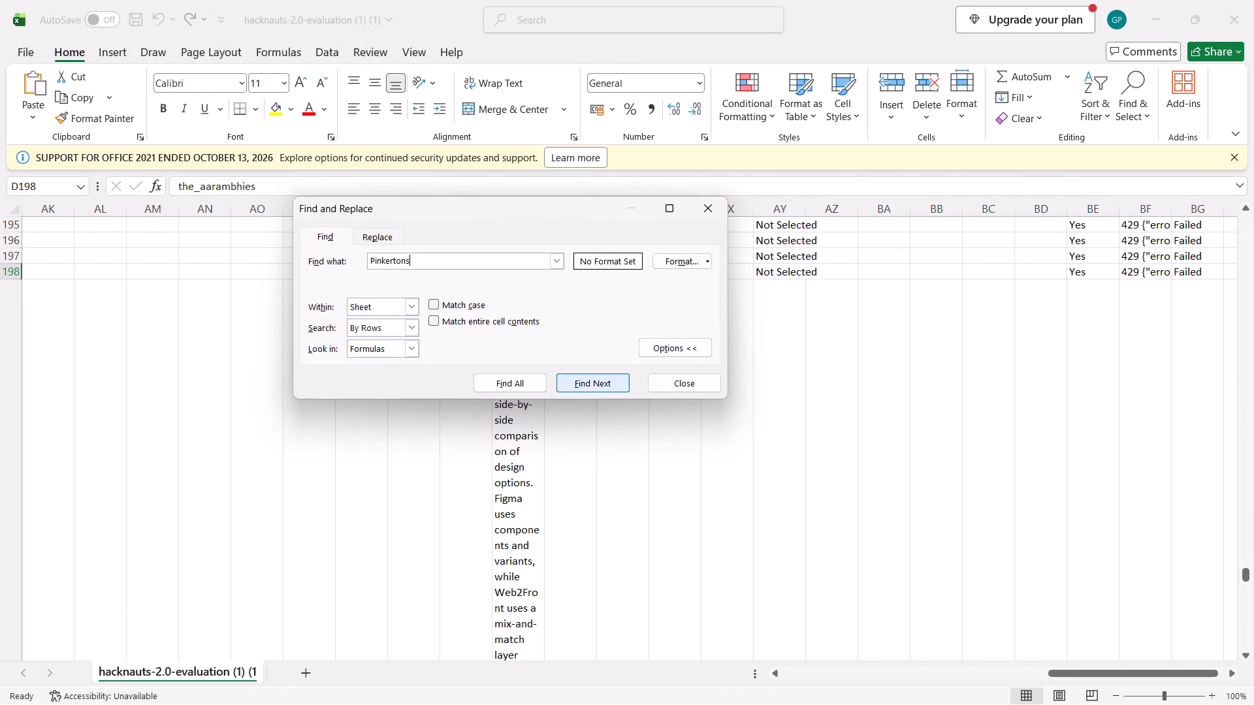
{"action": "left_click", "coordinate": [588, 381]}
{"action": "left_click", "coordinate": [660, 377]}
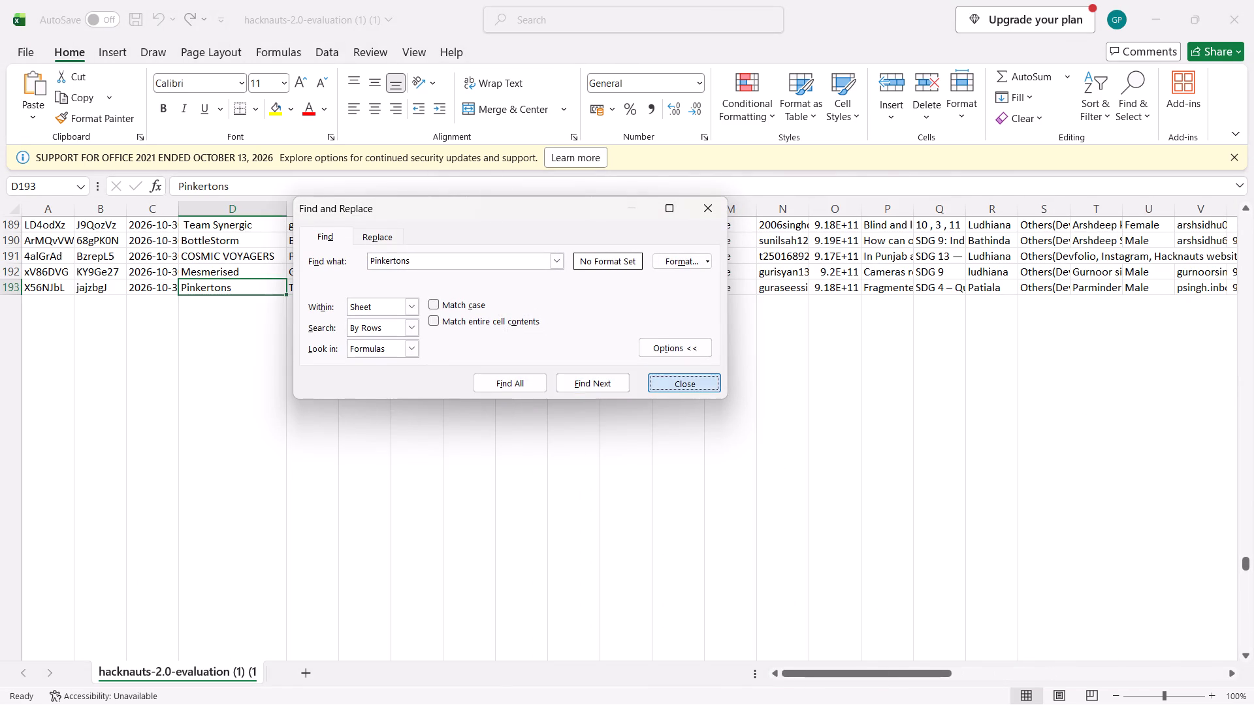
{"action": "scroll", "coordinate": [660, 377], "scroll_direction": "left", "scroll_amount": 6}
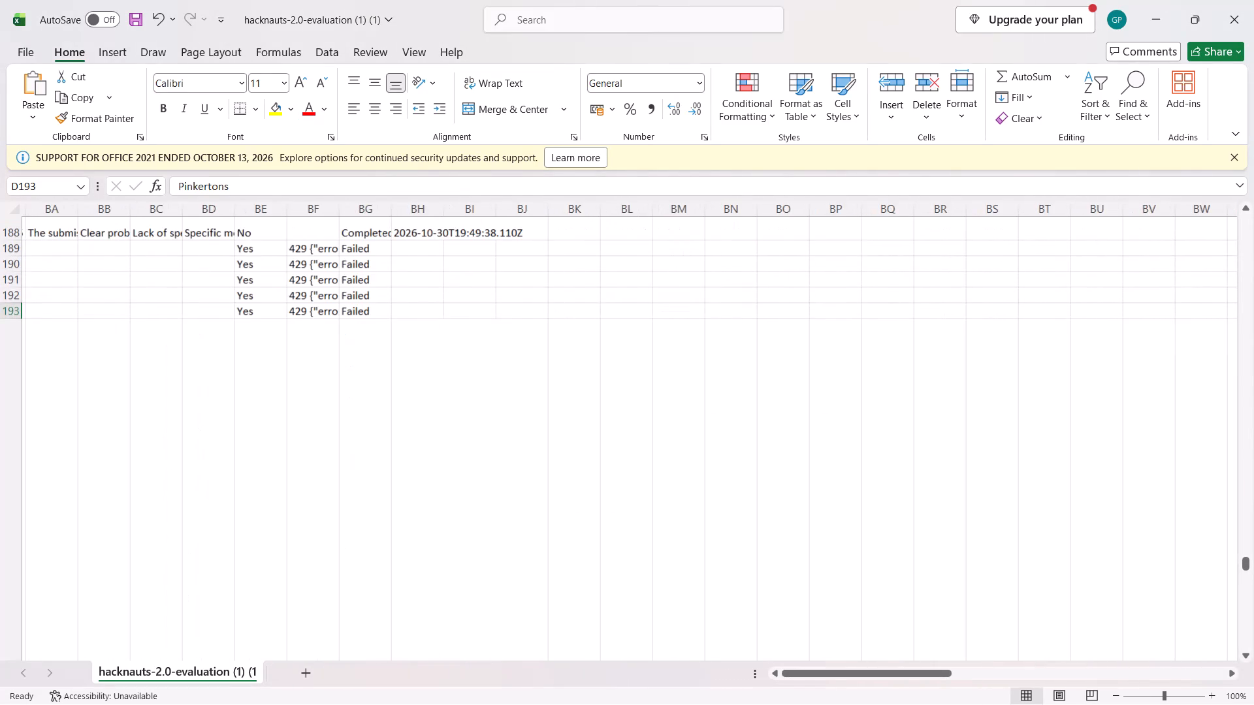
{"action": "scroll", "coordinate": [660, 377], "scroll_direction": "right", "scroll_amount": 9}
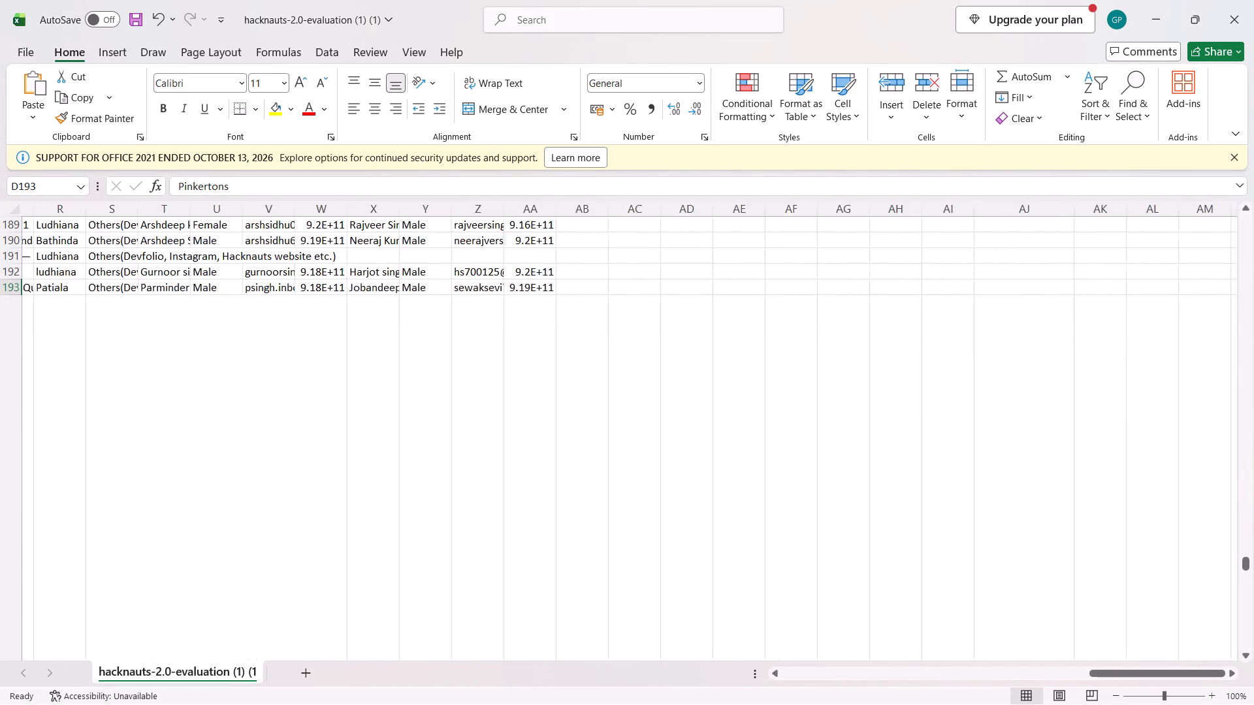
{"action": "key", "text": "alt+Tab"}
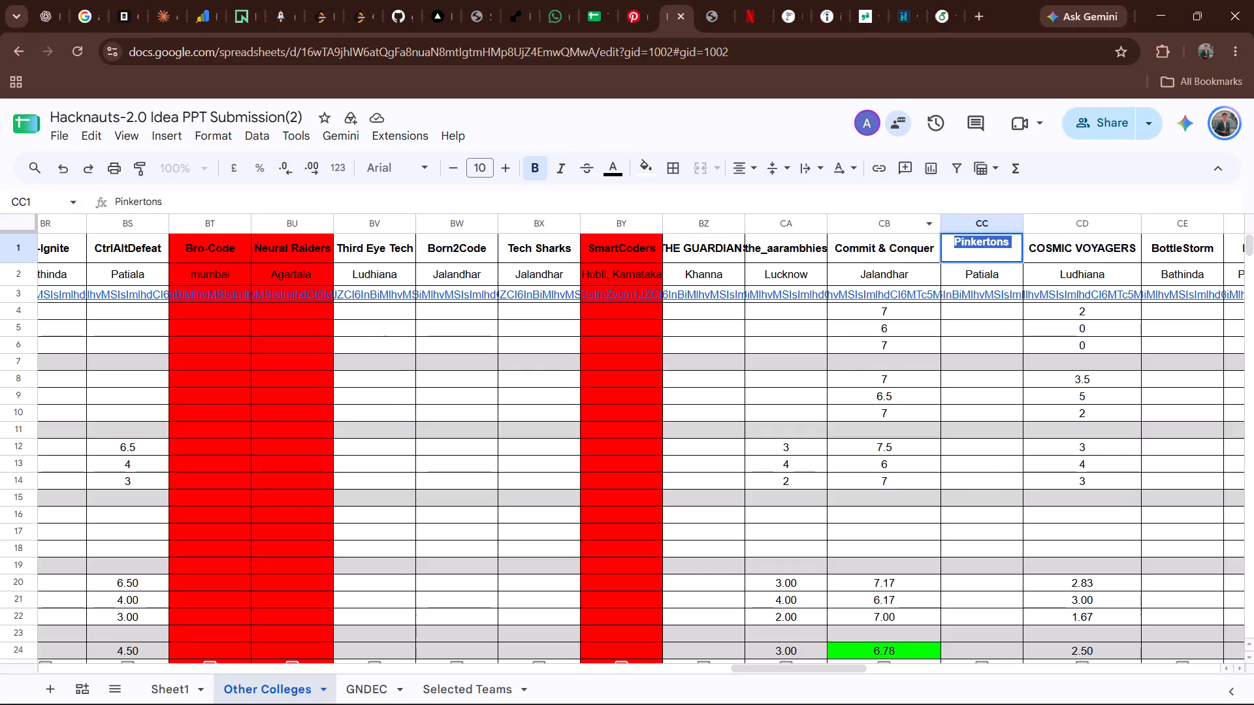
Open the Pinkertons submission PDF linked in cell CC3 and skim its slides through to Sustainable Development and back to Proposed Solution.
{"action": "left_click", "coordinate": [988, 288]}
{"action": "left_click", "coordinate": [1016, 323]}
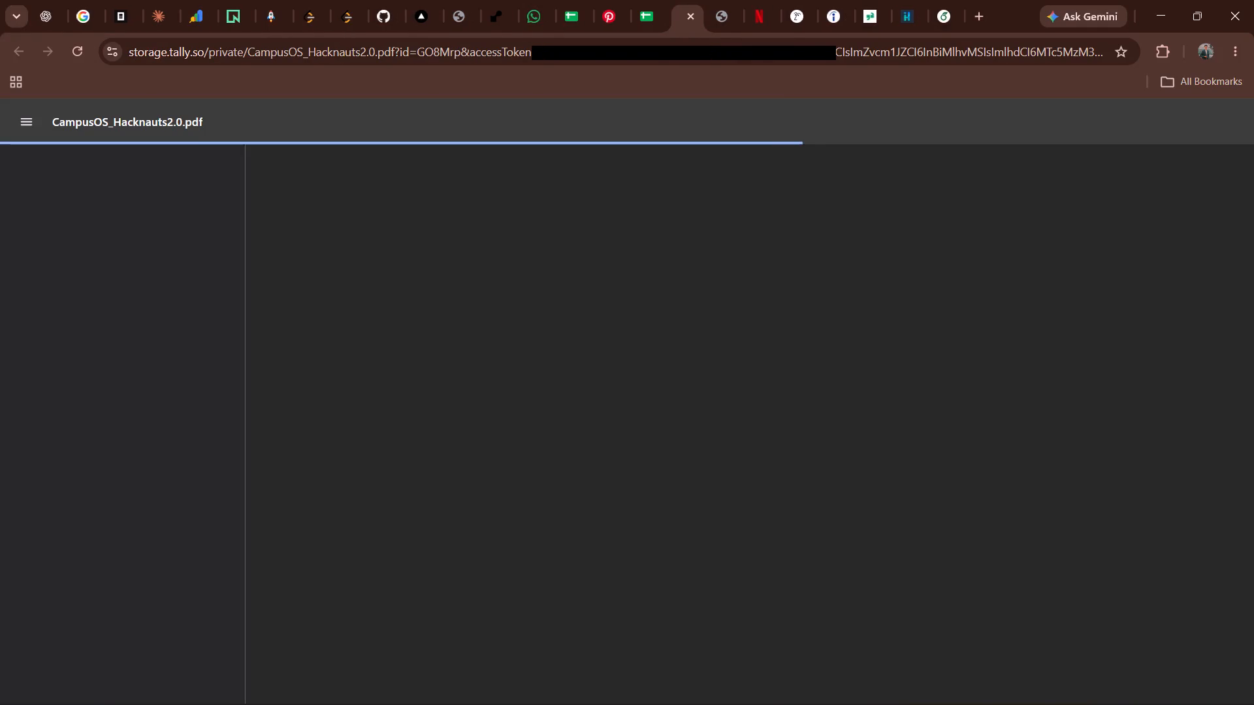
{"action": "scroll", "coordinate": [730, 434], "scroll_direction": "down", "scroll_amount": 2}
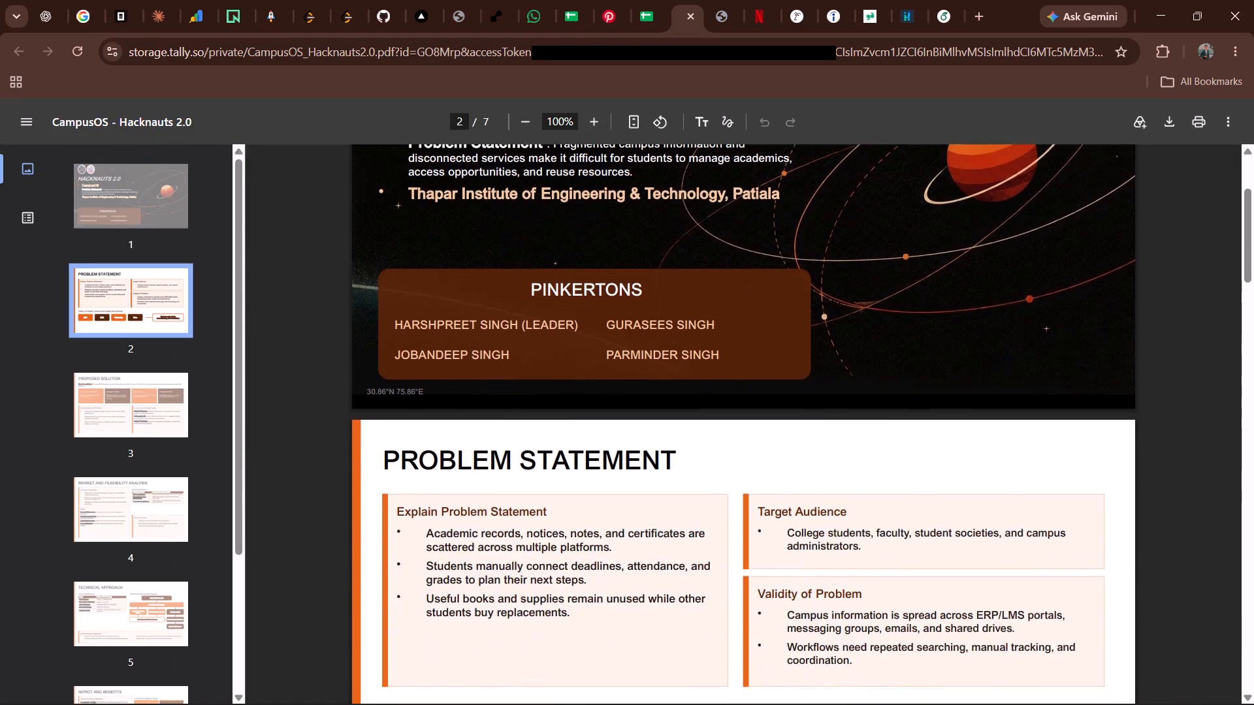
{"action": "scroll", "coordinate": [730, 434], "scroll_direction": "down", "scroll_amount": 11}
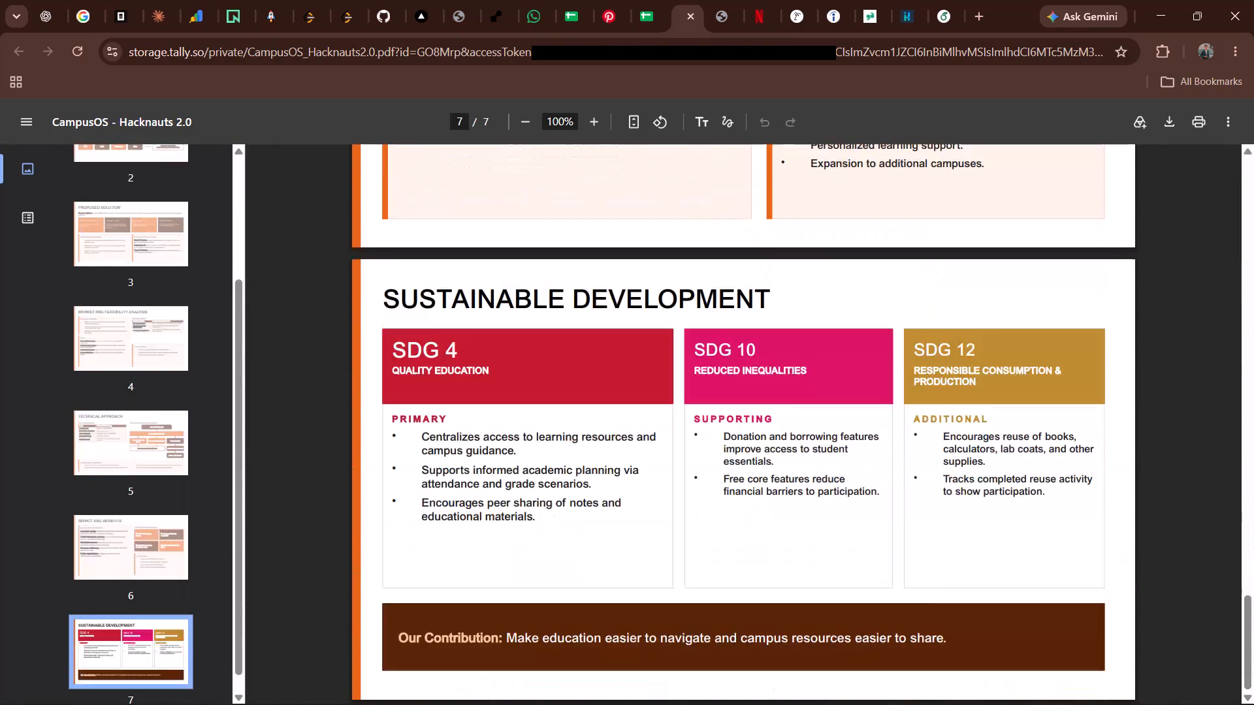
{"action": "scroll", "coordinate": [730, 434], "scroll_direction": "up", "scroll_amount": 9}
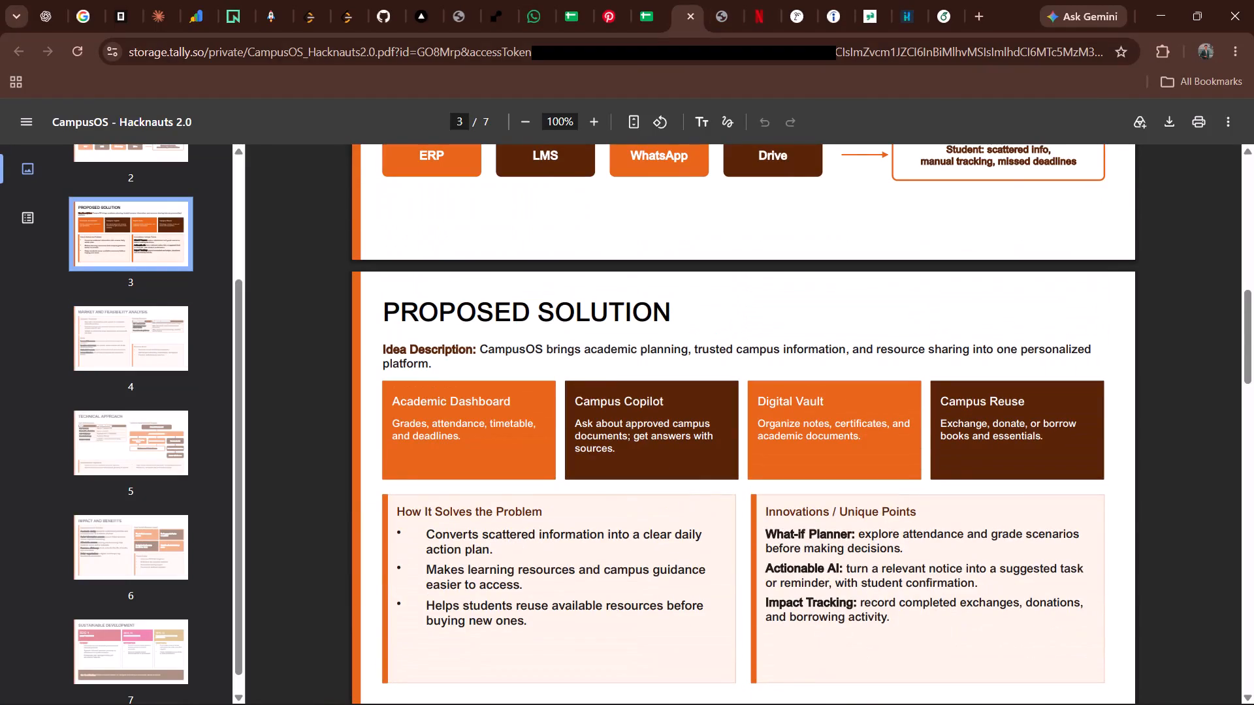
Enter a score of 6 for Pinkertons in cell CC12 of the Other Colleges sheet.
{"action": "left_click", "coordinate": [643, 14]}
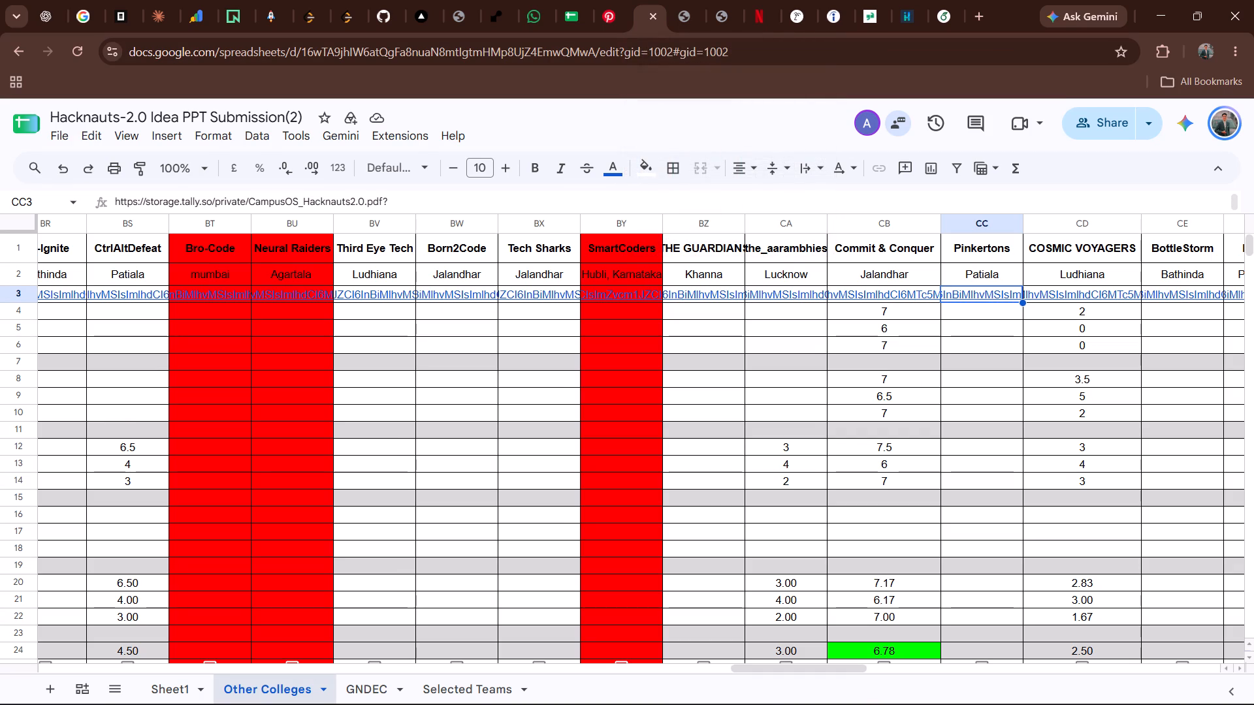
{"action": "left_click", "coordinate": [978, 452]}
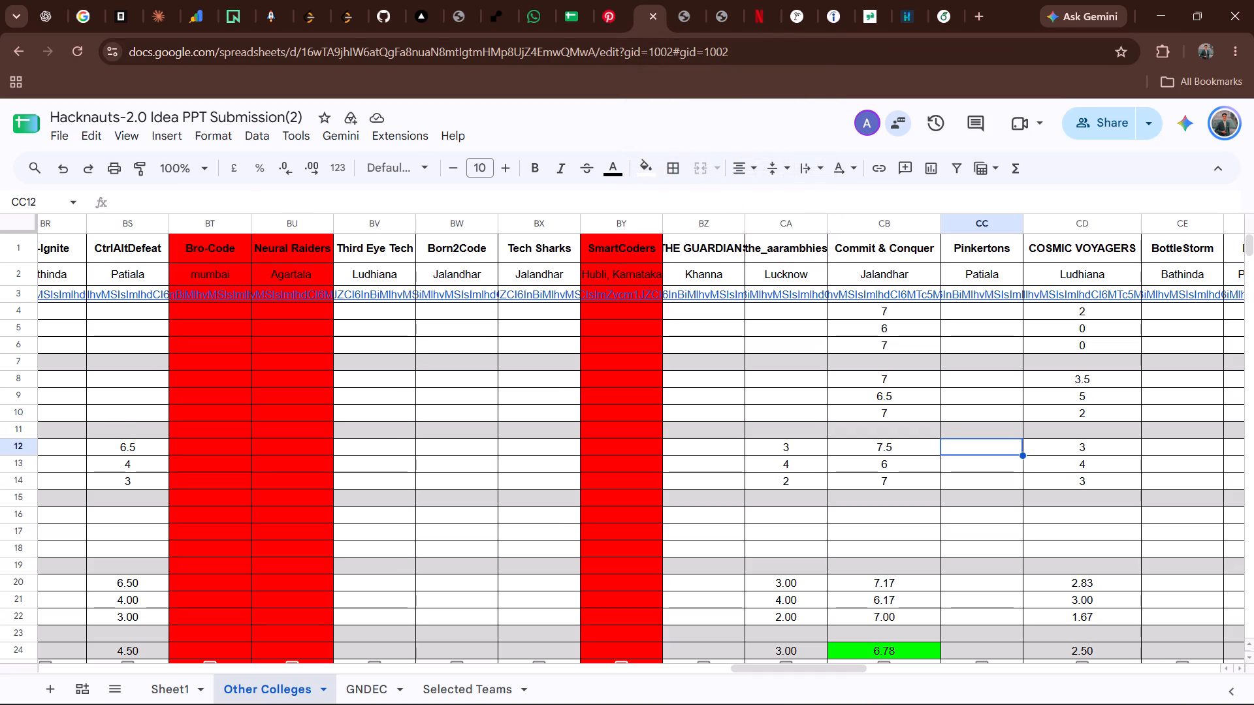
{"action": "key", "text": "6"}
{"action": "key", "text": "Return"}
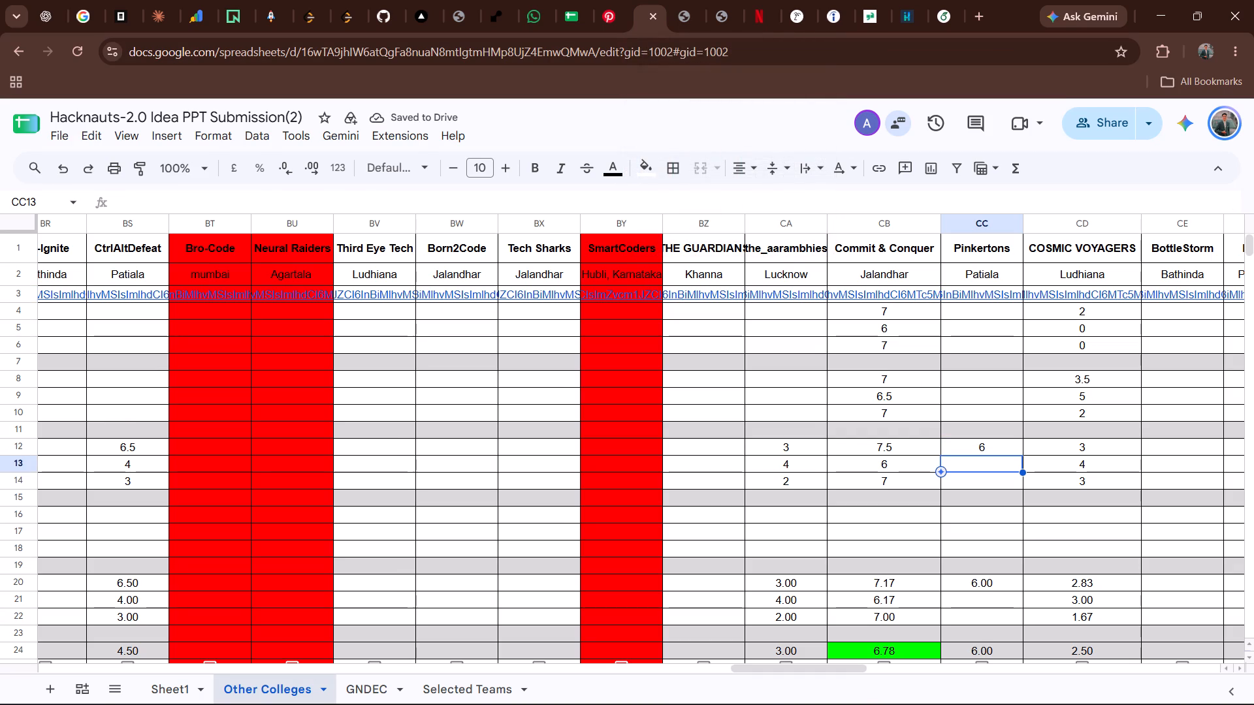
Close the Praanvayu PDF and return to the Pinkertons CampusOS PDF.
{"action": "left_click", "coordinate": [720, 12]}
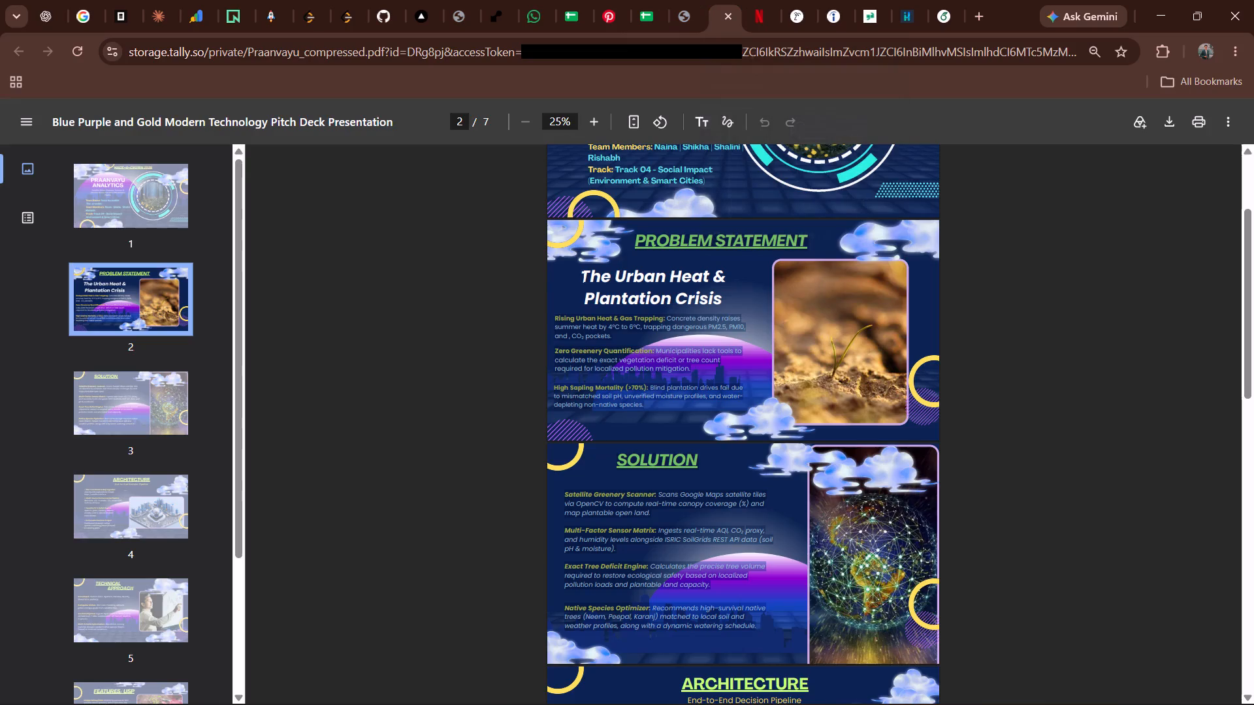
{"action": "left_click", "coordinate": [728, 18]}
{"action": "left_click", "coordinate": [686, 21]}
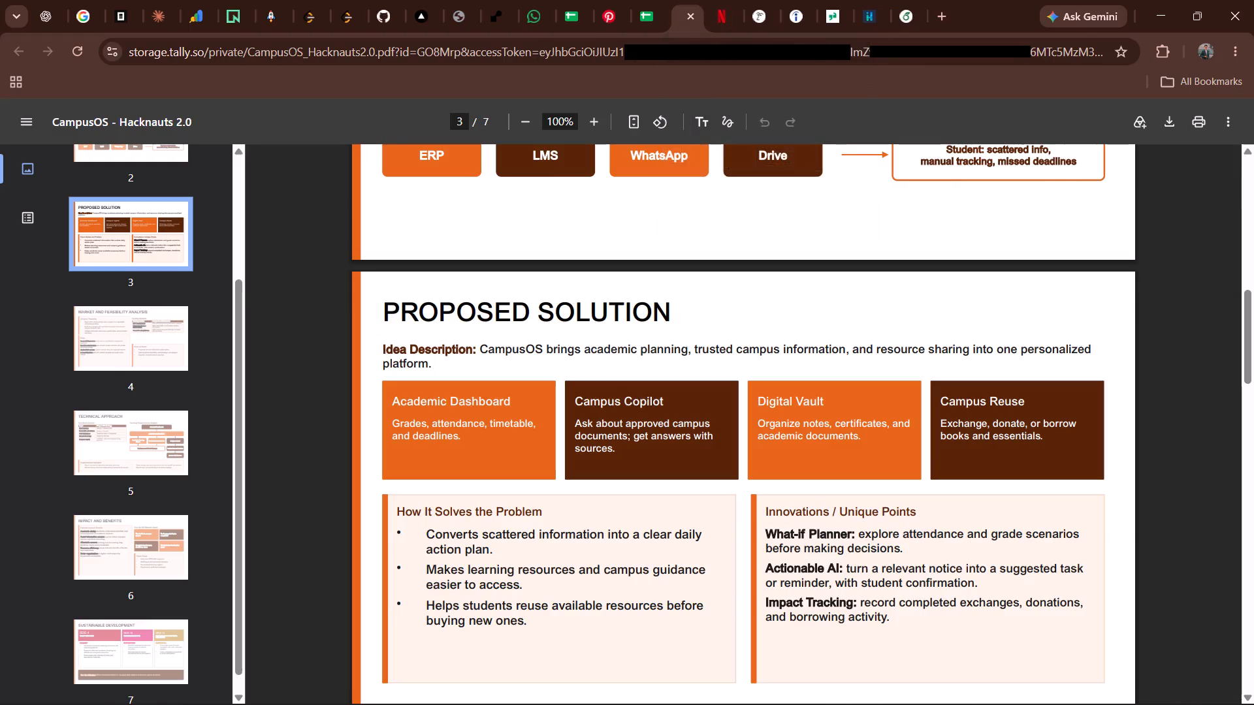
Read the Problem Statement slide of the Pinkertons CampusOS PDF and continue to the Proposed Solution slide.
{"action": "scroll", "coordinate": [732, 421], "scroll_direction": "up", "scroll_amount": 14}
{"action": "scroll", "coordinate": [732, 421], "scroll_direction": "down", "scroll_amount": 3}
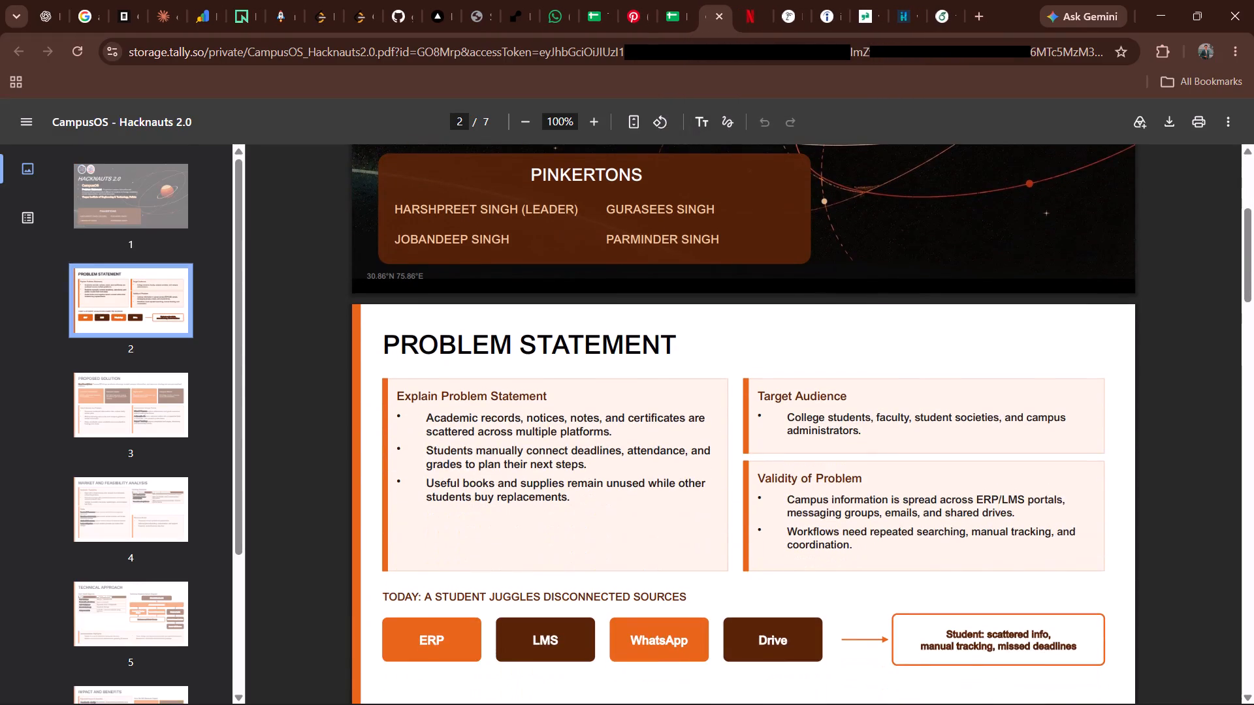
{"action": "left_click_drag", "start_coordinate": [498, 418], "coordinate": [663, 430]}
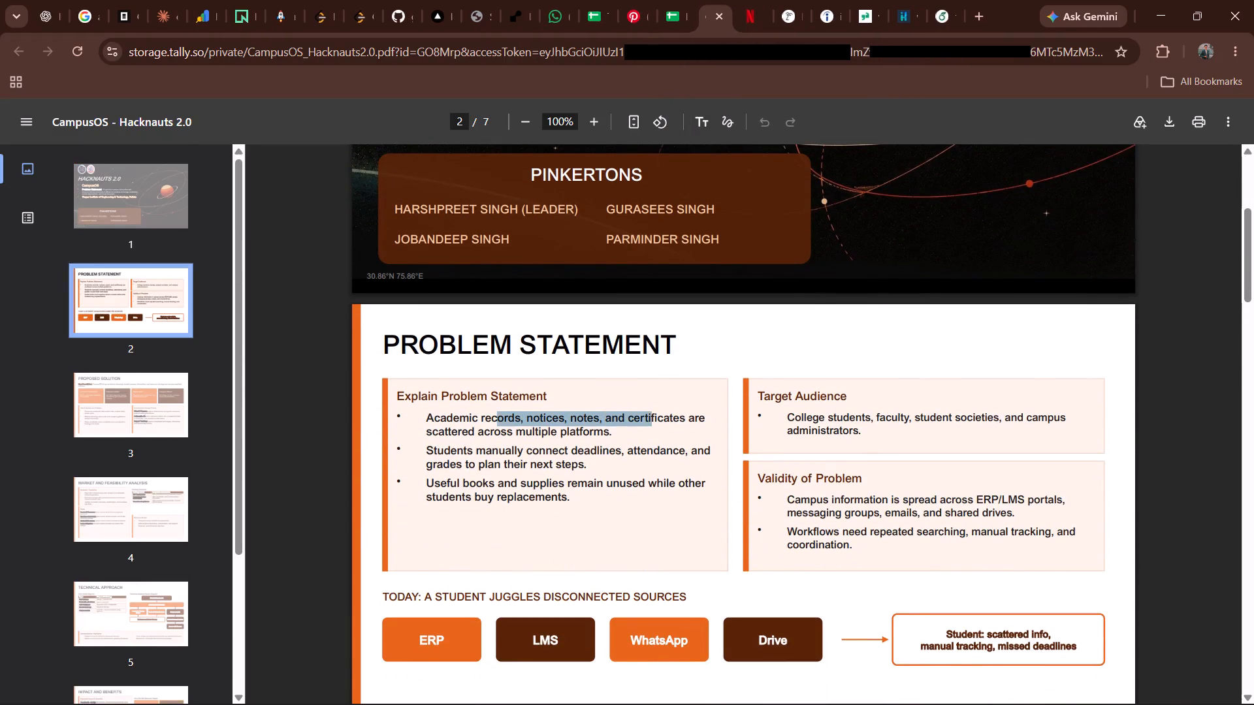
{"action": "left_click_drag", "start_coordinate": [663, 430], "coordinate": [581, 451]}
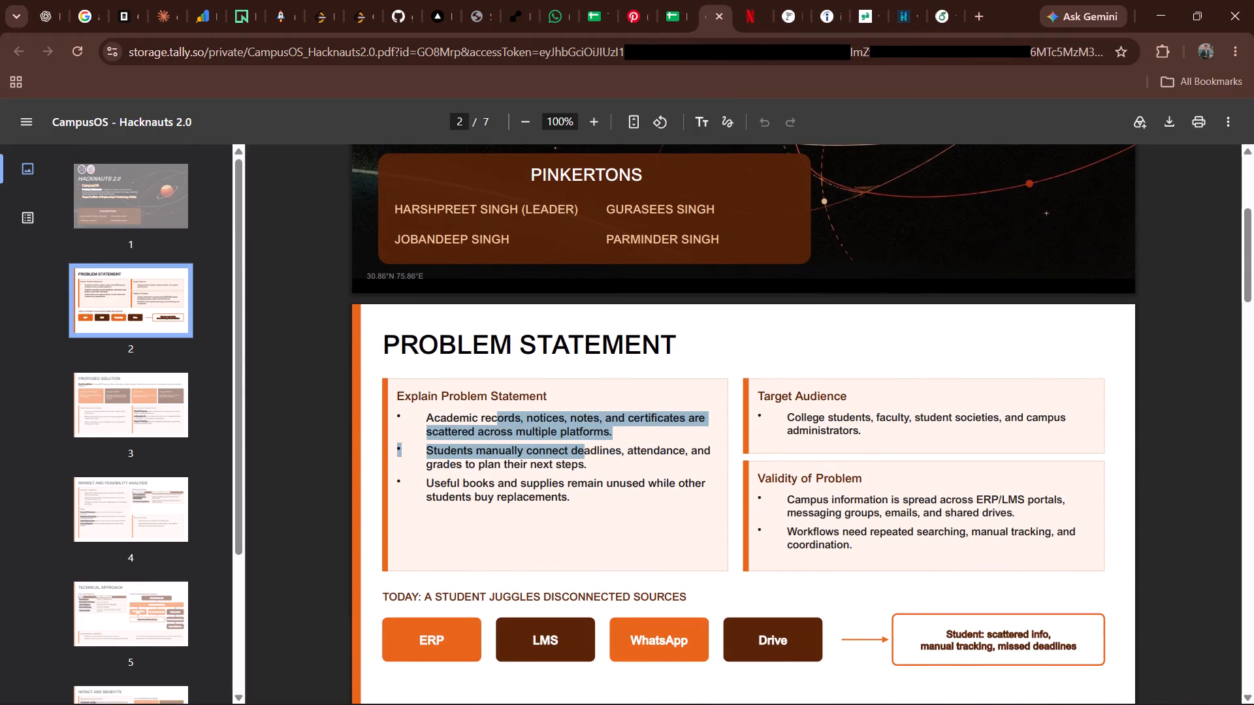
{"action": "left_click_drag", "start_coordinate": [581, 451], "coordinate": [585, 467]}
{"action": "left_click_drag", "start_coordinate": [585, 467], "coordinate": [629, 469]}
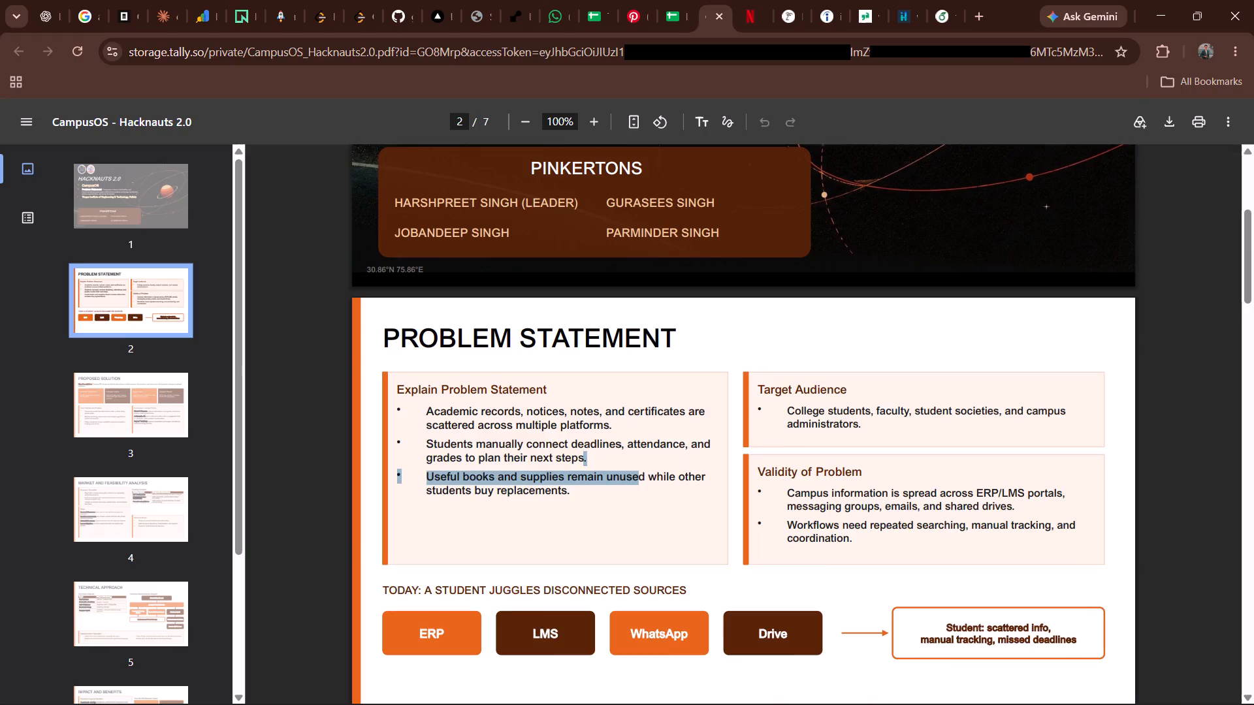
{"action": "left_click_drag", "start_coordinate": [629, 469], "coordinate": [602, 477]}
{"action": "scroll", "coordinate": [602, 477], "scroll_direction": "down", "scroll_amount": 3}
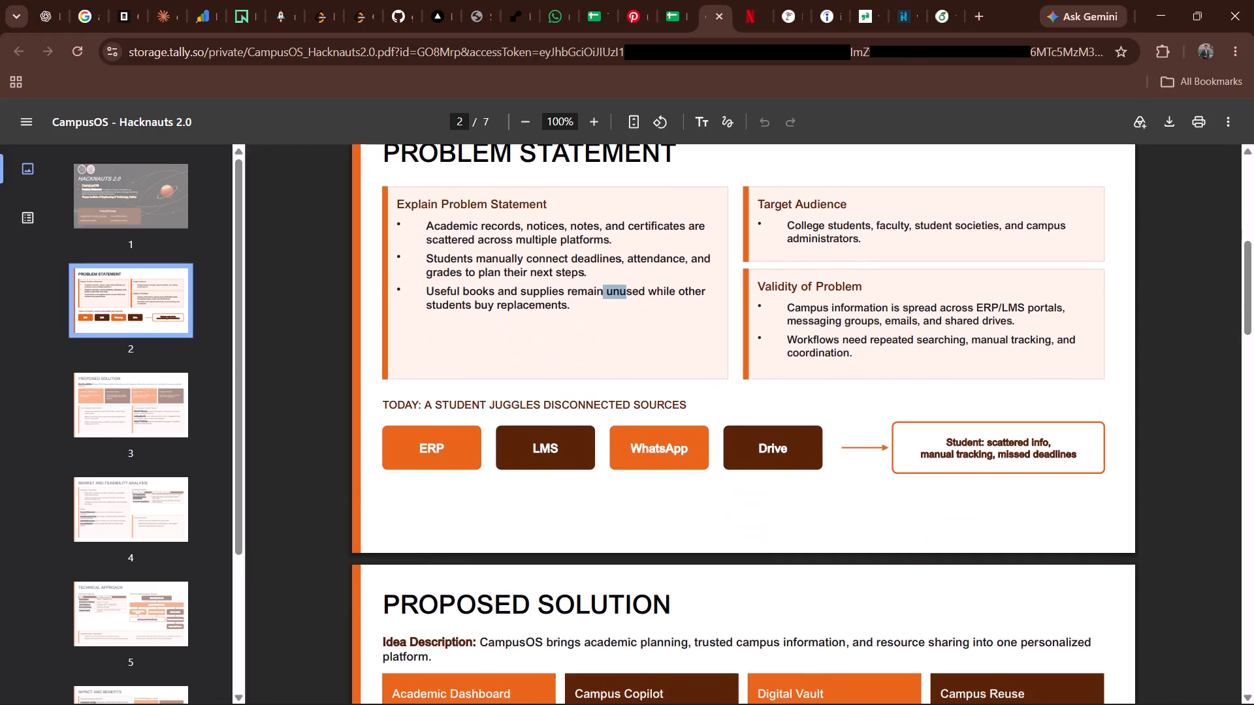
{"action": "scroll", "coordinate": [602, 477], "scroll_direction": "down", "scroll_amount": 2}
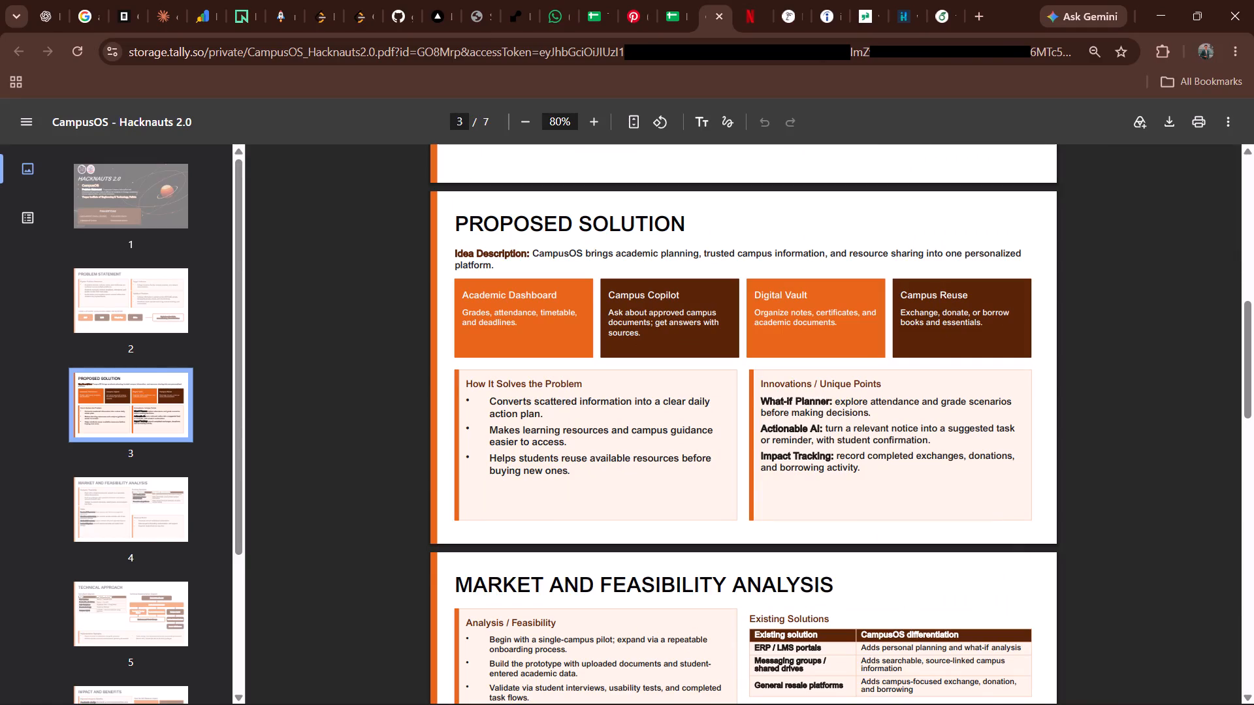
{"action": "left_click_drag", "start_coordinate": [602, 477], "coordinate": [575, 393]}
{"action": "scroll", "coordinate": [575, 393], "scroll_direction": "up", "scroll_amount": 1}
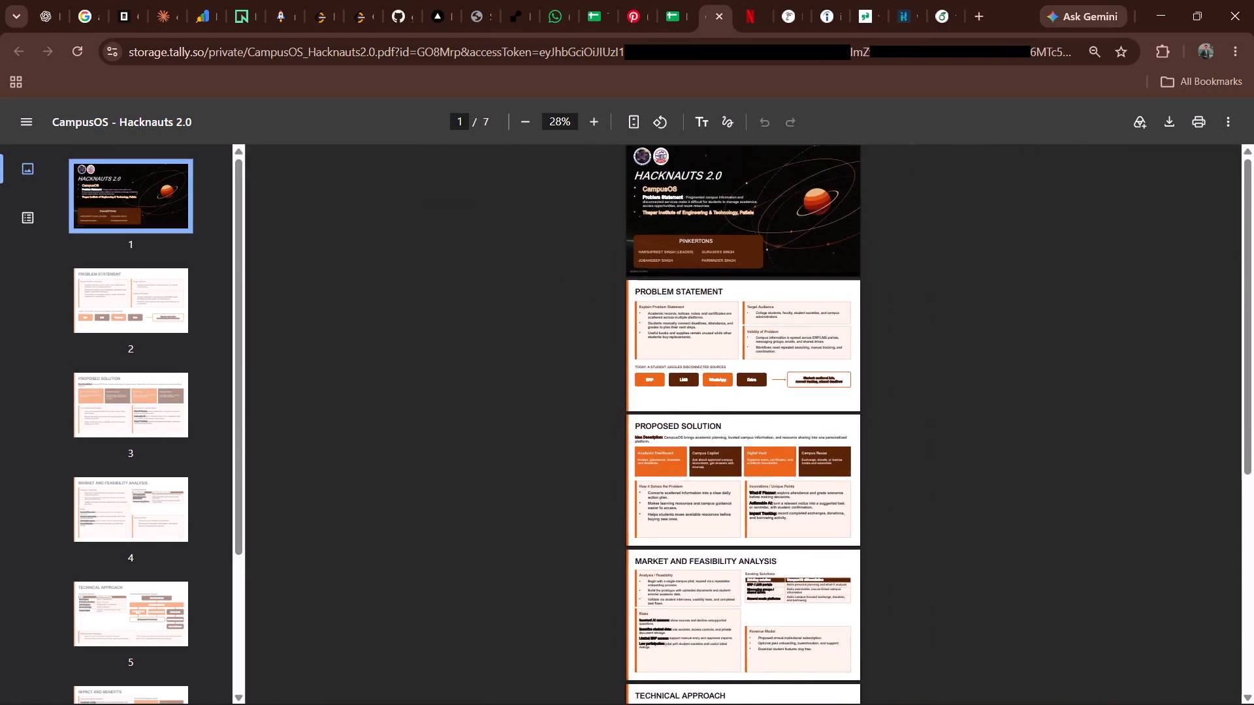
{"action": "scroll", "coordinate": [654, 272], "scroll_direction": "down", "scroll_amount": 1}
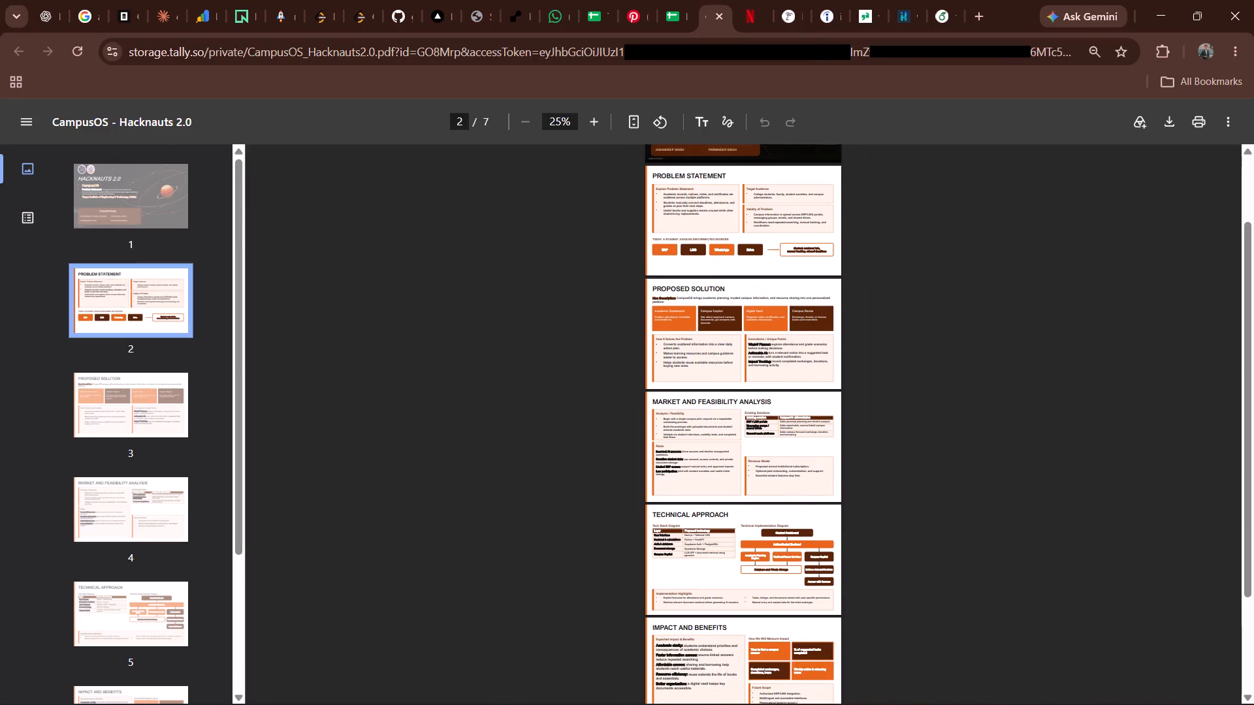
{"action": "scroll", "coordinate": [654, 272], "scroll_direction": "down", "scroll_amount": 1}
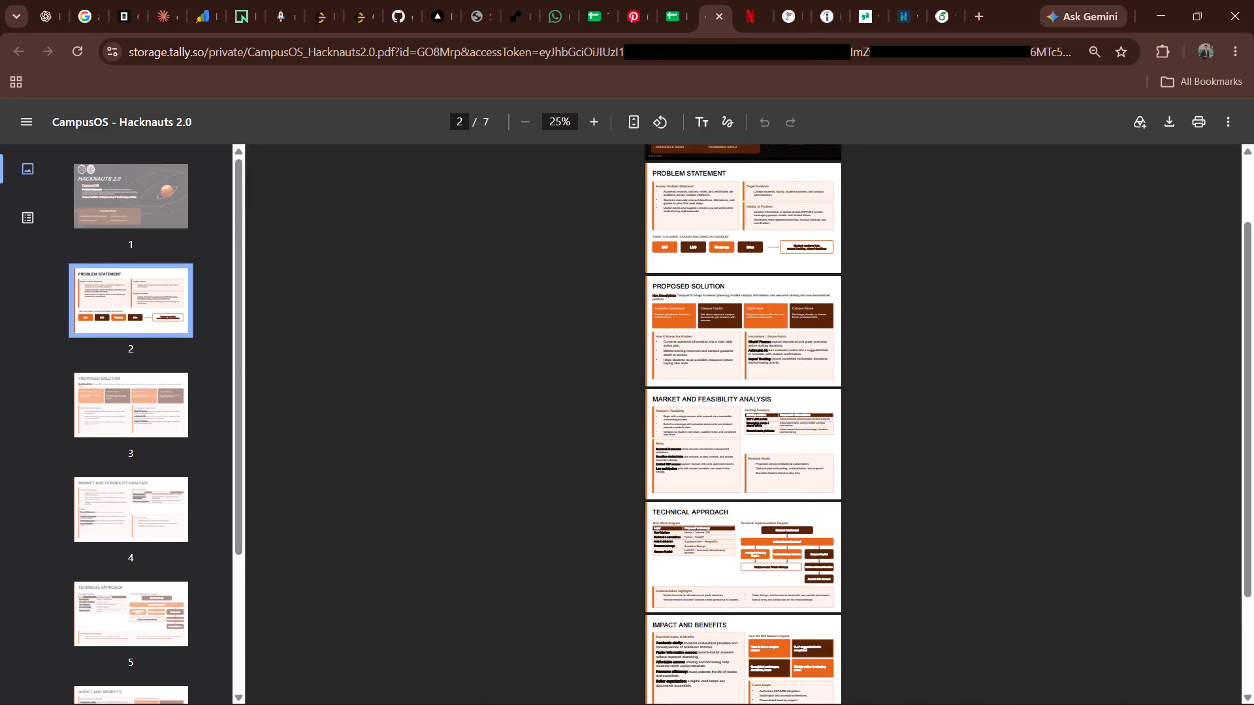
{"action": "left_click_drag", "start_coordinate": [654, 176], "coordinate": [774, 697]}
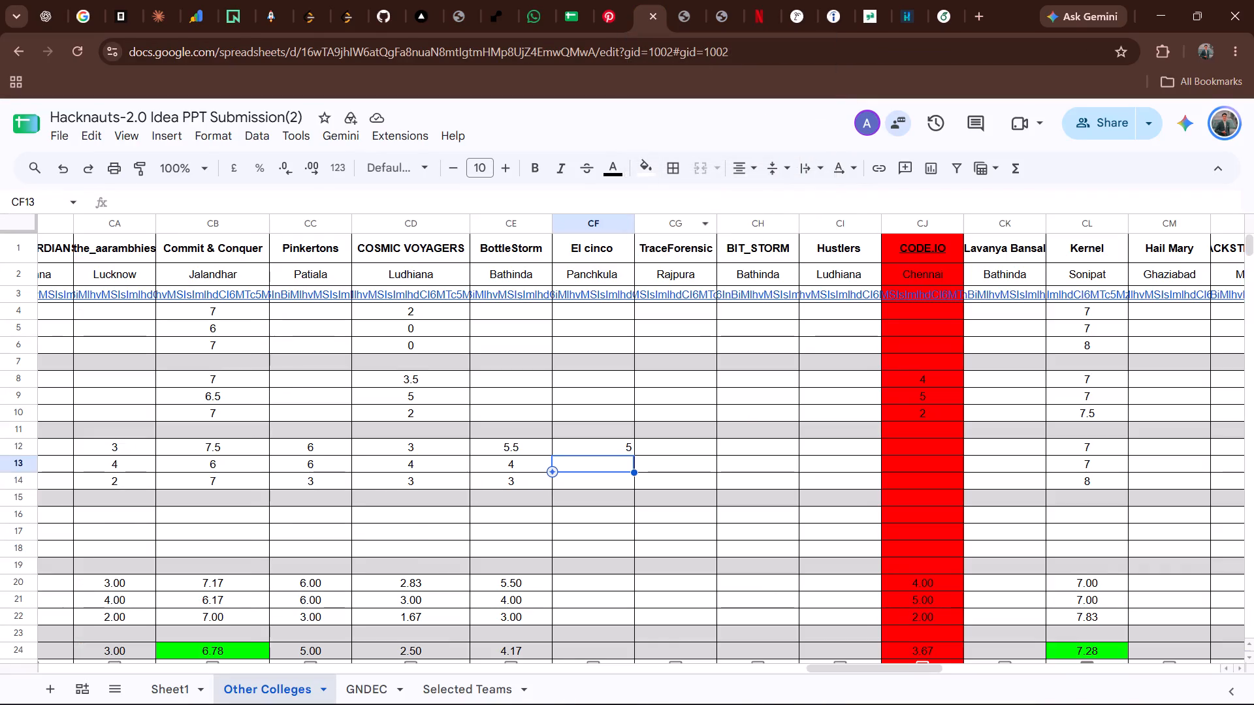
{"action": "double_click", "coordinate": [626, 462]}
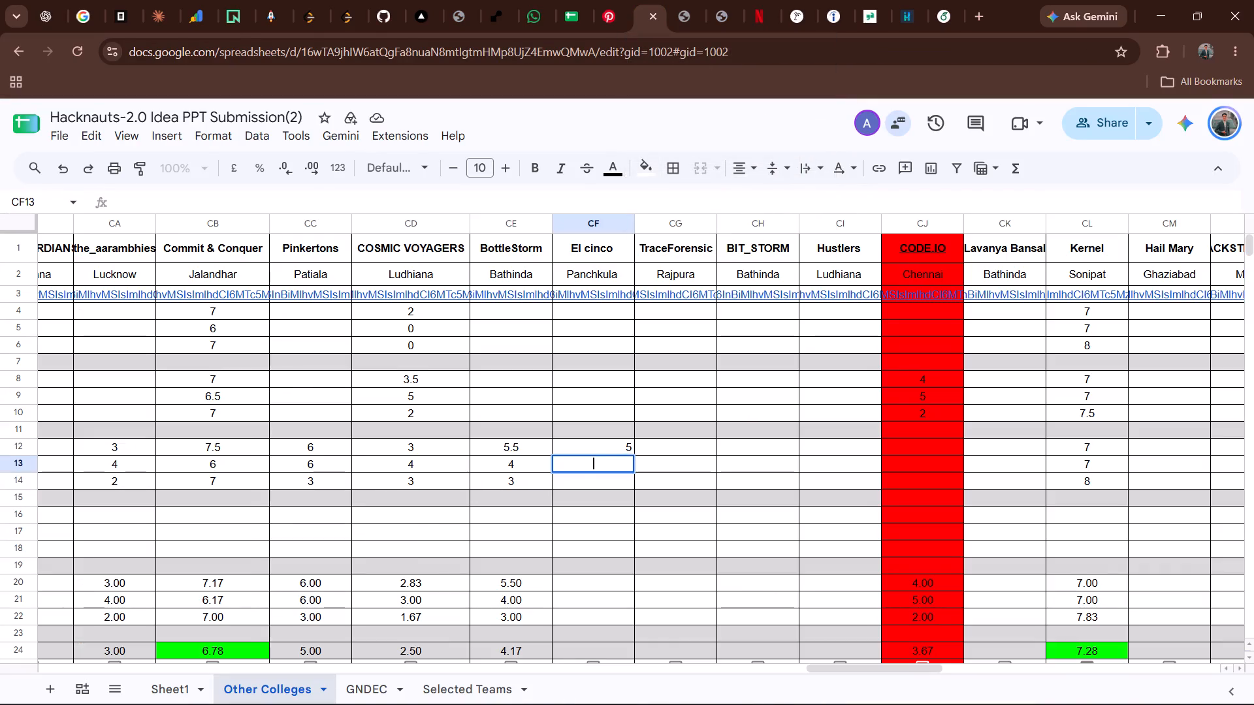
{"action": "key", "text": "4"}
{"action": "key", "text": "Return"}
{"action": "key", "text": "3"}
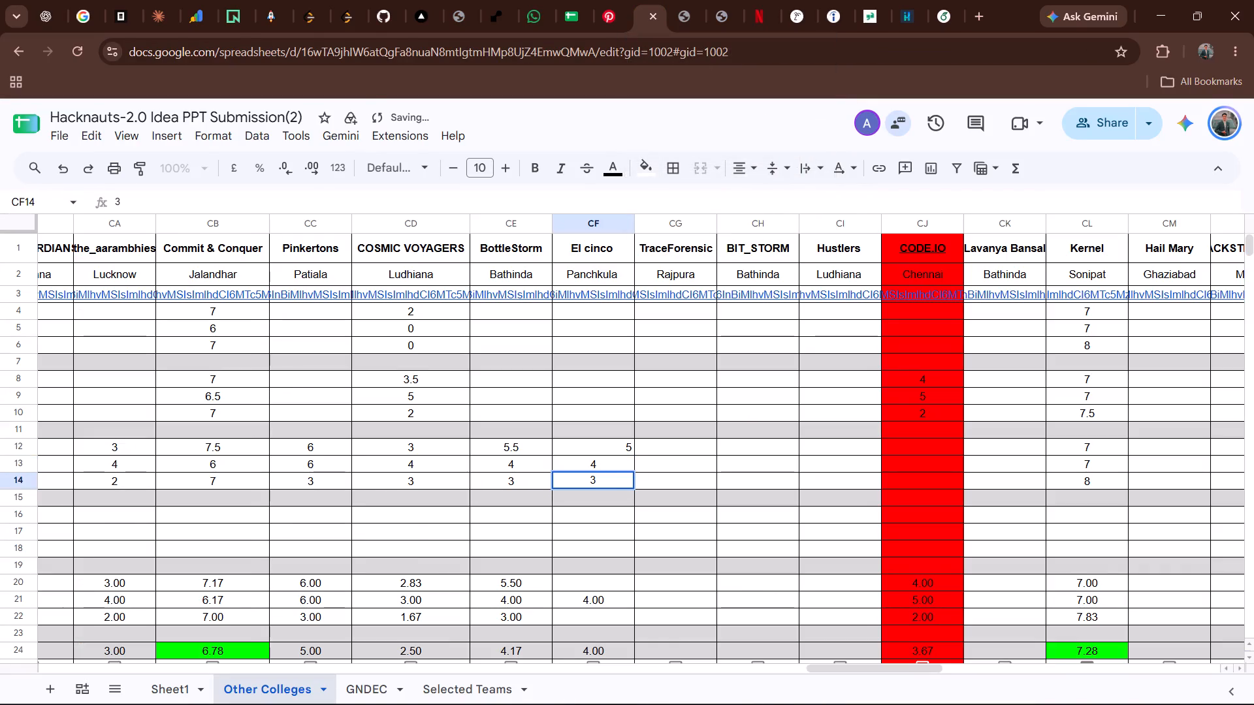
{"action": "key", "text": "BackSpace"}
{"action": "key", "text": "2"}
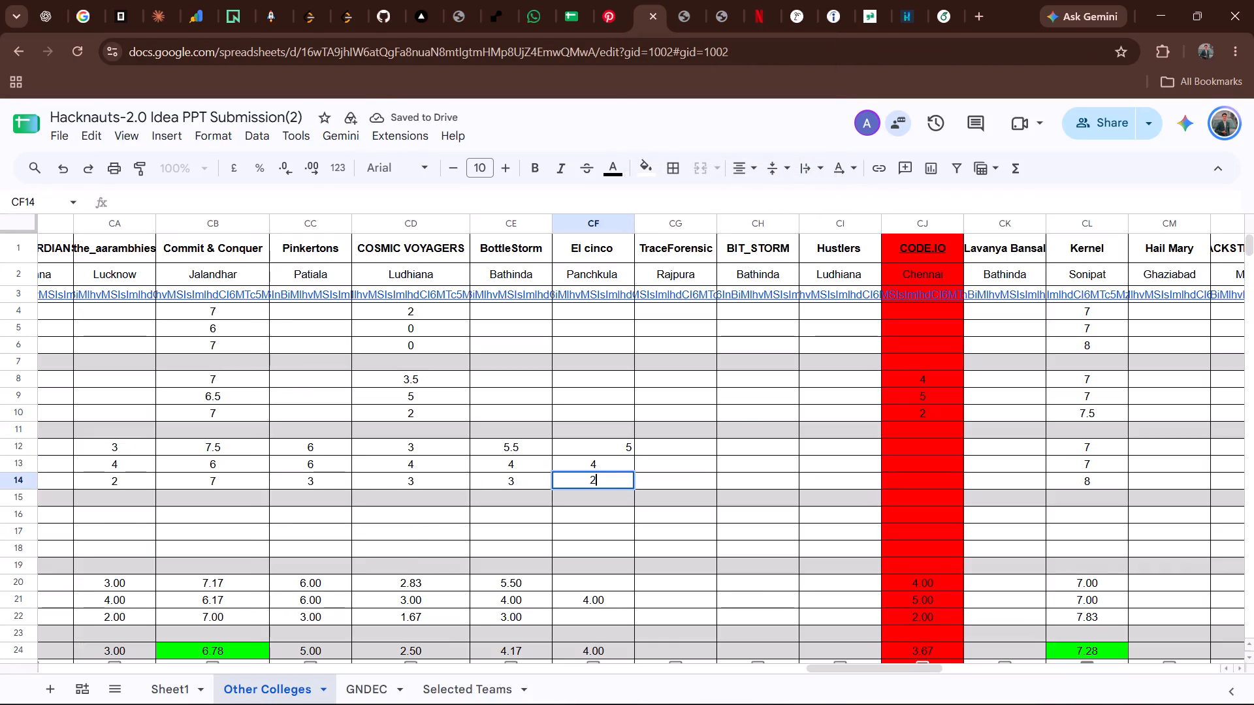
{"action": "key", "text": "Return"}
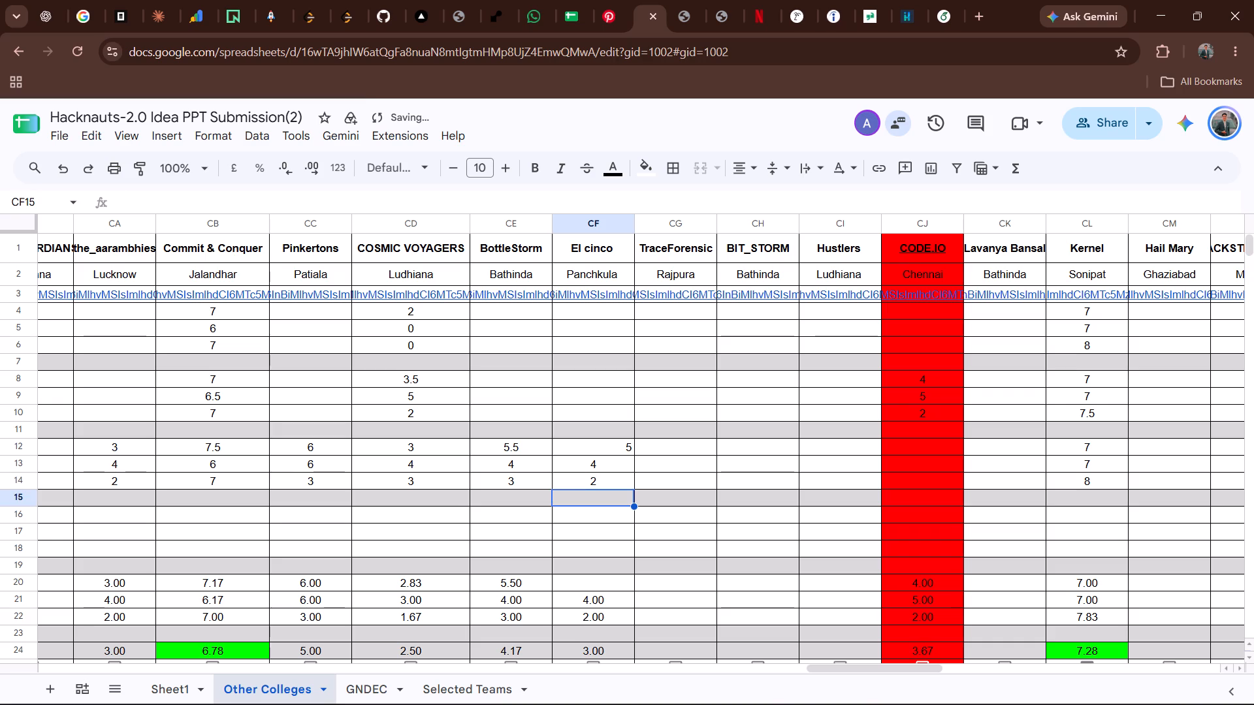
Center-align El cinco's score in cell CF12 horizontally to match the other scores.
{"action": "left_click", "coordinate": [605, 448]}
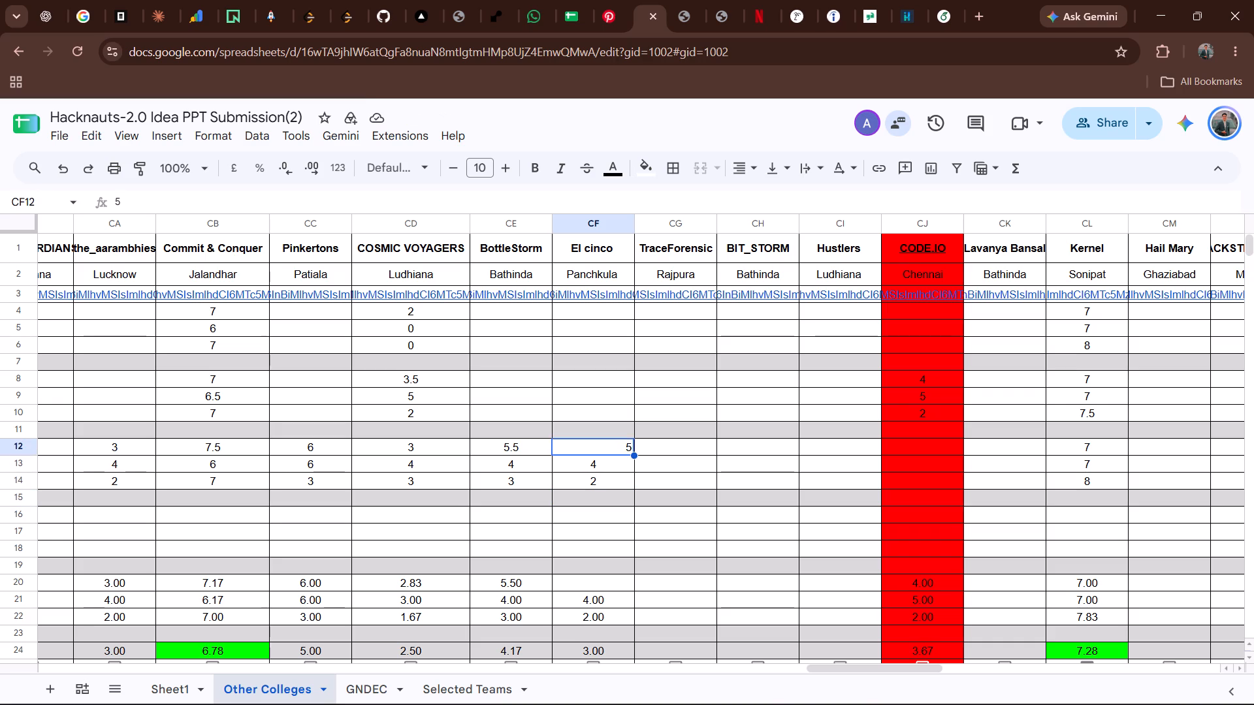
{"action": "left_click", "coordinate": [743, 168]}
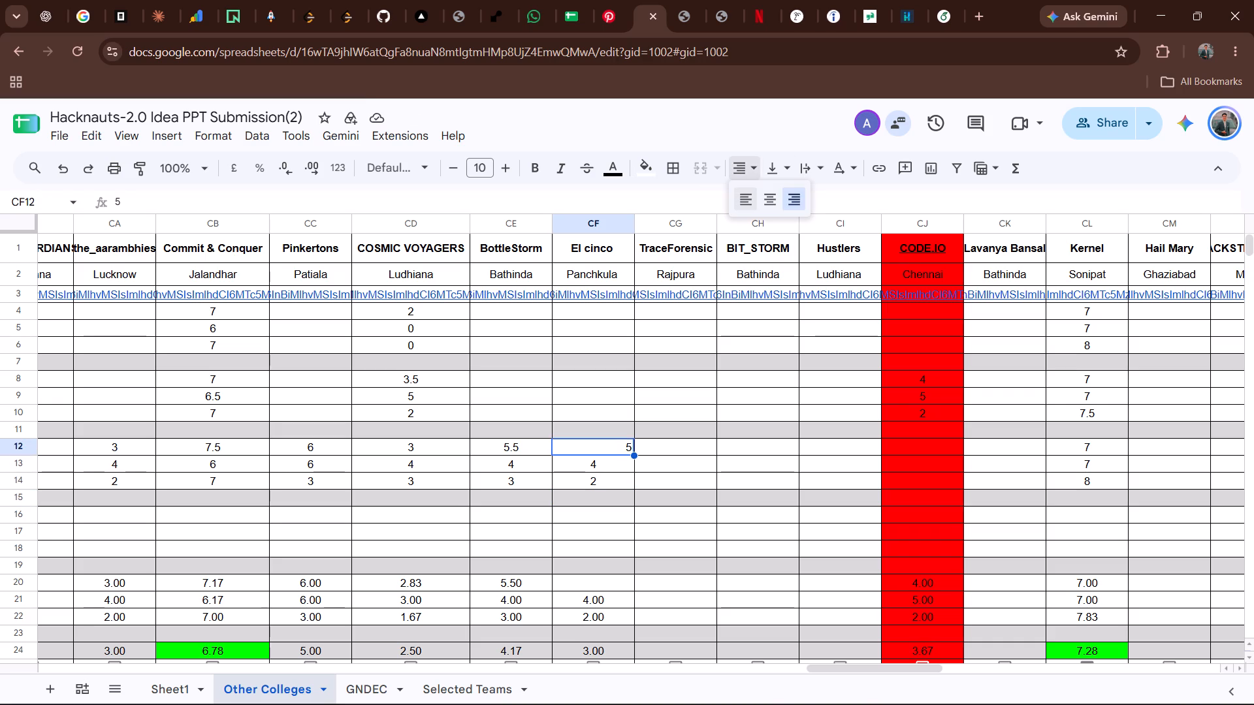
{"action": "left_click", "coordinate": [764, 200]}
{"action": "left_click", "coordinate": [694, 447]}
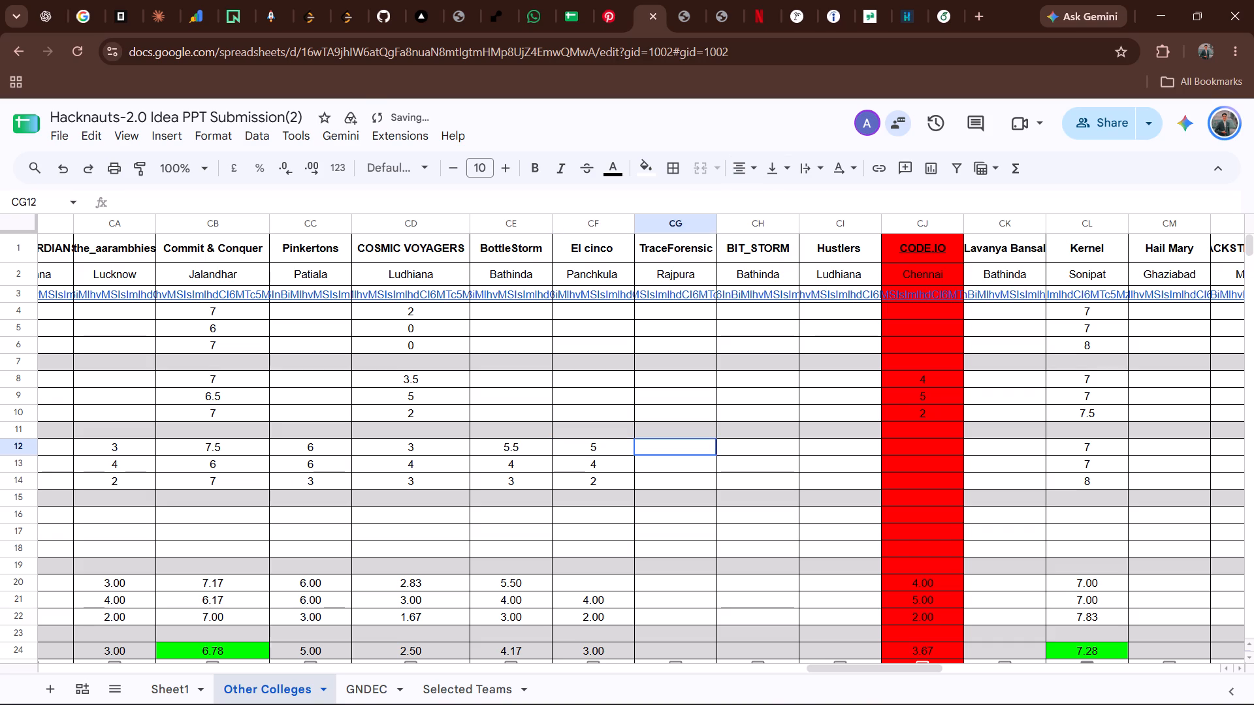
Copy the team name TraceForensic from cell CG1, find it in the Excel evaluation workbook and look across its row.
{"action": "double_click", "coordinate": [697, 245]}
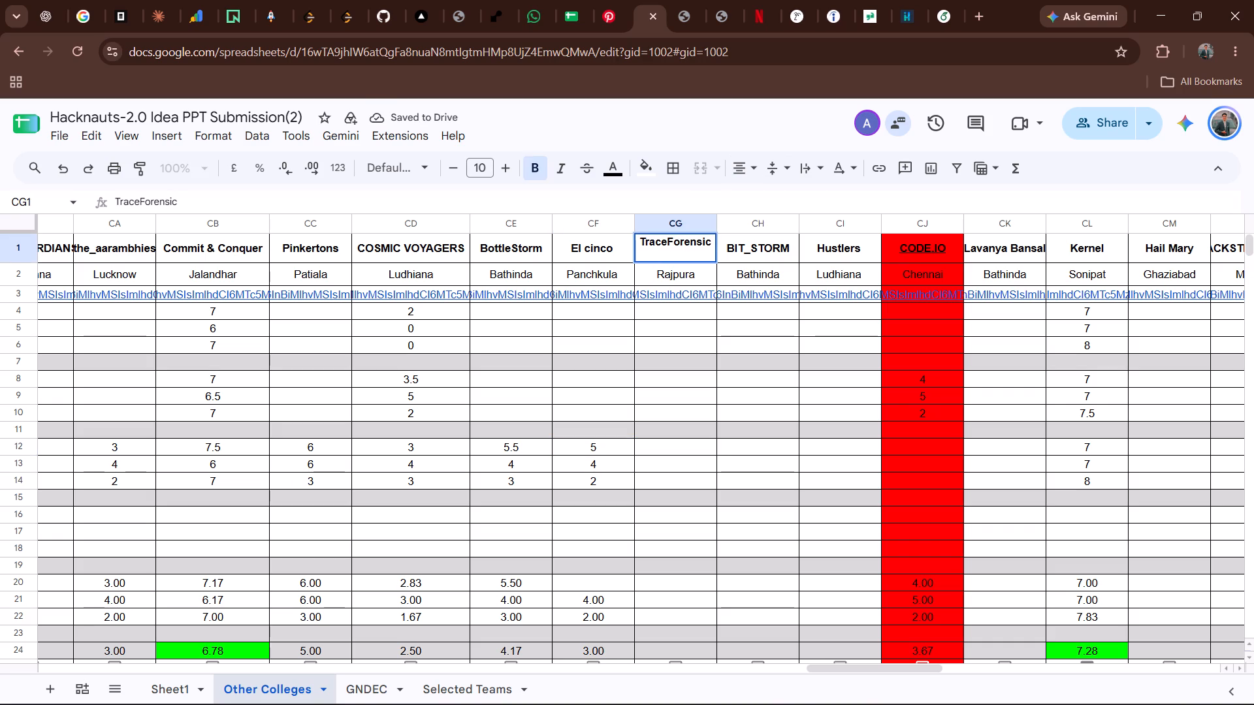
{"action": "key", "text": "ctrl+a"}
{"action": "key", "text": "ctrl+c"}
{"action": "key", "text": "alt+Tab"}
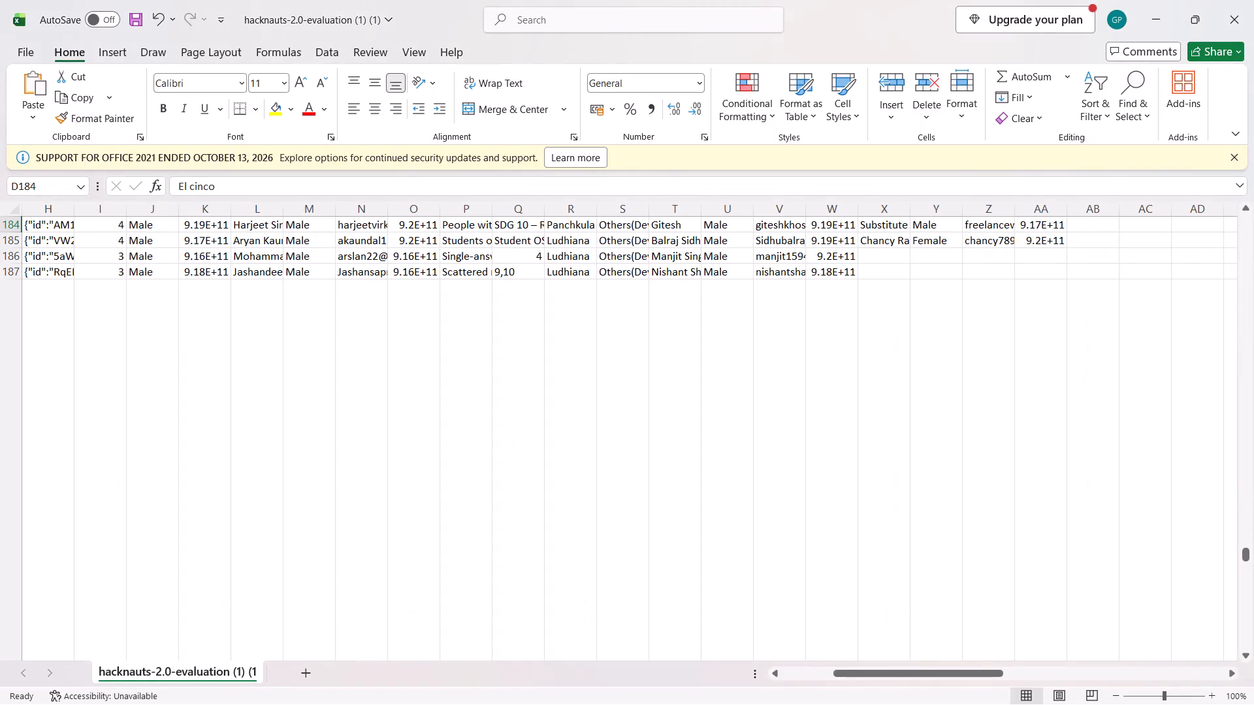
{"action": "scroll", "coordinate": [621, 291], "scroll_direction": "right", "scroll_amount": 15}
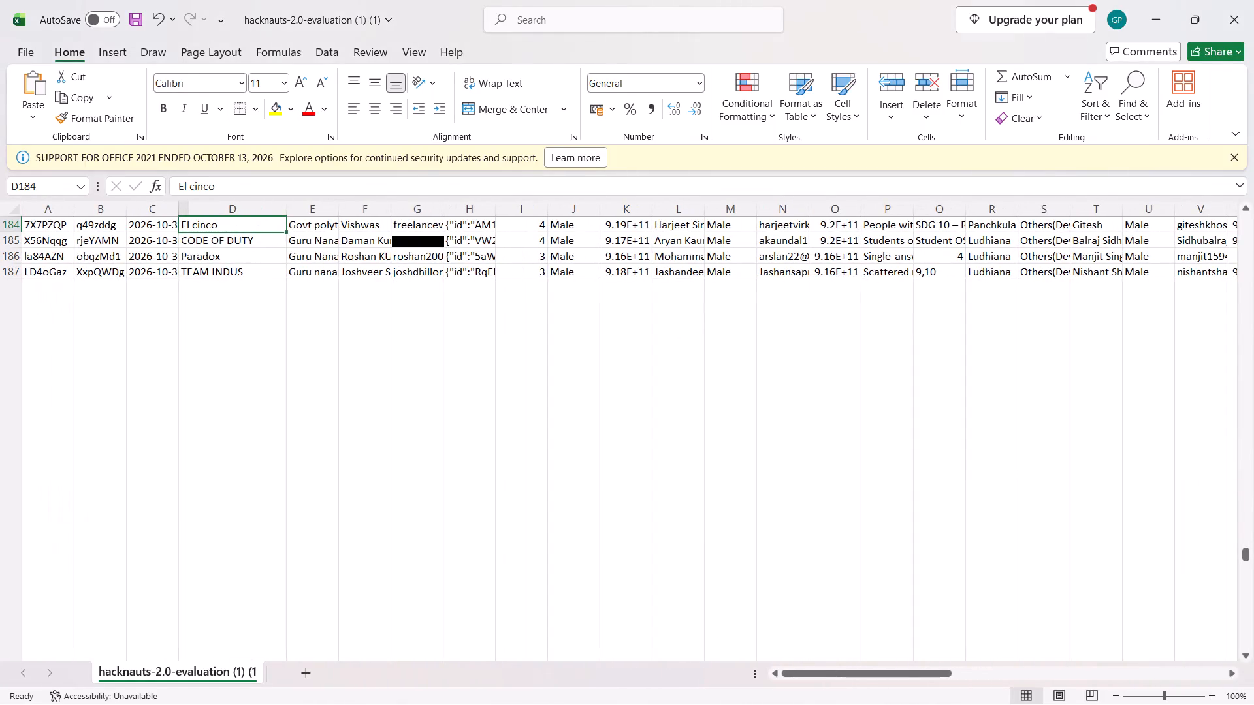
{"action": "key", "text": "ctrl+f"}
{"action": "key", "text": "ctrl+v"}
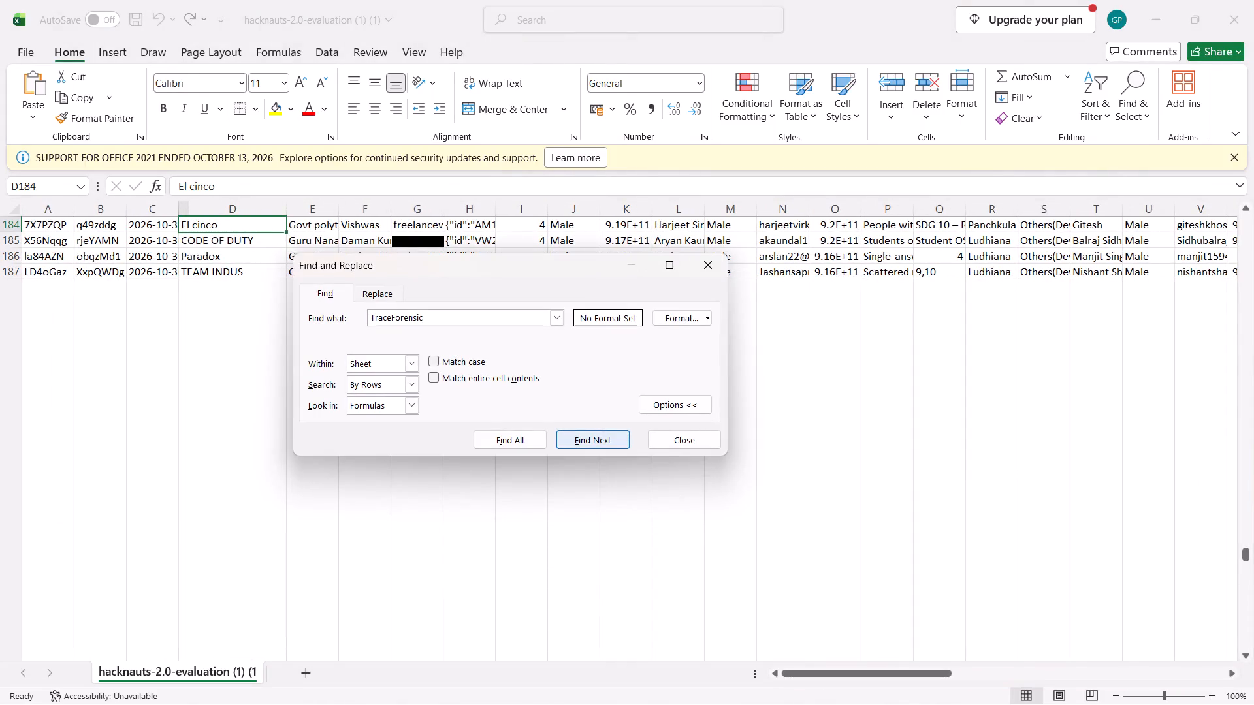
{"action": "left_click", "coordinate": [581, 439]}
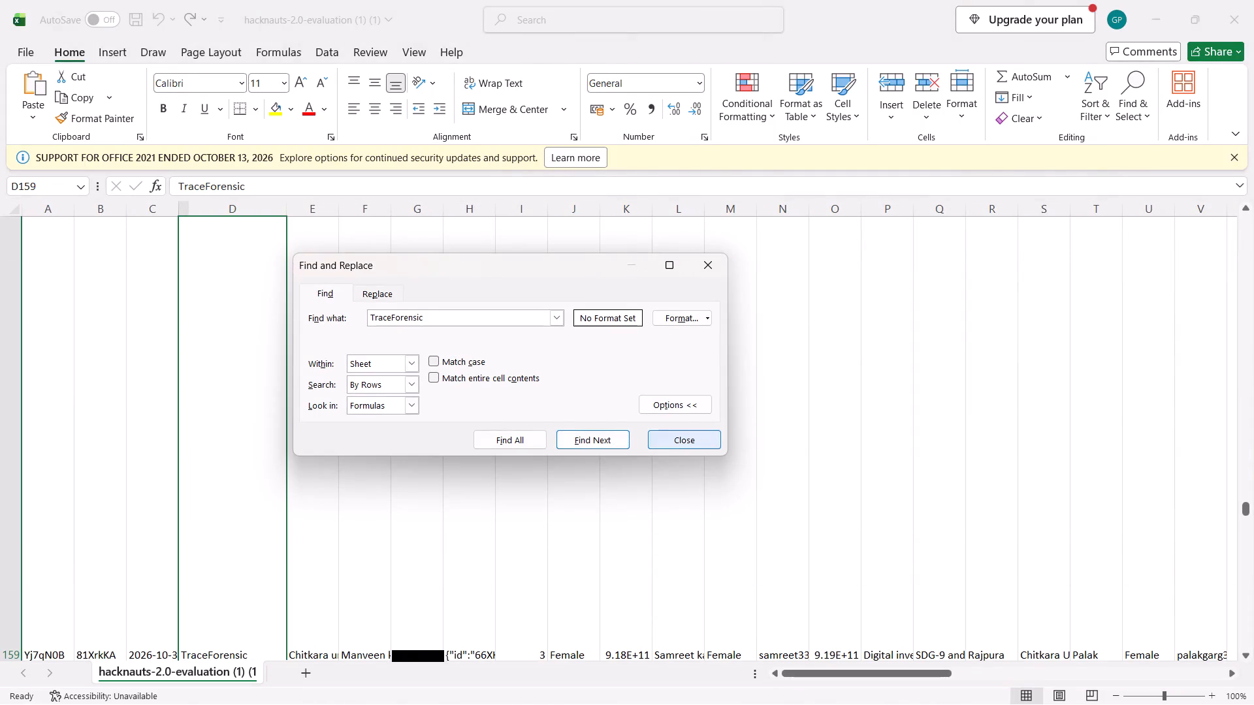
{"action": "left_click", "coordinate": [679, 442]}
{"action": "key", "text": "alt+Tab"}
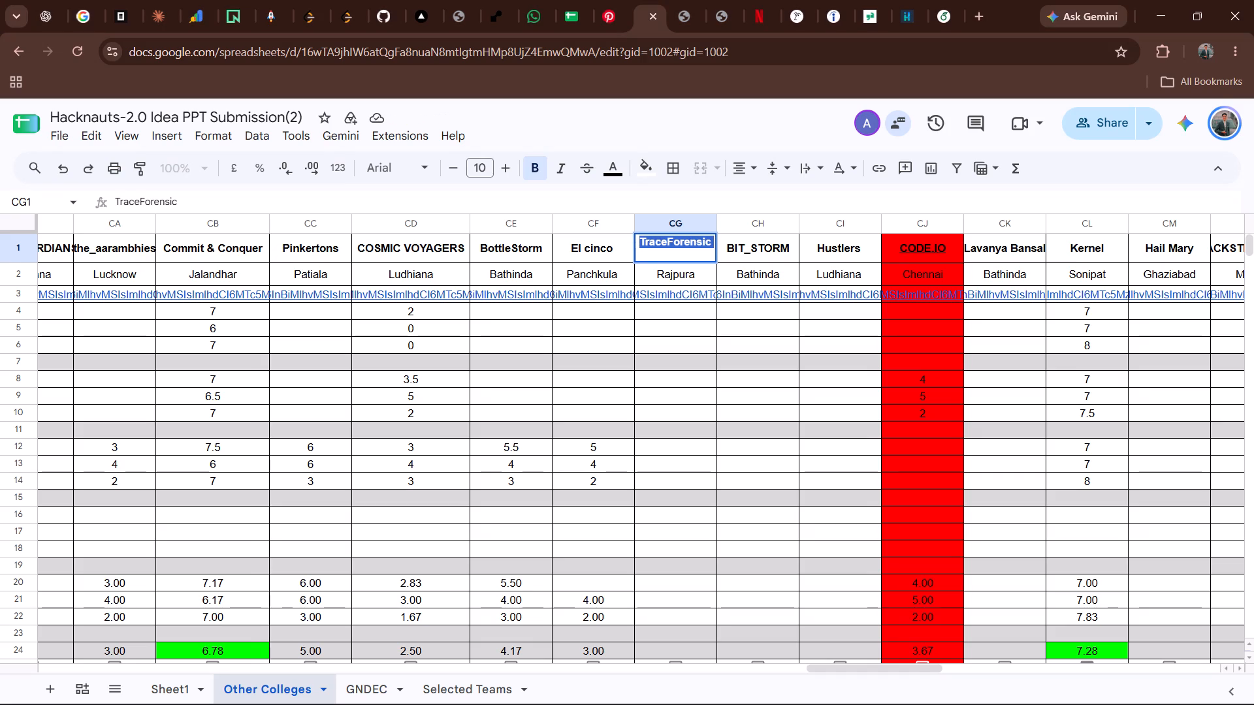
{"action": "left_click", "coordinate": [675, 440]}
{"action": "key", "text": "alt+Tab"}
{"action": "scroll", "coordinate": [306, 571], "scroll_direction": "left", "scroll_amount": 8}
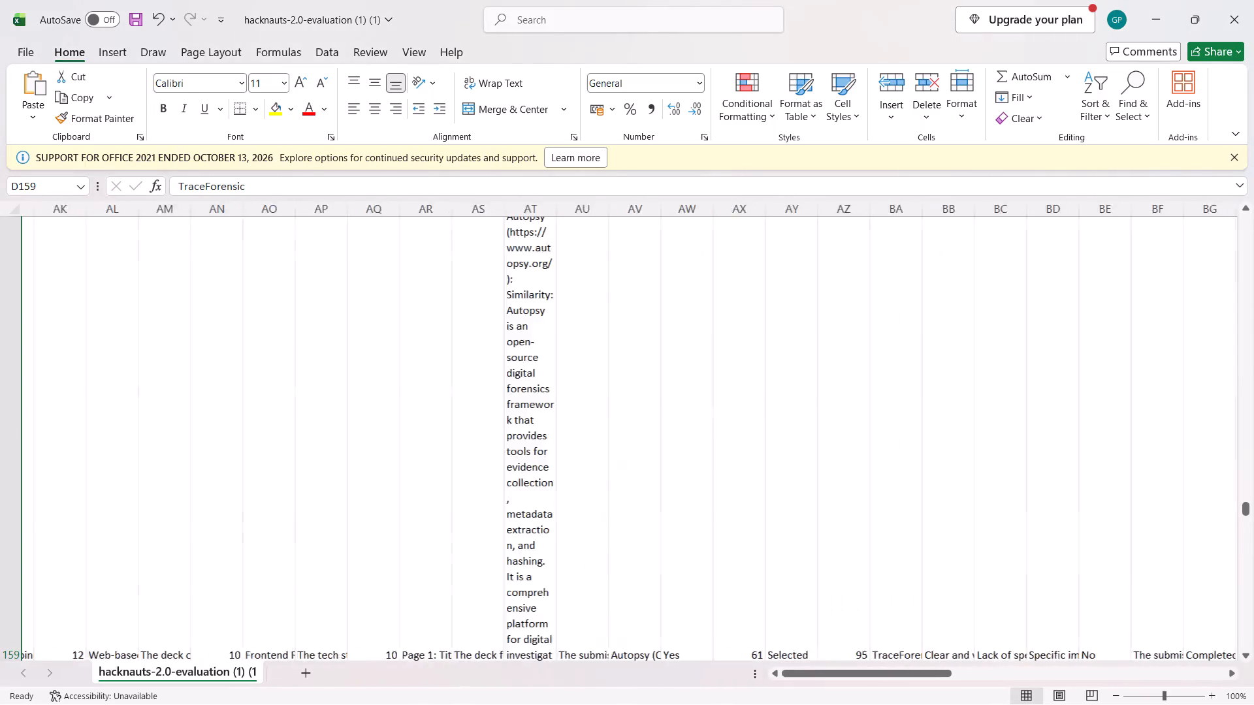
{"action": "scroll", "coordinate": [306, 571], "scroll_direction": "left", "scroll_amount": 1}
{"action": "scroll", "coordinate": [306, 571], "scroll_direction": "right", "scroll_amount": 1}
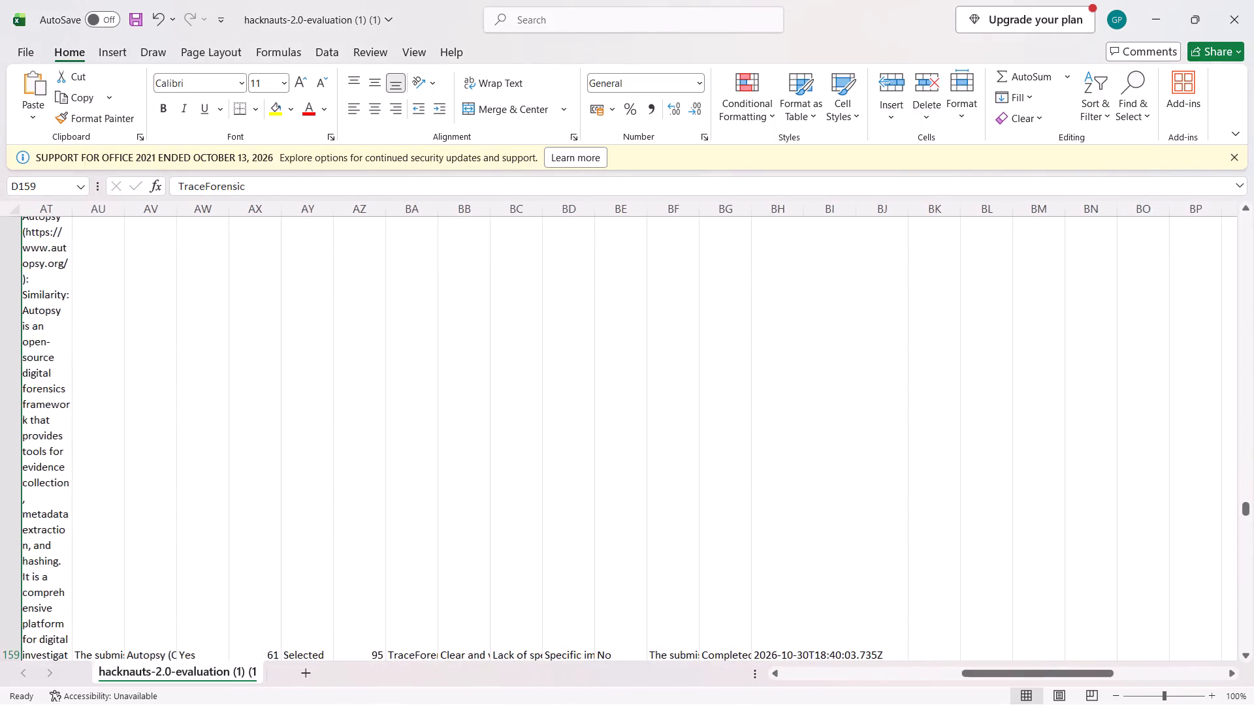
{"action": "key", "text": "alt+Tab"}
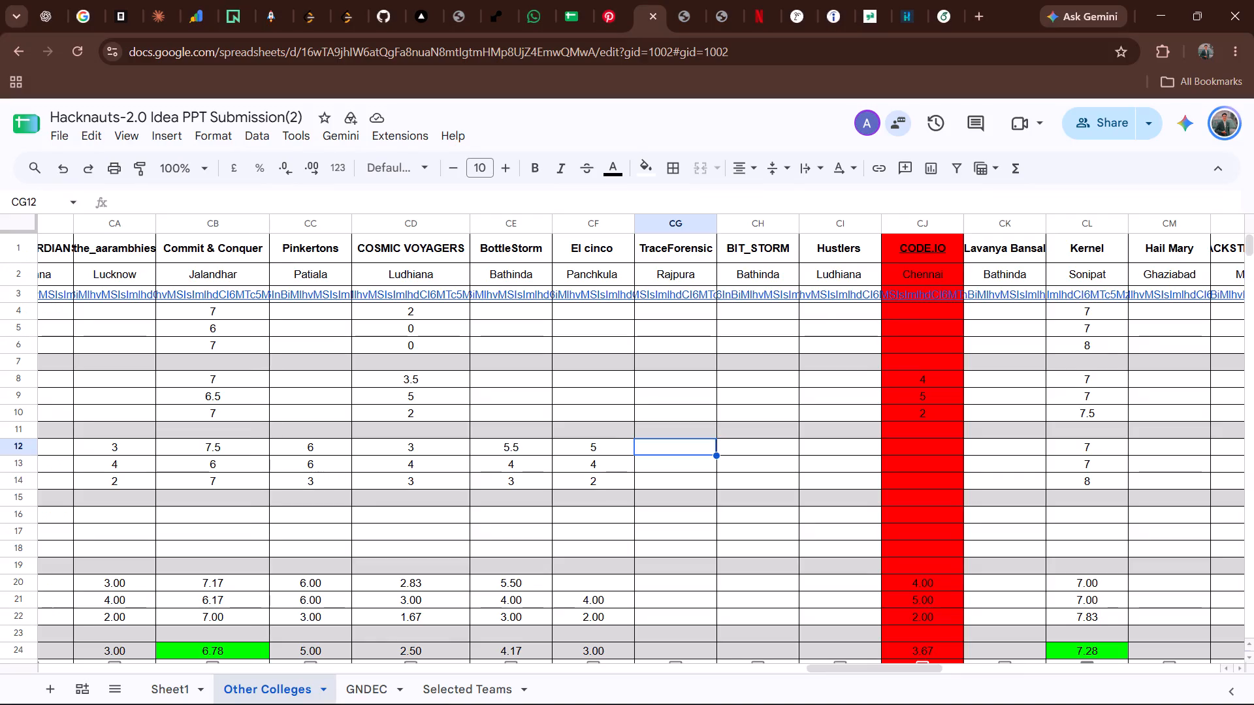
Open TraceForensic's submission PDF from the link in cell CG3 of the Other Colleges sheet.
{"action": "left_click", "coordinate": [707, 325]}
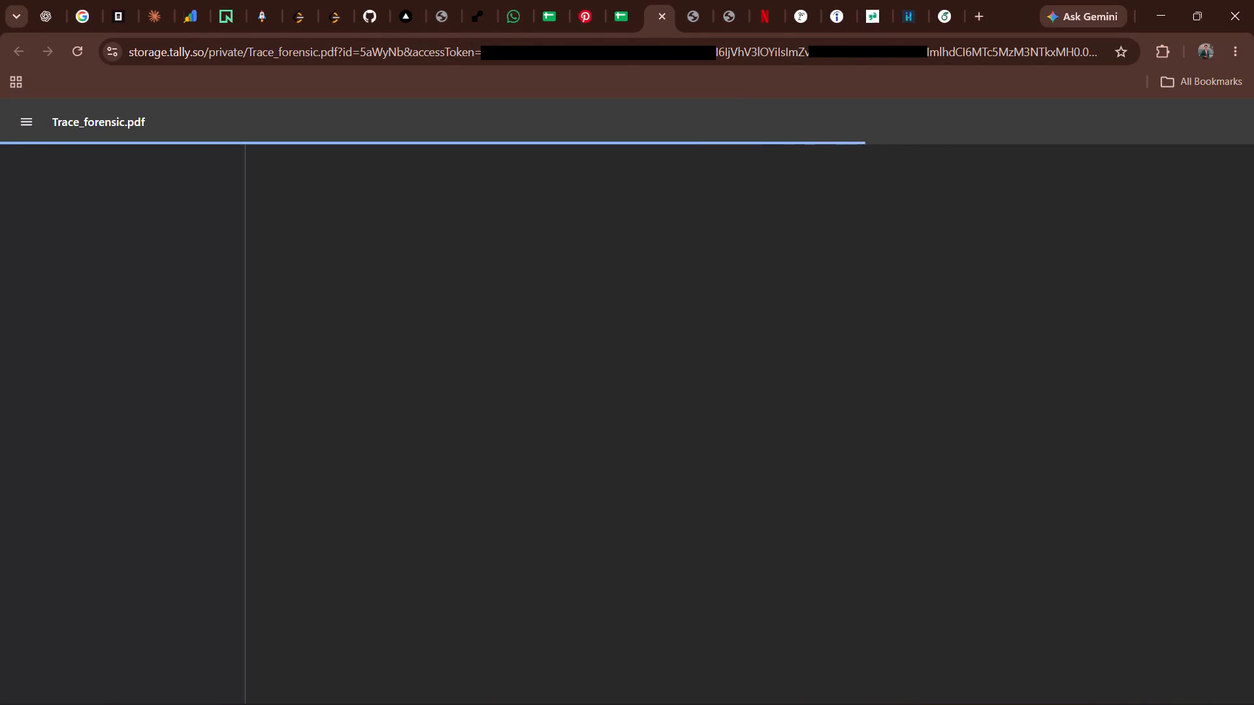
Read through TraceForensic's submission PDF from the title slide to the Market and Feasibility Analysis slide.
{"action": "scroll", "coordinate": [707, 325], "scroll_direction": "down", "scroll_amount": 1}
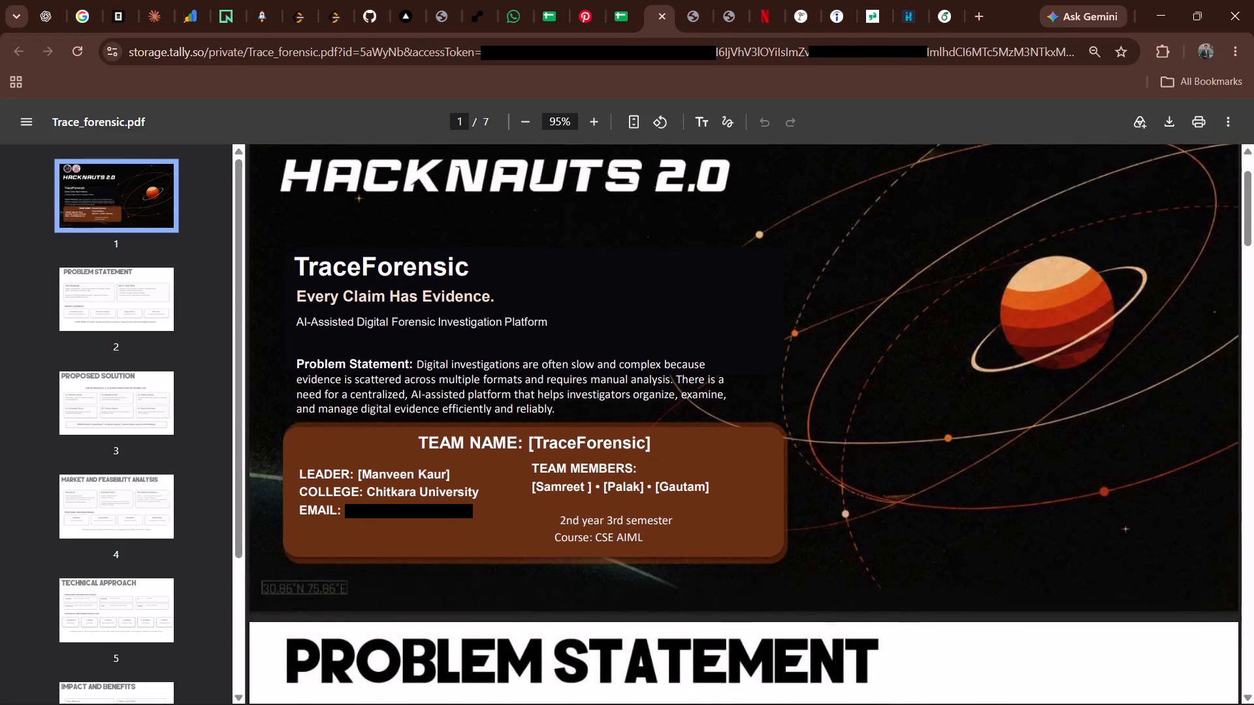
{"action": "scroll", "coordinate": [707, 325], "scroll_direction": "down", "scroll_amount": 1}
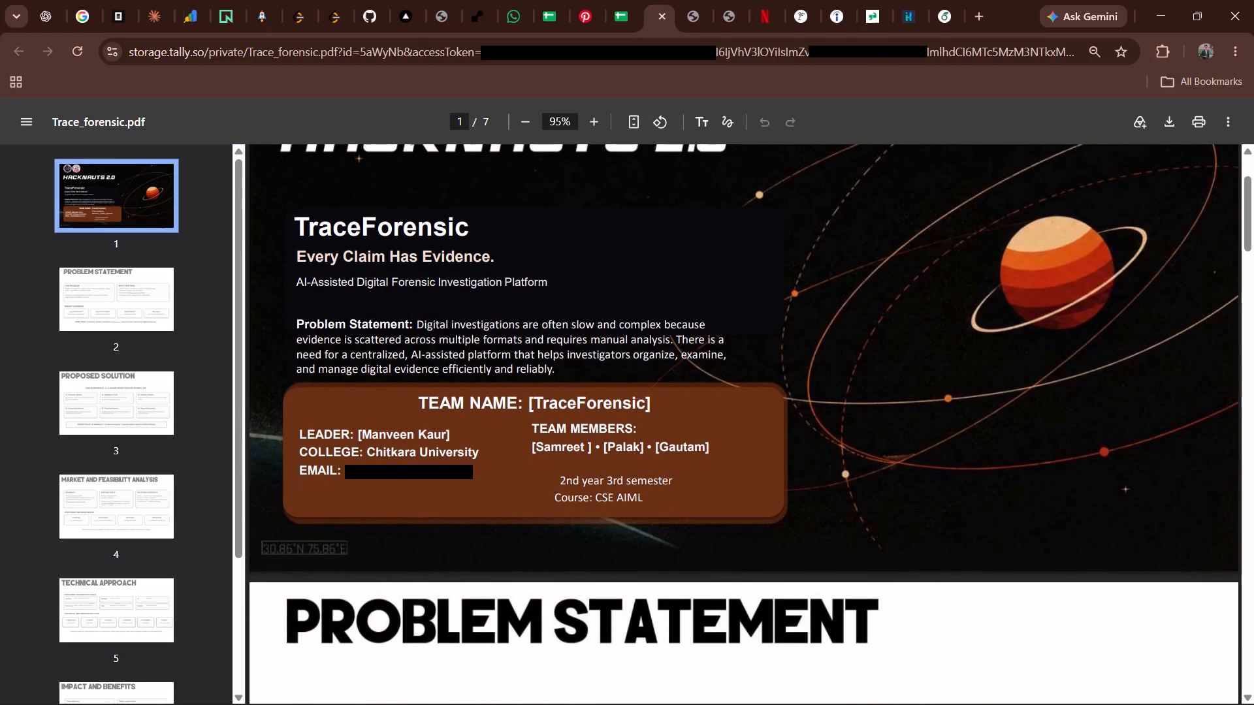
{"action": "left_click_drag", "start_coordinate": [564, 322], "coordinate": [692, 328]}
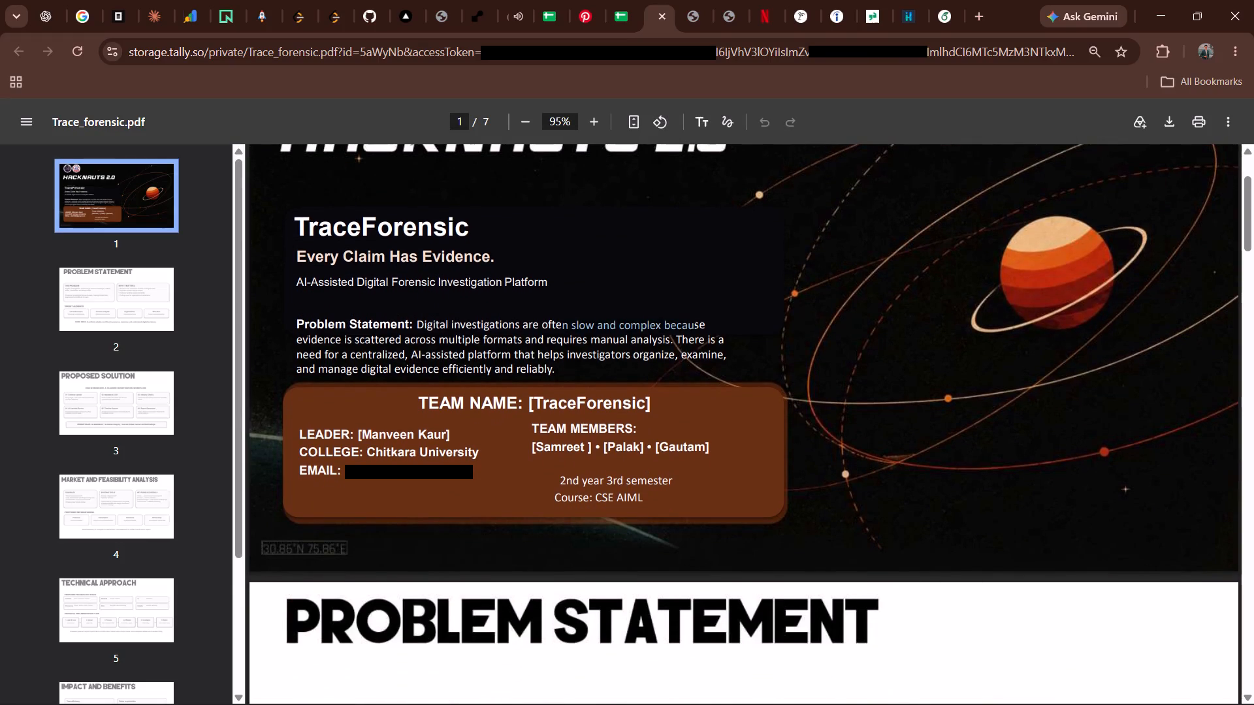
{"action": "left_click_drag", "start_coordinate": [485, 336], "coordinate": [594, 351]}
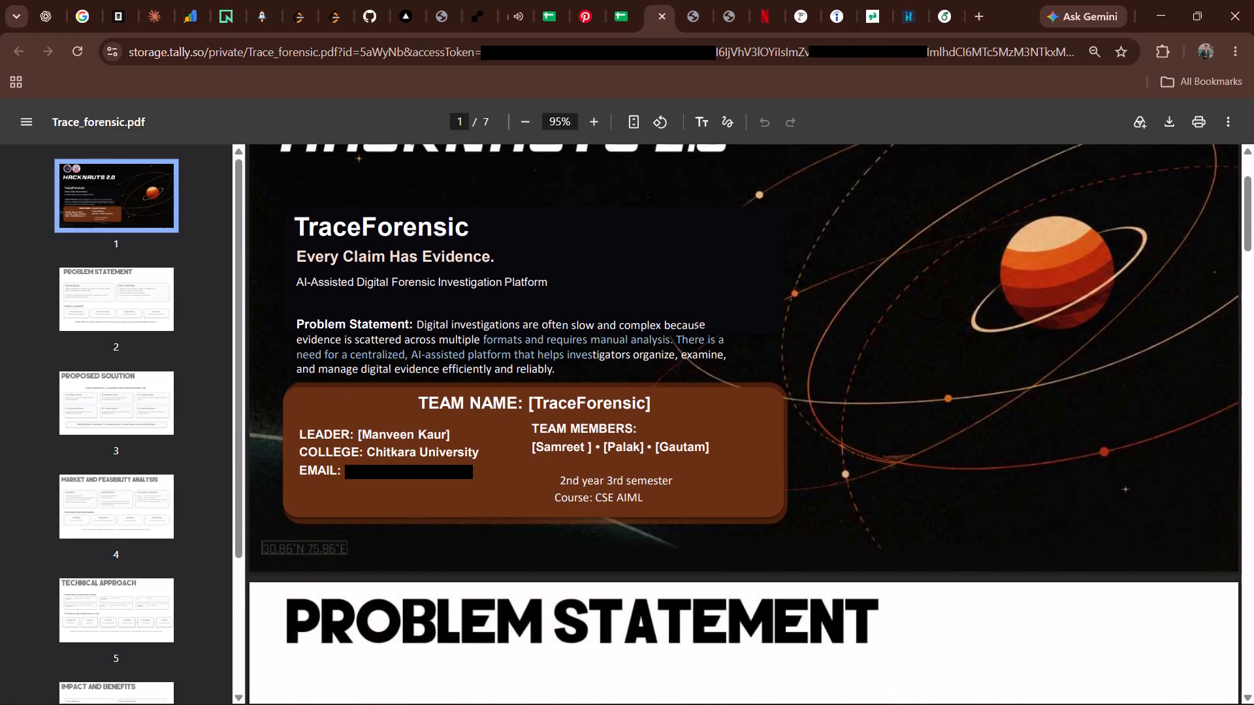
{"action": "left_click_drag", "start_coordinate": [594, 351], "coordinate": [594, 351]}
{"action": "scroll", "coordinate": [594, 351], "scroll_direction": "down", "scroll_amount": 2}
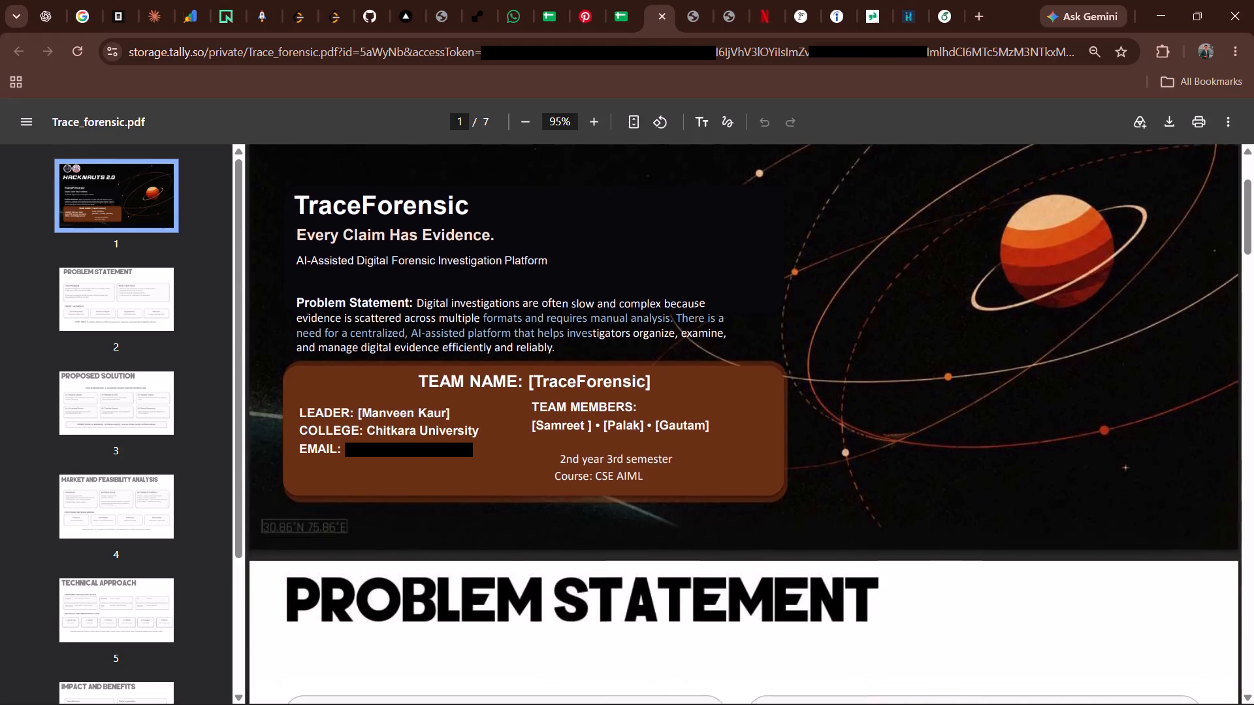
{"action": "scroll", "coordinate": [594, 351], "scroll_direction": "down", "scroll_amount": 4}
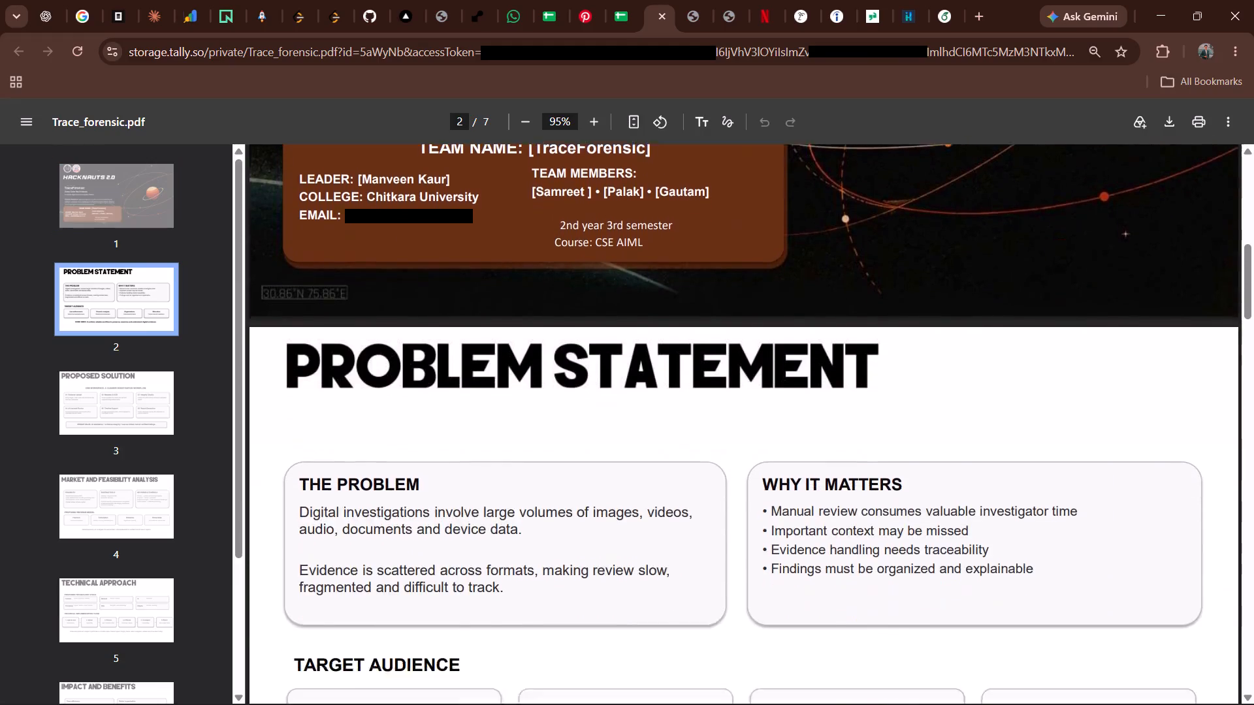
{"action": "scroll", "coordinate": [594, 351], "scroll_direction": "down", "scroll_amount": 7}
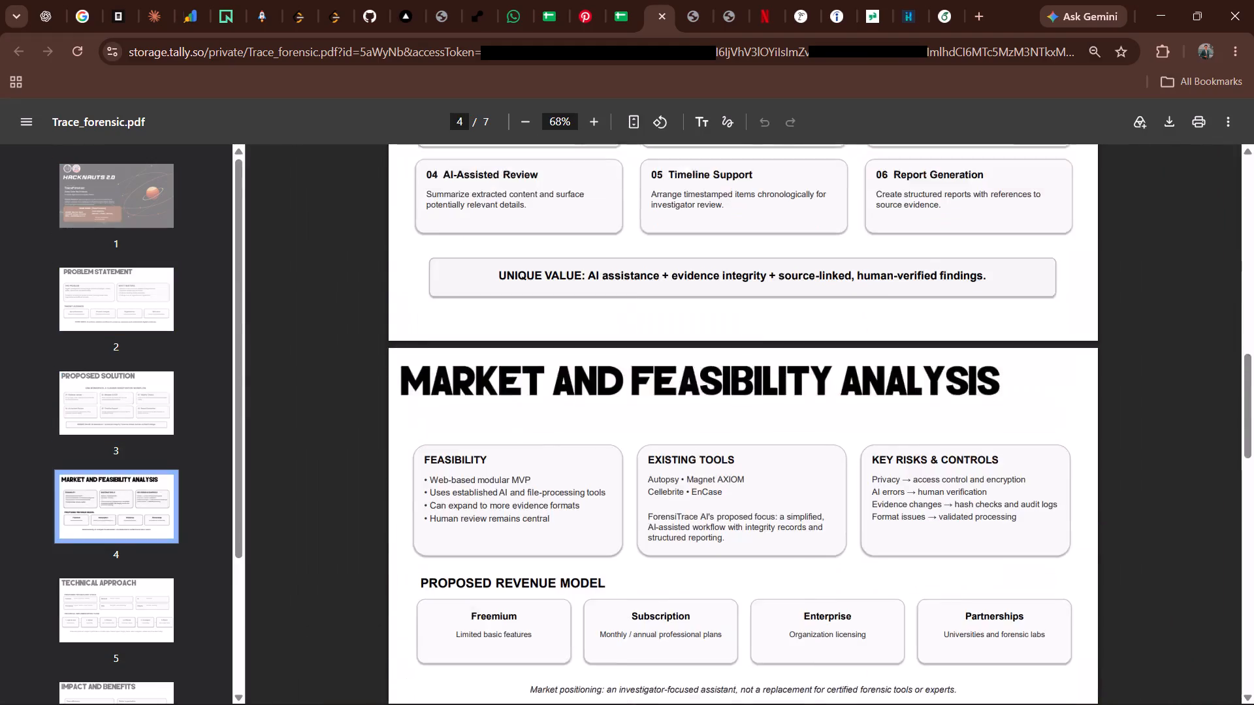
{"action": "scroll", "coordinate": [594, 351], "scroll_direction": "down", "scroll_amount": 7}
{"action": "scroll", "coordinate": [594, 351], "scroll_direction": "up", "scroll_amount": 9}
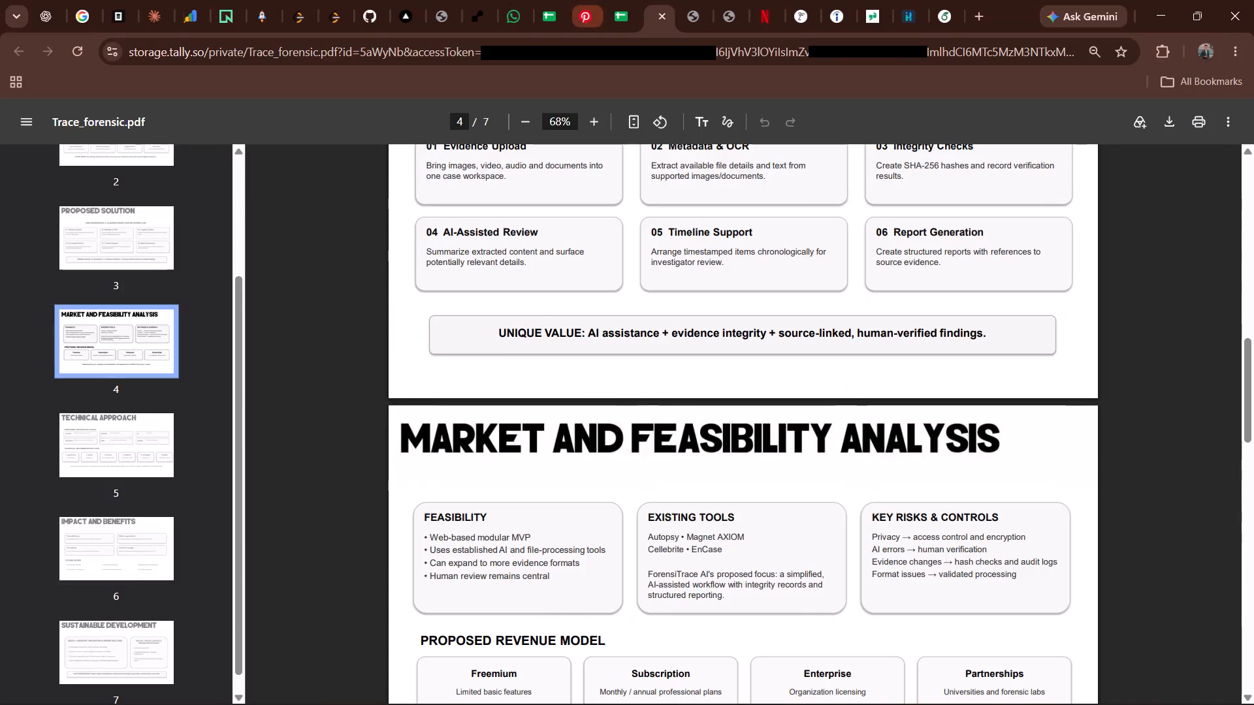
Enter 4 as TraceForensic's score in cell CG12 of the Other Colleges sheet.
{"action": "left_click", "coordinate": [624, 12]}
{"action": "key", "text": "4"}
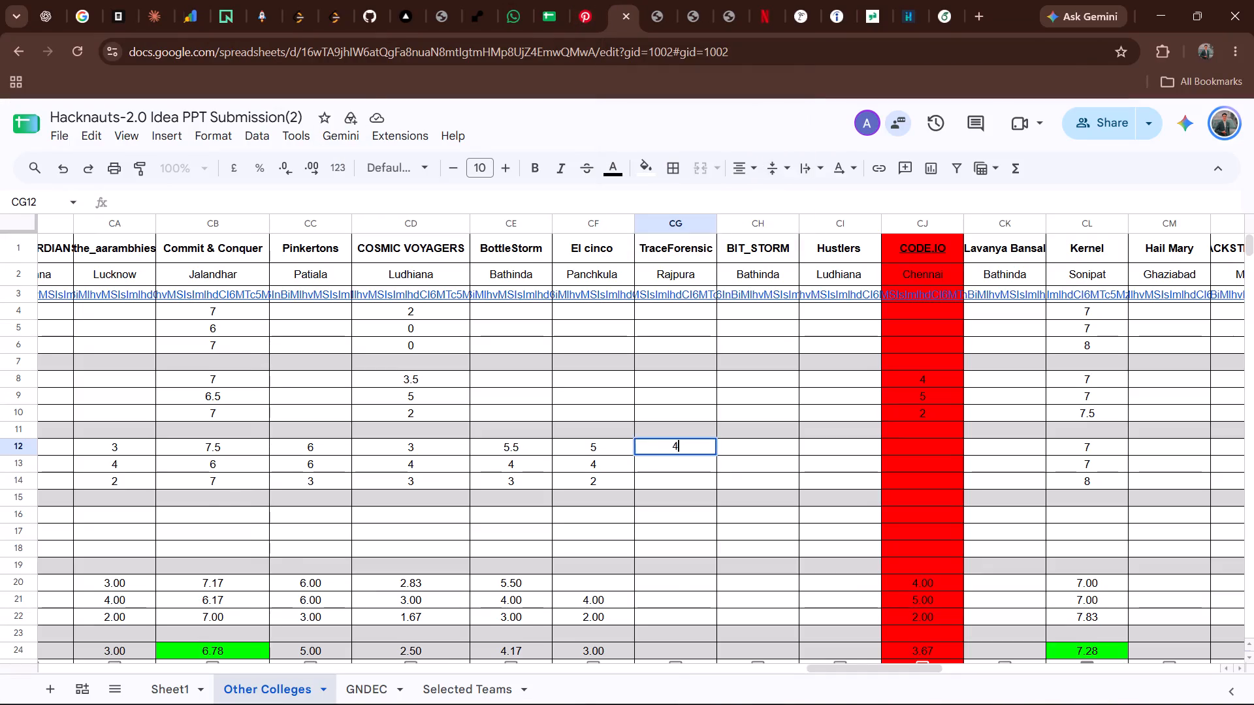
{"action": "key", "text": "Return"}
Close the HydroPulse submission PDF and the other leftover submission PDF beside it.
{"action": "left_click", "coordinate": [731, 21]}
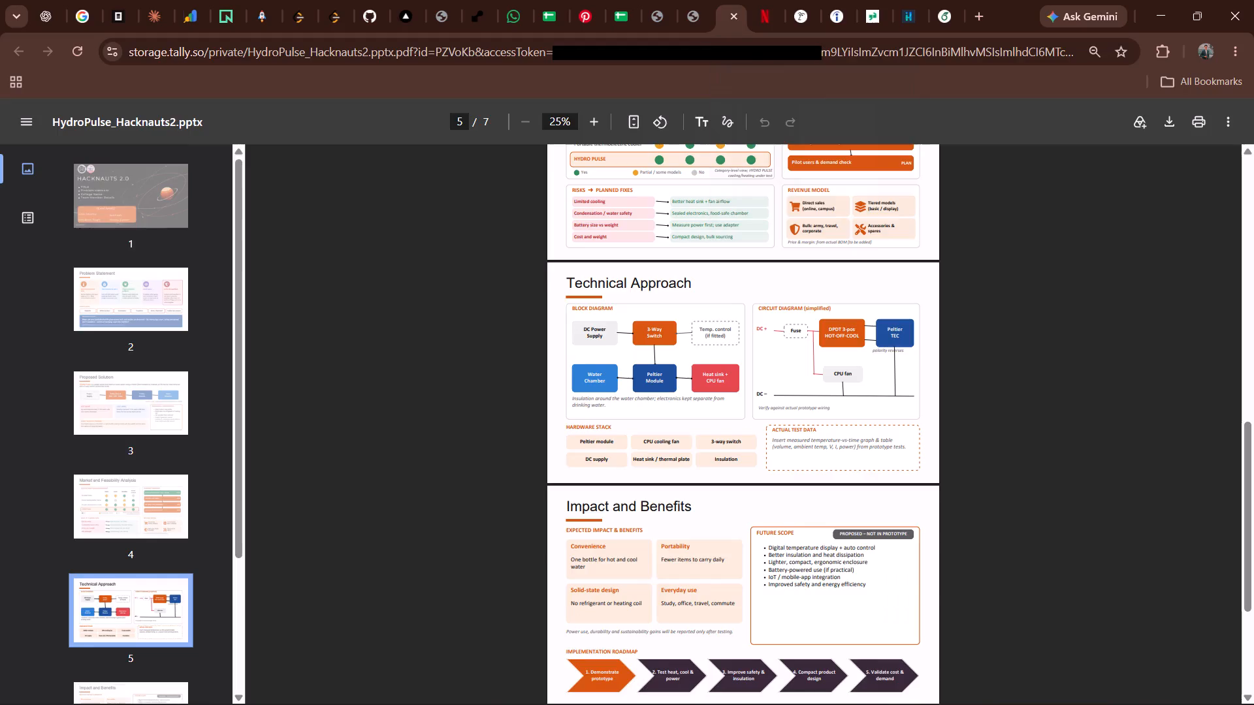
{"action": "left_click", "coordinate": [731, 21]}
{"action": "double_click", "coordinate": [696, 18]}
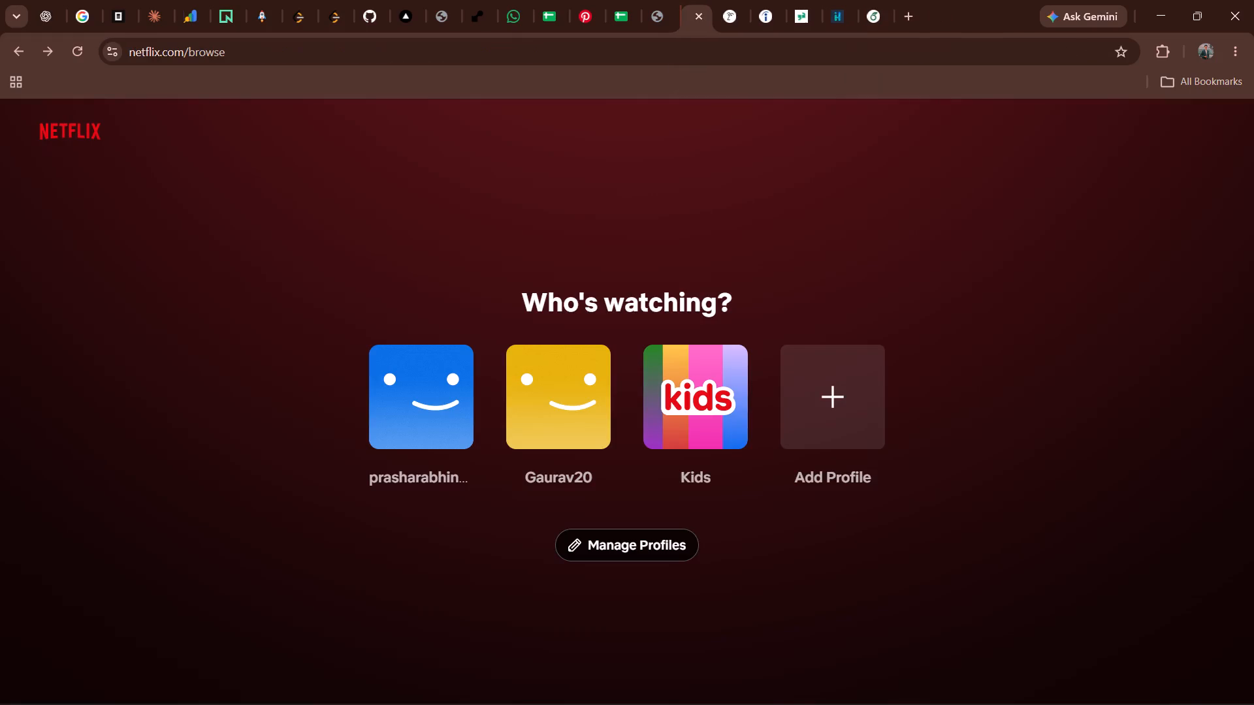
{"action": "left_click", "coordinate": [658, 20]}
{"action": "scroll", "coordinate": [688, 446], "scroll_direction": "up", "scroll_amount": 9}
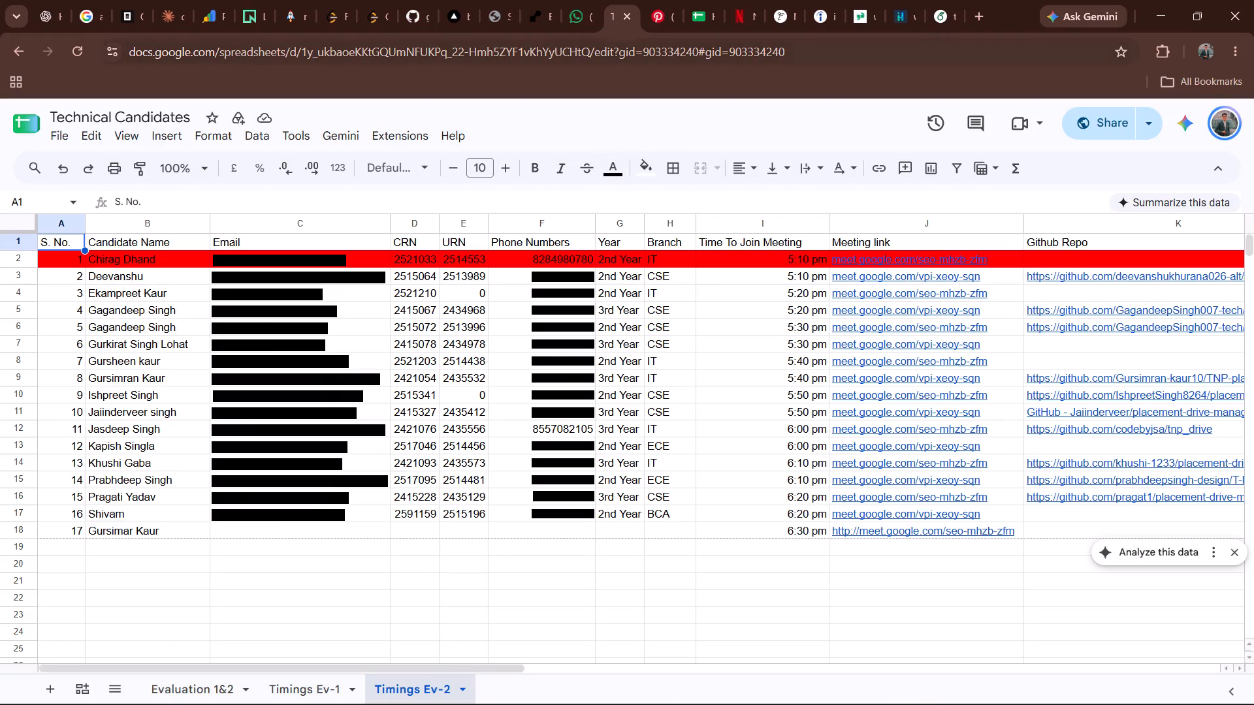
{"action": "left_click", "coordinate": [692, 12]}
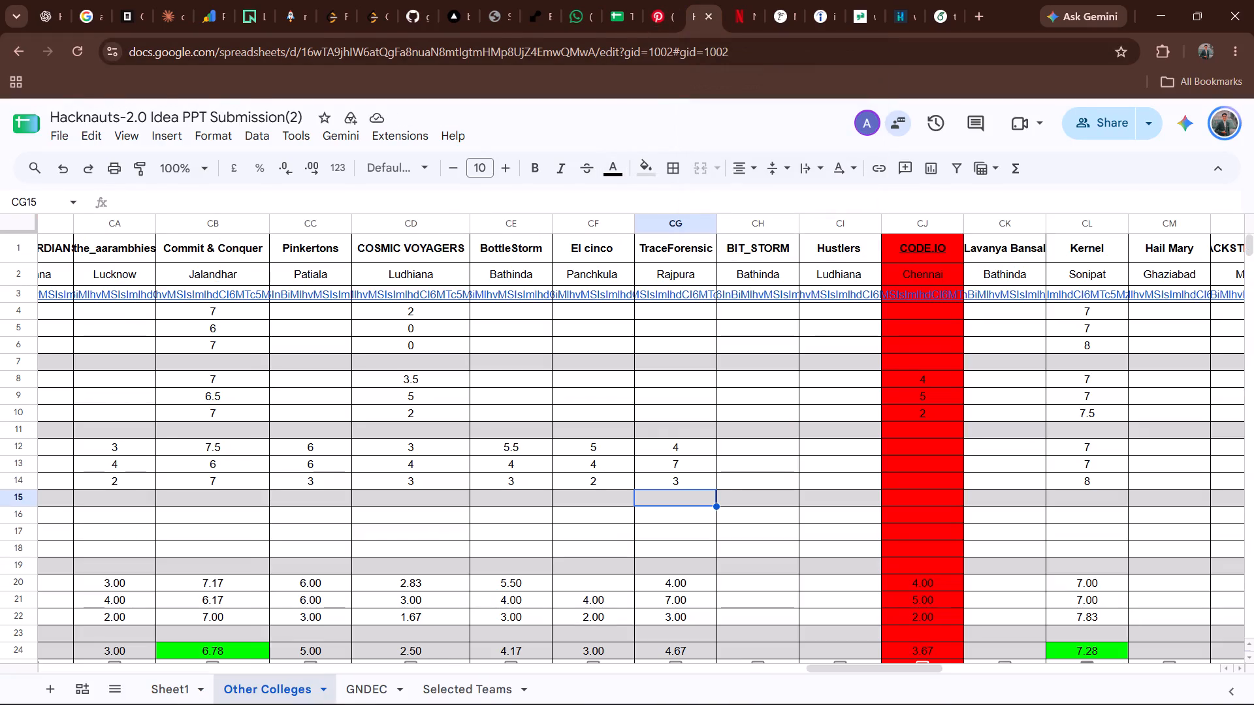
{"action": "left_click", "coordinate": [693, 483]}
{"action": "key", "text": "4"}
{"action": "key", "text": "Return"}
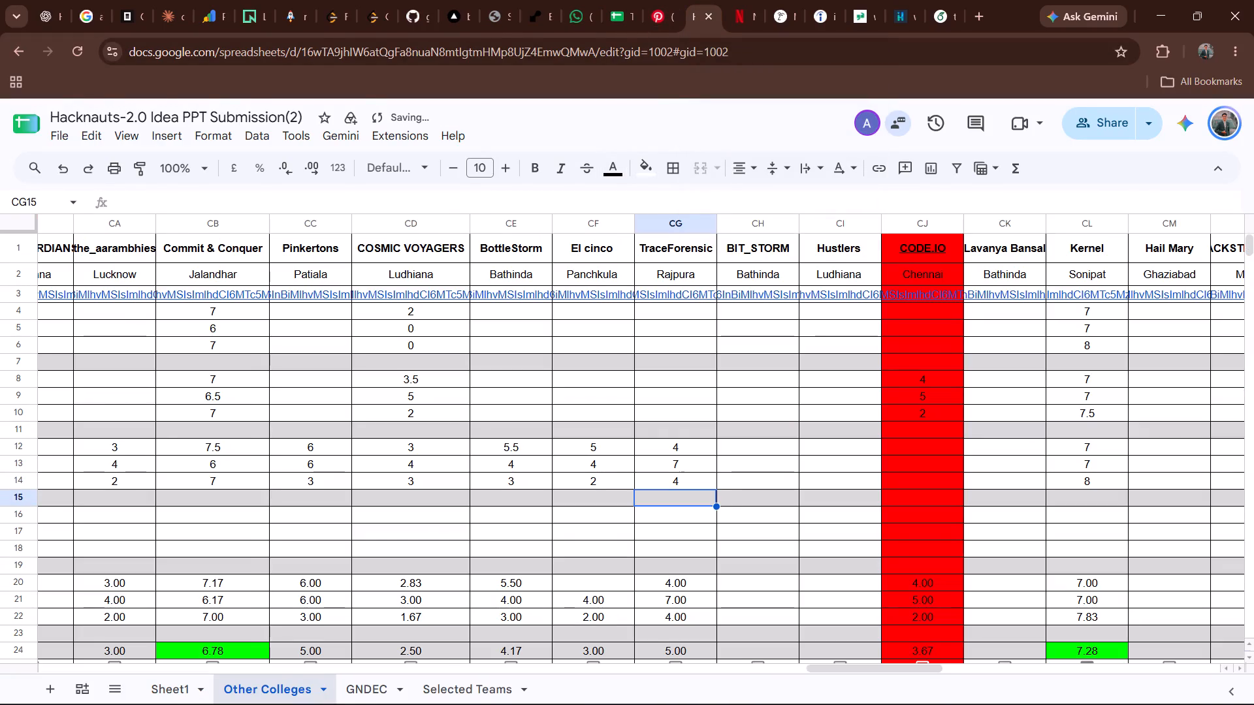
Search the hacknauts-2.0-evaluation workbook in Excel for BIT_STORM and look across its row for existing evaluation data.
{"action": "double_click", "coordinate": [772, 242]}
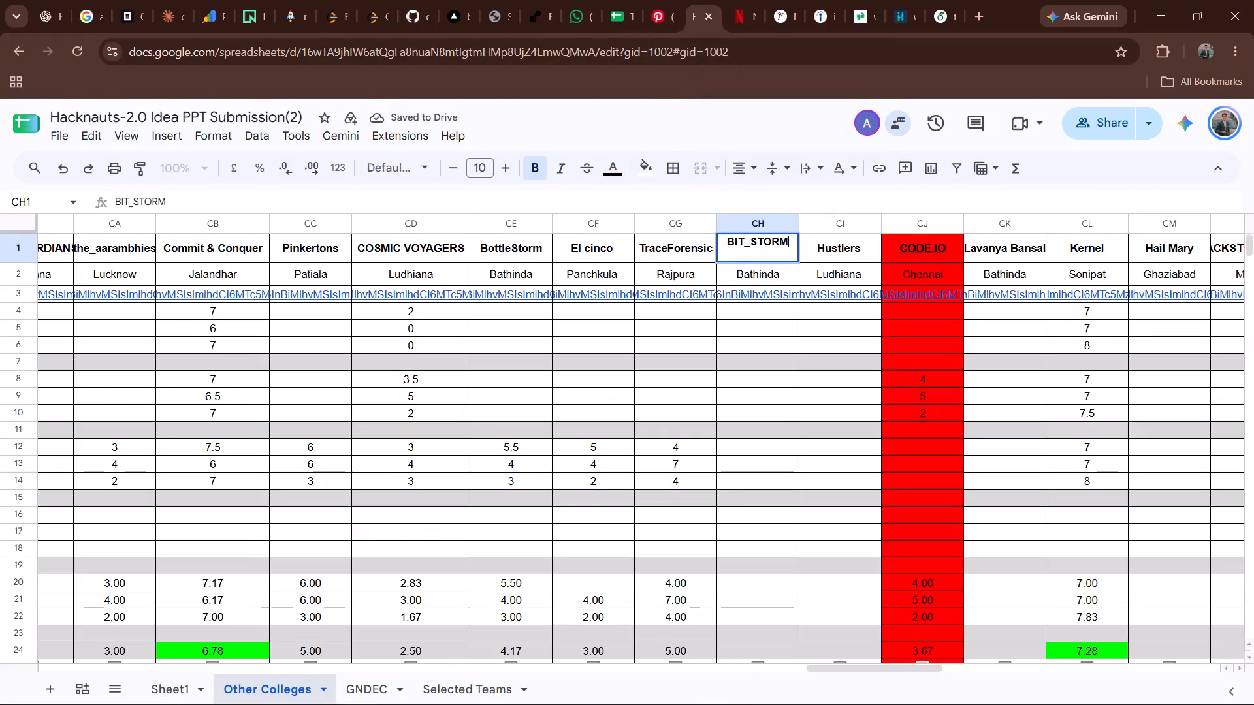
{"action": "key", "text": "ctrl+a"}
{"action": "key", "text": "ctrl+c"}
{"action": "key", "text": "alt+Tab"}
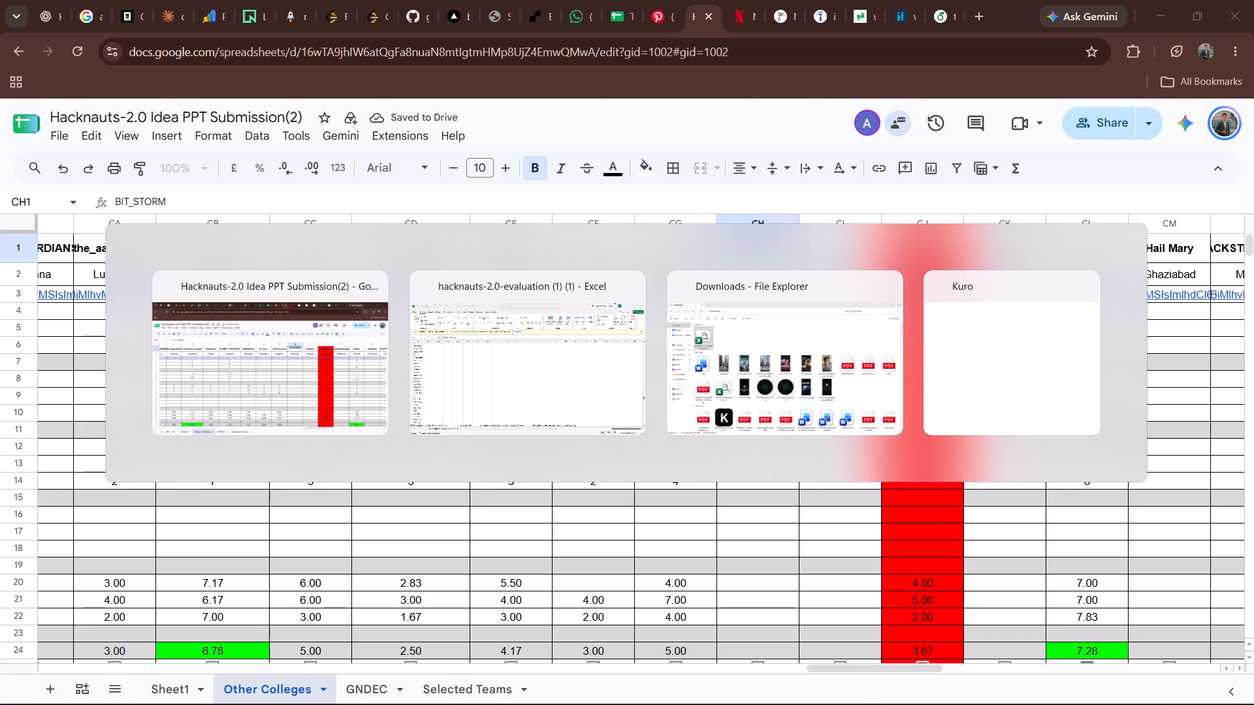
{"action": "key", "text": "ctrl+f"}
{"action": "key", "text": "ctrl+v"}
{"action": "left_click", "coordinate": [600, 465]}
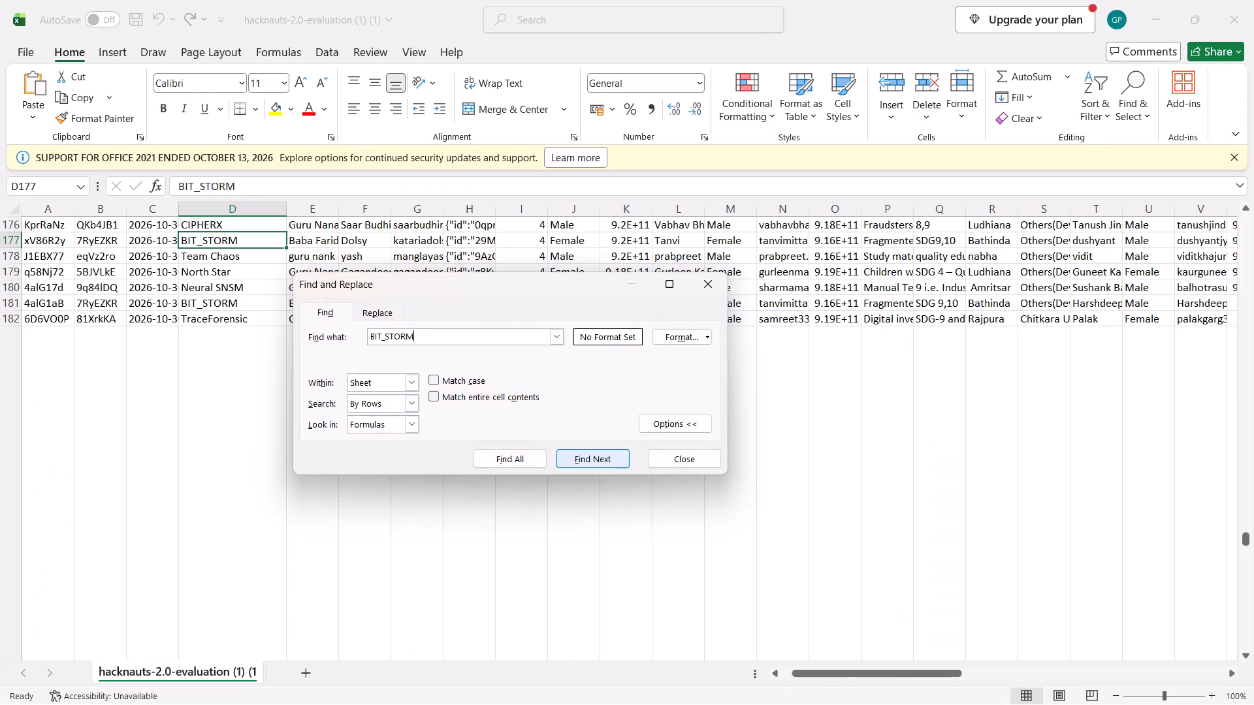
{"action": "scroll", "coordinate": [947, 226], "scroll_direction": "left", "scroll_amount": 4}
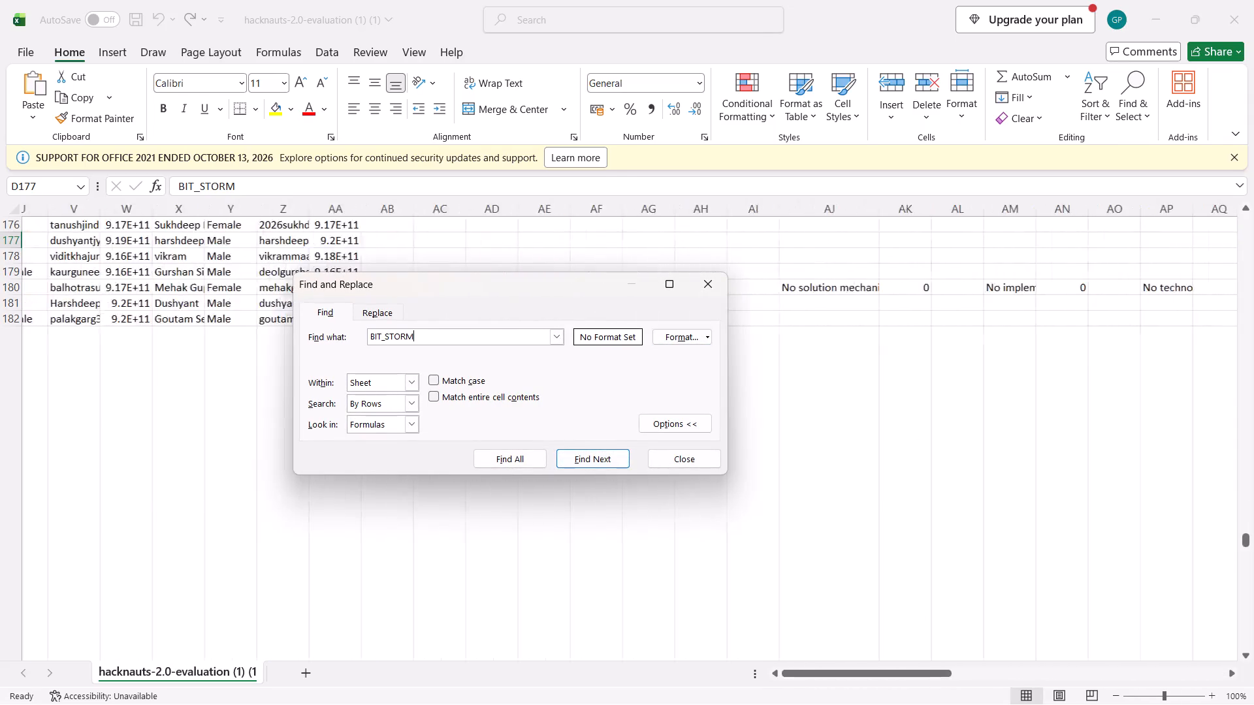
{"action": "scroll", "coordinate": [947, 226], "scroll_direction": "left", "scroll_amount": 1}
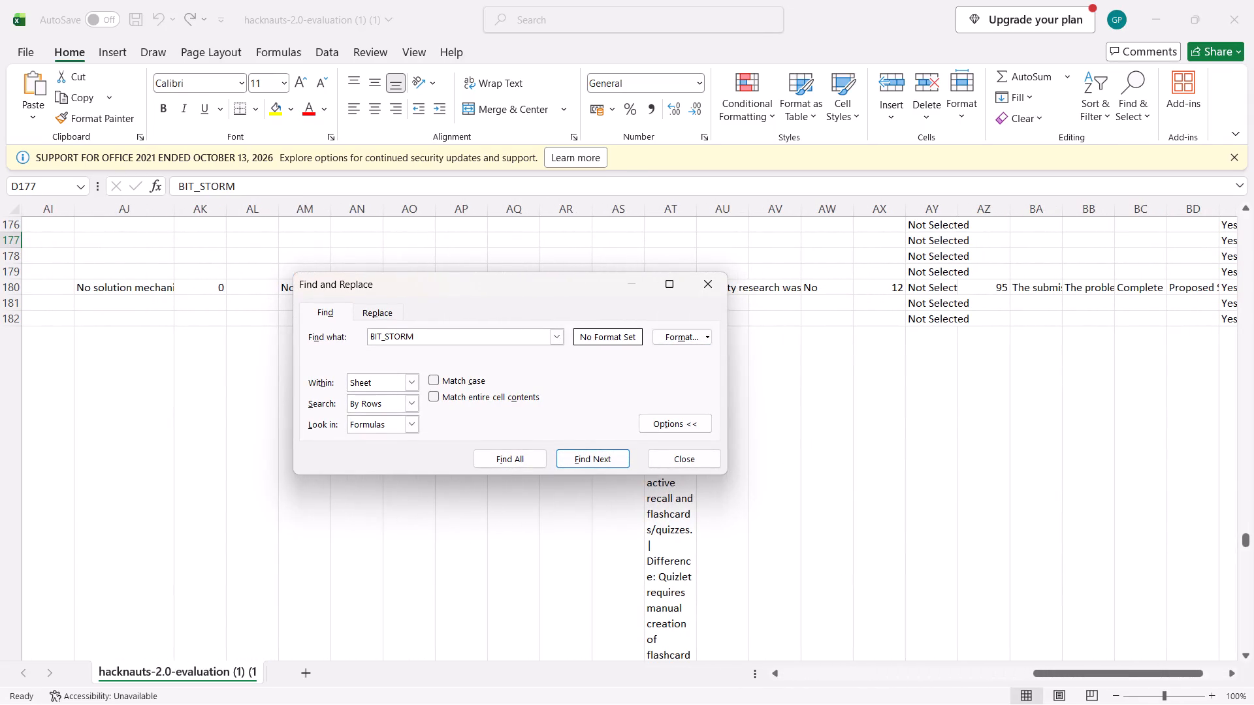
{"action": "left_click", "coordinate": [676, 460]}
{"action": "scroll", "coordinate": [676, 460], "scroll_direction": "right", "scroll_amount": 12}
{"action": "key", "text": "alt+Tab"}
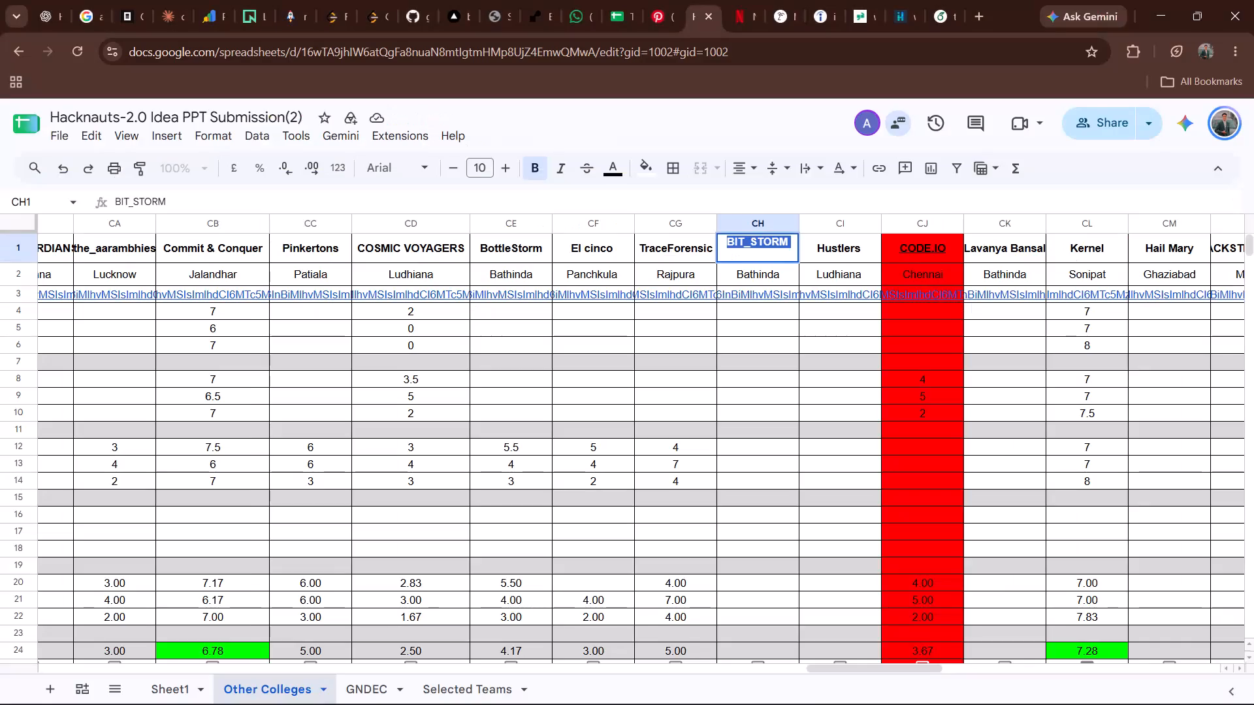
{"action": "left_click", "coordinate": [771, 356]}
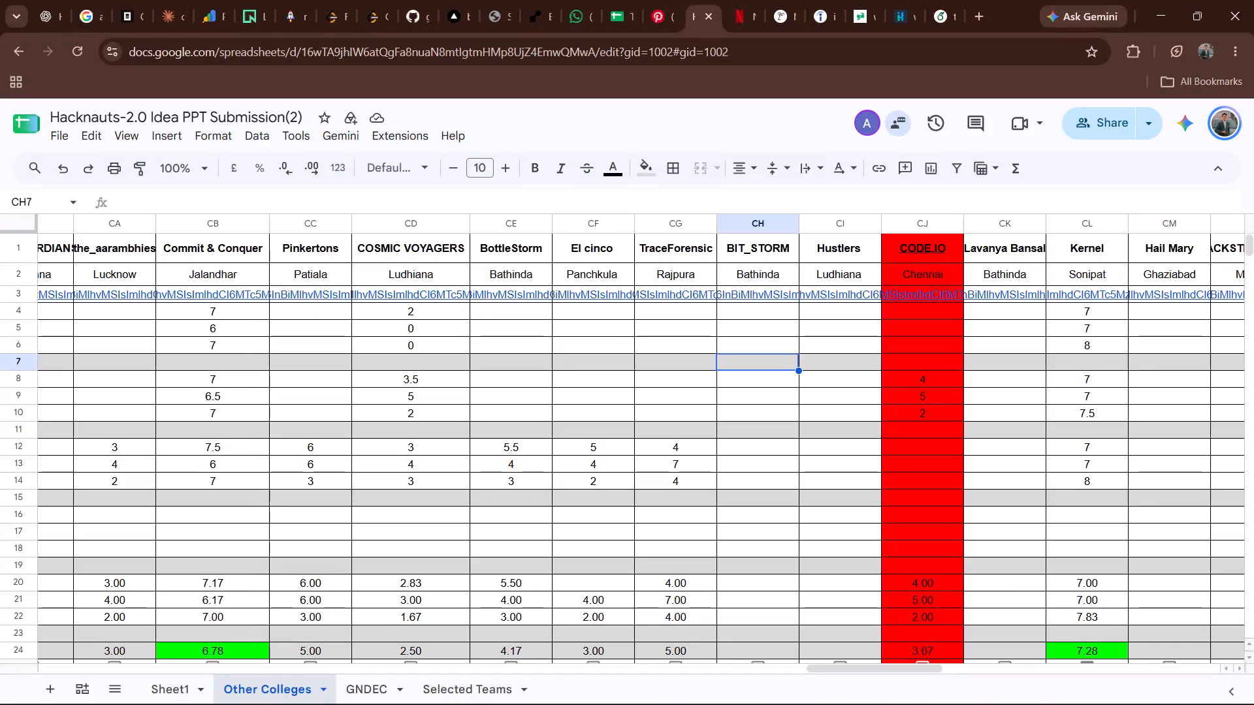
{"action": "left_click", "coordinate": [762, 444]}
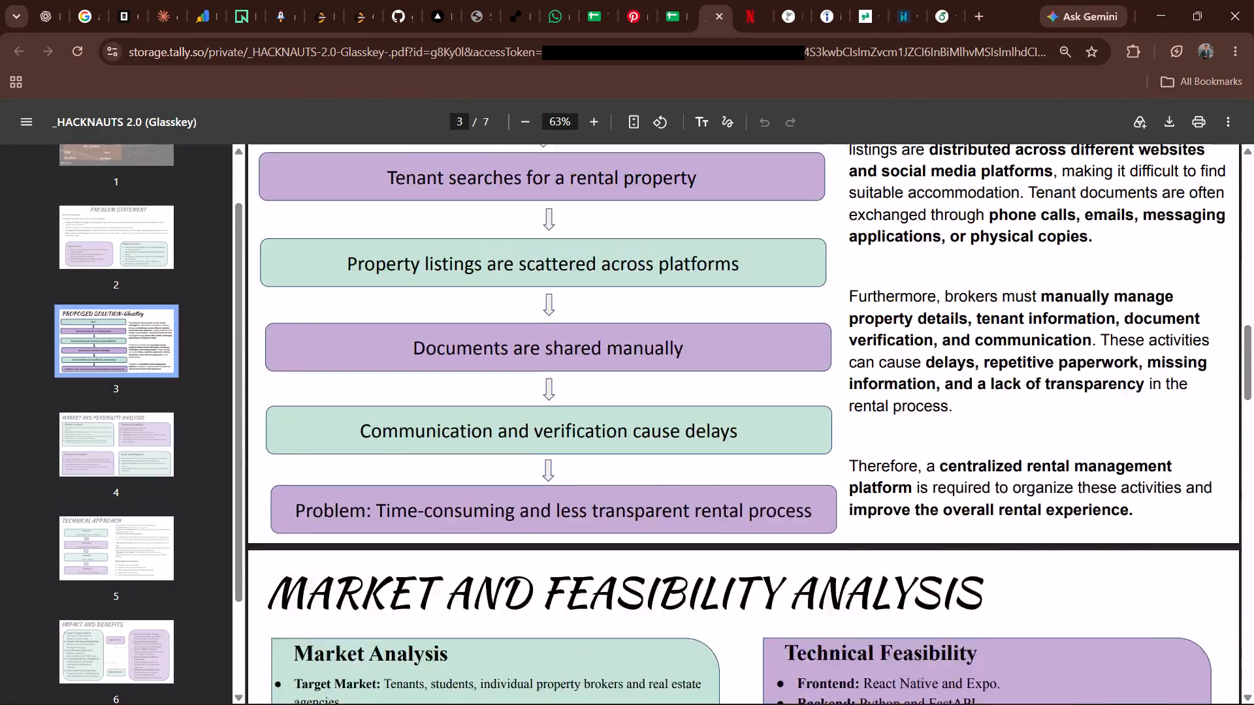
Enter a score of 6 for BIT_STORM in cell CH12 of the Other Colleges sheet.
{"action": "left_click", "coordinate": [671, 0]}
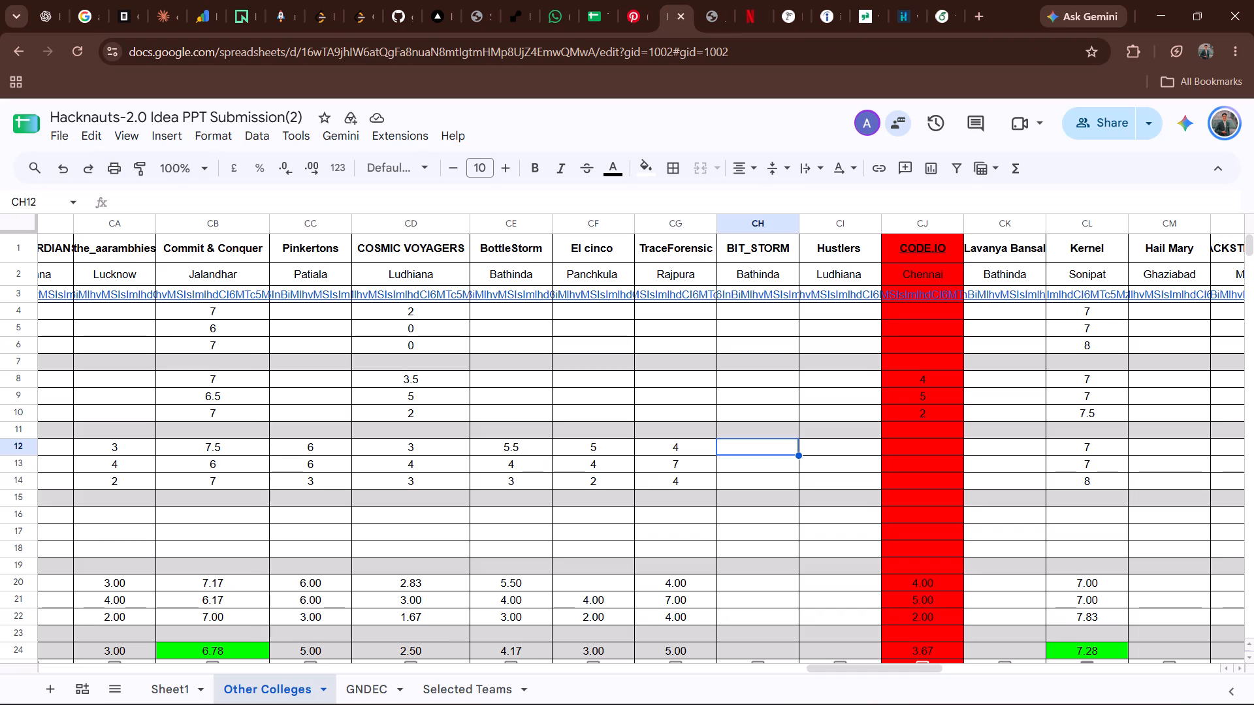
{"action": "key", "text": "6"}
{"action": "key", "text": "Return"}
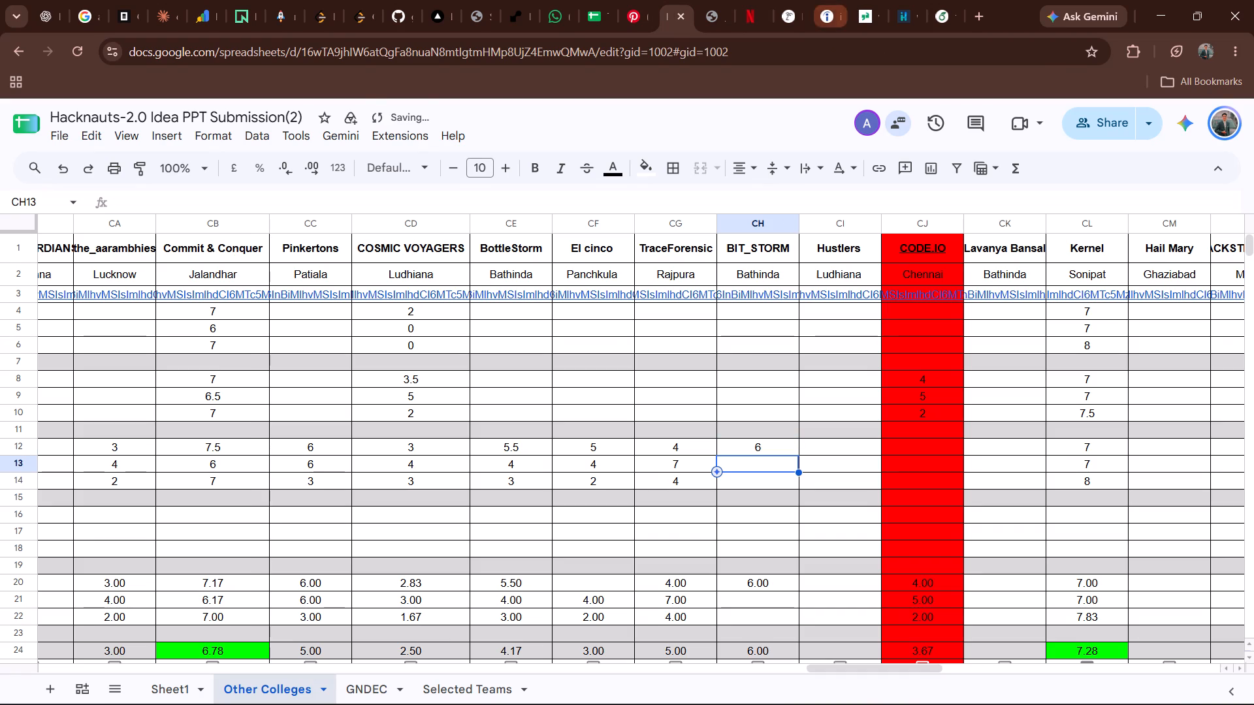
Glance back at the BIT_STORM PDF's title slide and set the team's score in cell CH12 to 5.5.
{"action": "left_click", "coordinate": [705, 20]}
{"action": "scroll", "coordinate": [632, 324], "scroll_direction": "up", "scroll_amount": 7}
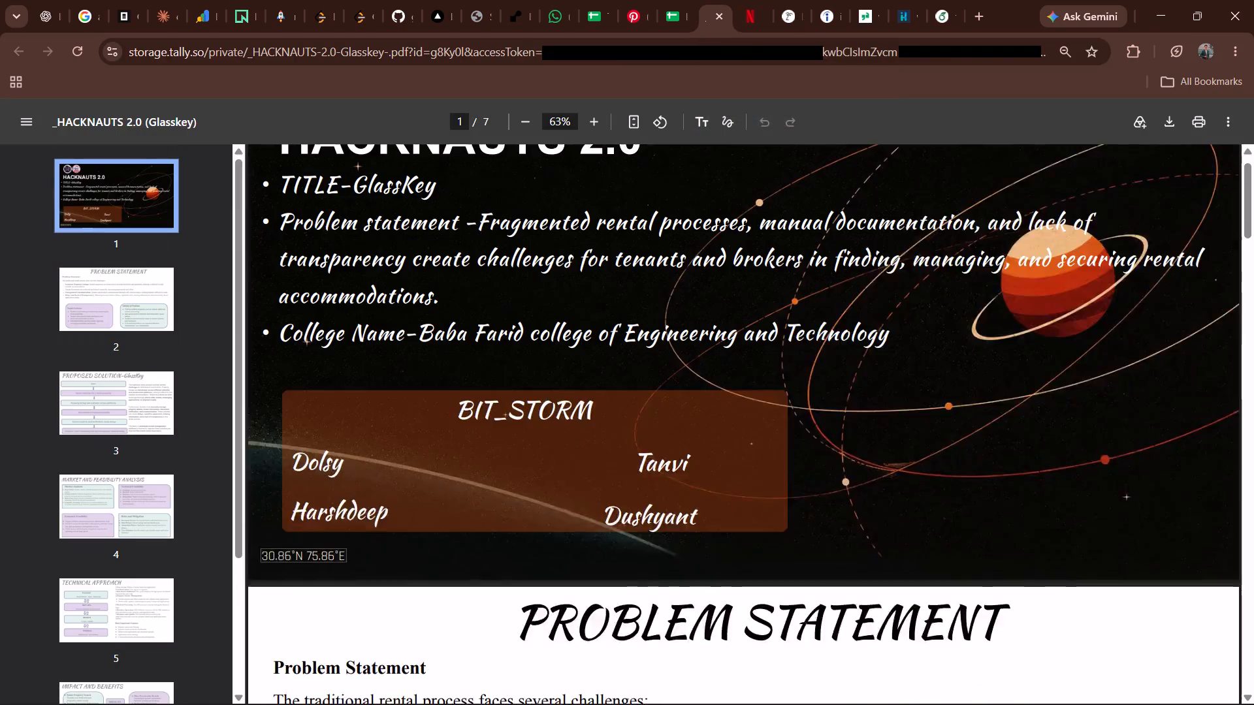
{"action": "scroll", "coordinate": [632, 324], "scroll_direction": "down", "scroll_amount": 1}
{"action": "left_click", "coordinate": [678, 15]}
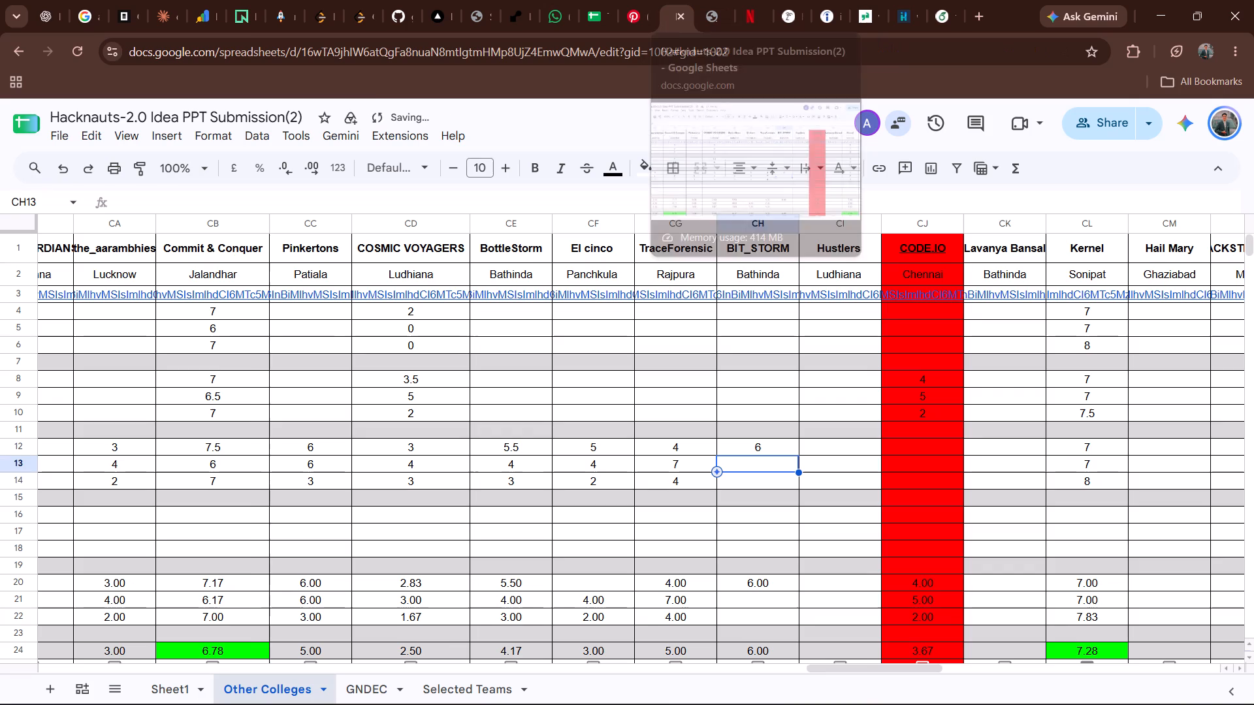
{"action": "key", "text": "Up"}
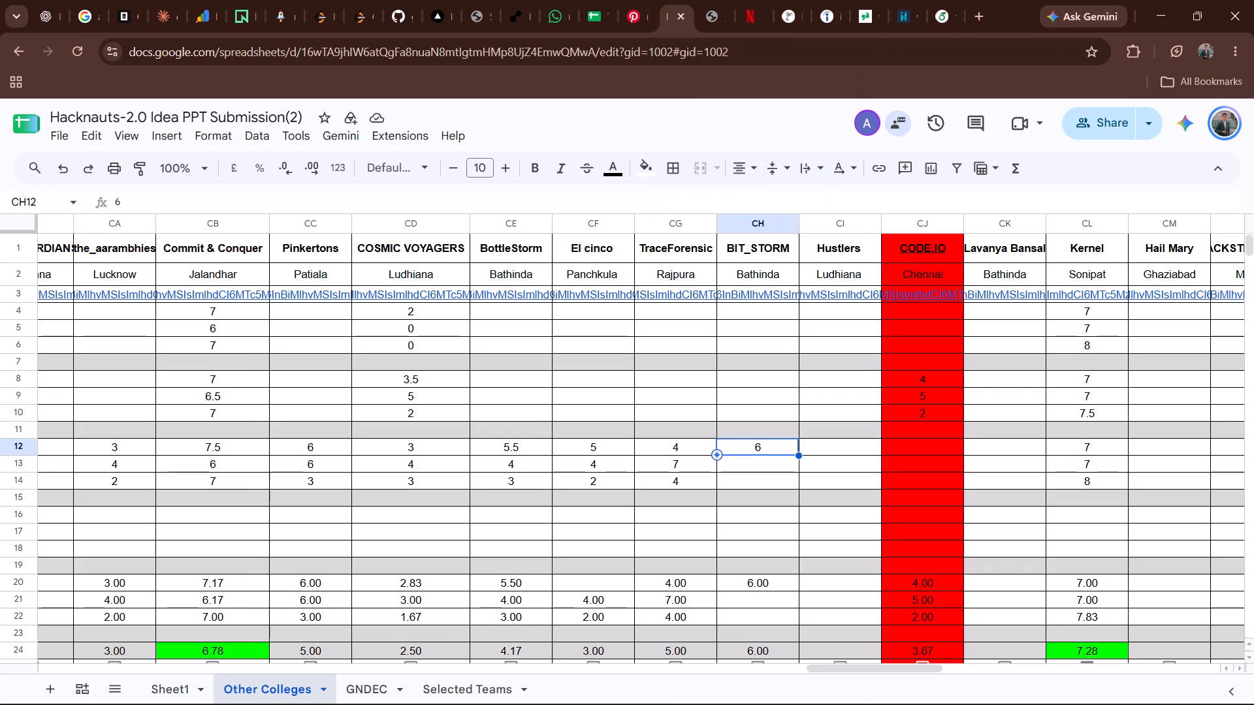
{"action": "type", "text": "5.5"}
{"action": "key", "text": "Return"}
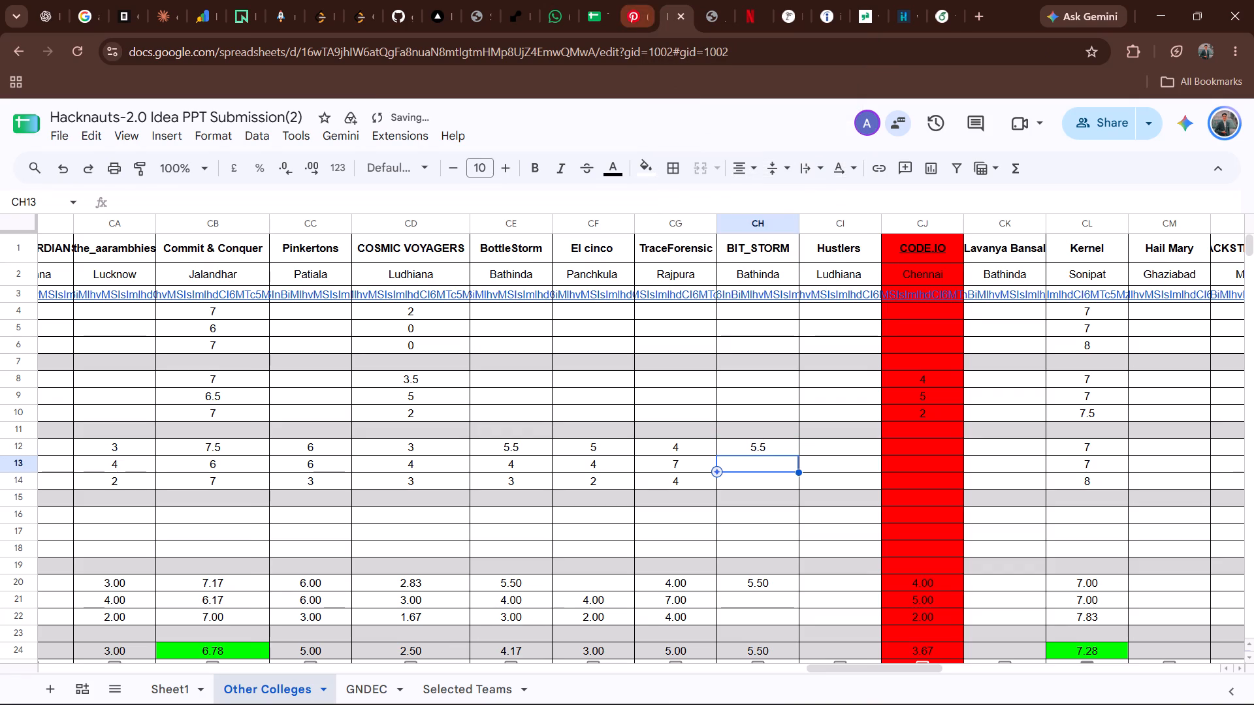
Read the Problem Statement slide in BIT_STORM's PDF closely, focusing on the rental challenges and the scattered property listings point.
{"action": "left_click", "coordinate": [710, 16]}
{"action": "scroll", "coordinate": [630, 373], "scroll_direction": "down", "scroll_amount": 3}
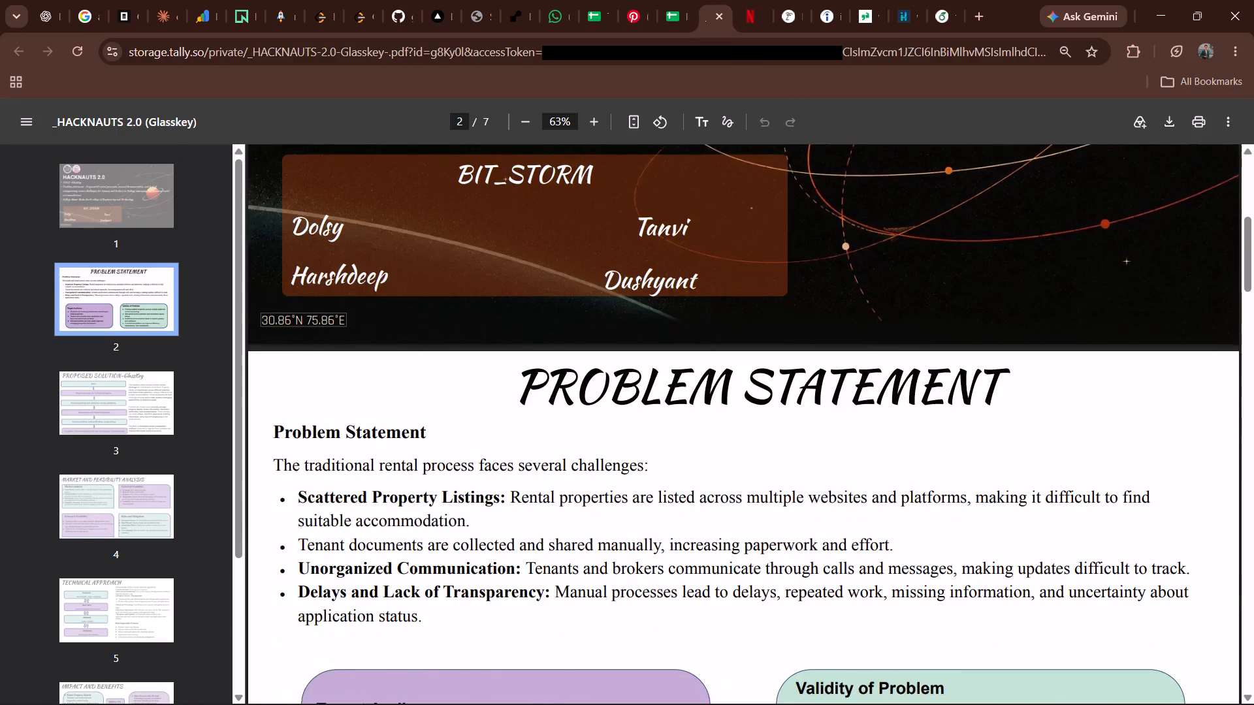
{"action": "scroll", "coordinate": [630, 373], "scroll_direction": "down", "scroll_amount": 1}
{"action": "left_click_drag", "start_coordinate": [406, 294], "coordinate": [459, 285]}
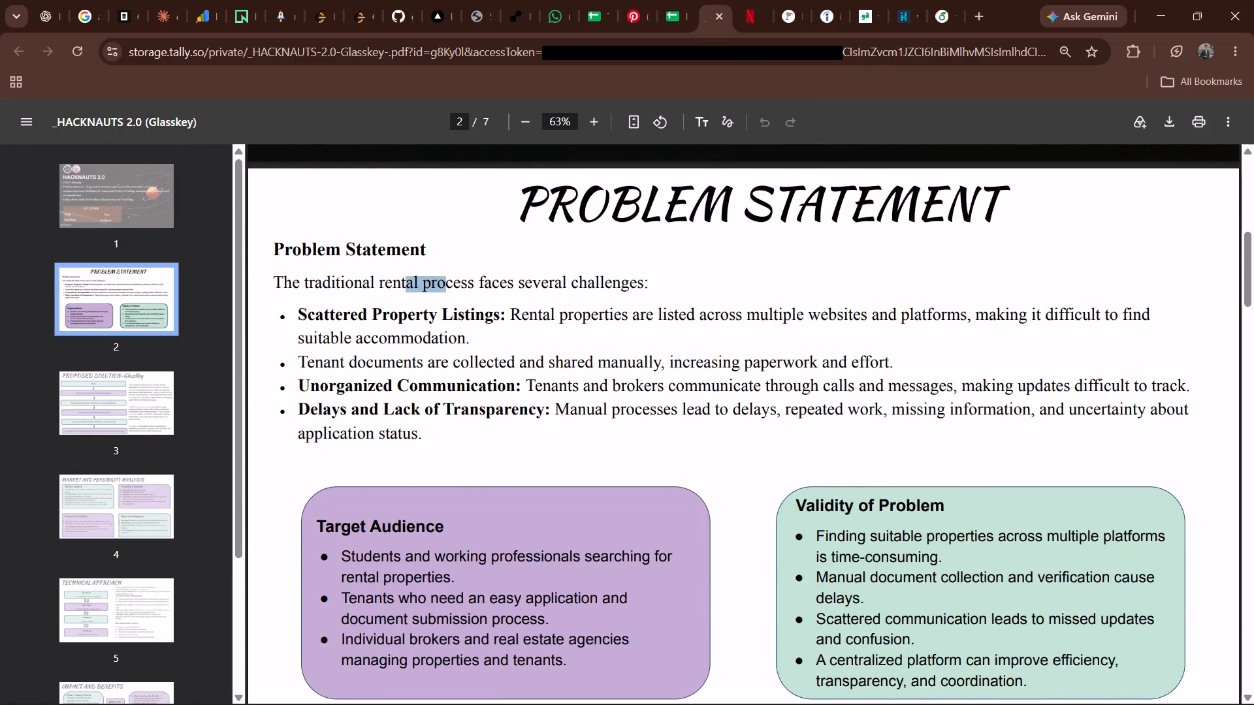
{"action": "left_click_drag", "start_coordinate": [459, 285], "coordinate": [479, 283]}
{"action": "left_click", "coordinate": [479, 283]}
{"action": "left_click_drag", "start_coordinate": [479, 283], "coordinate": [630, 283]}
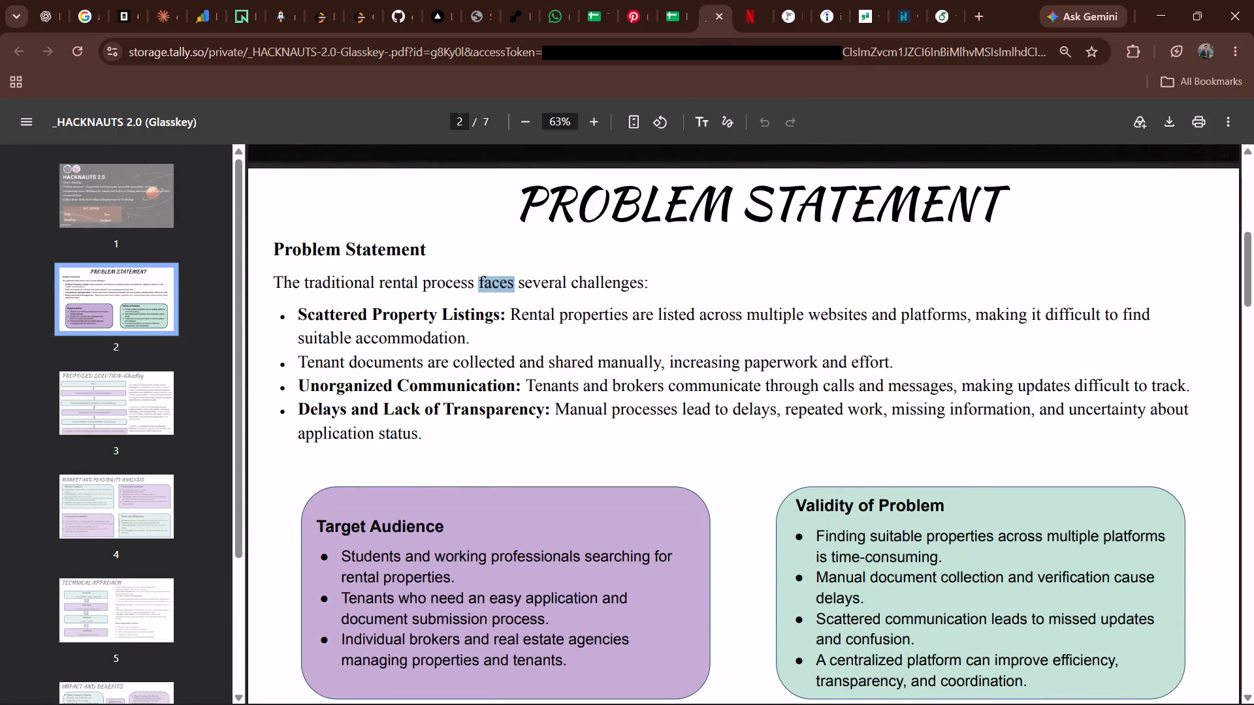
{"action": "left_click_drag", "start_coordinate": [507, 317], "coordinate": [681, 315]}
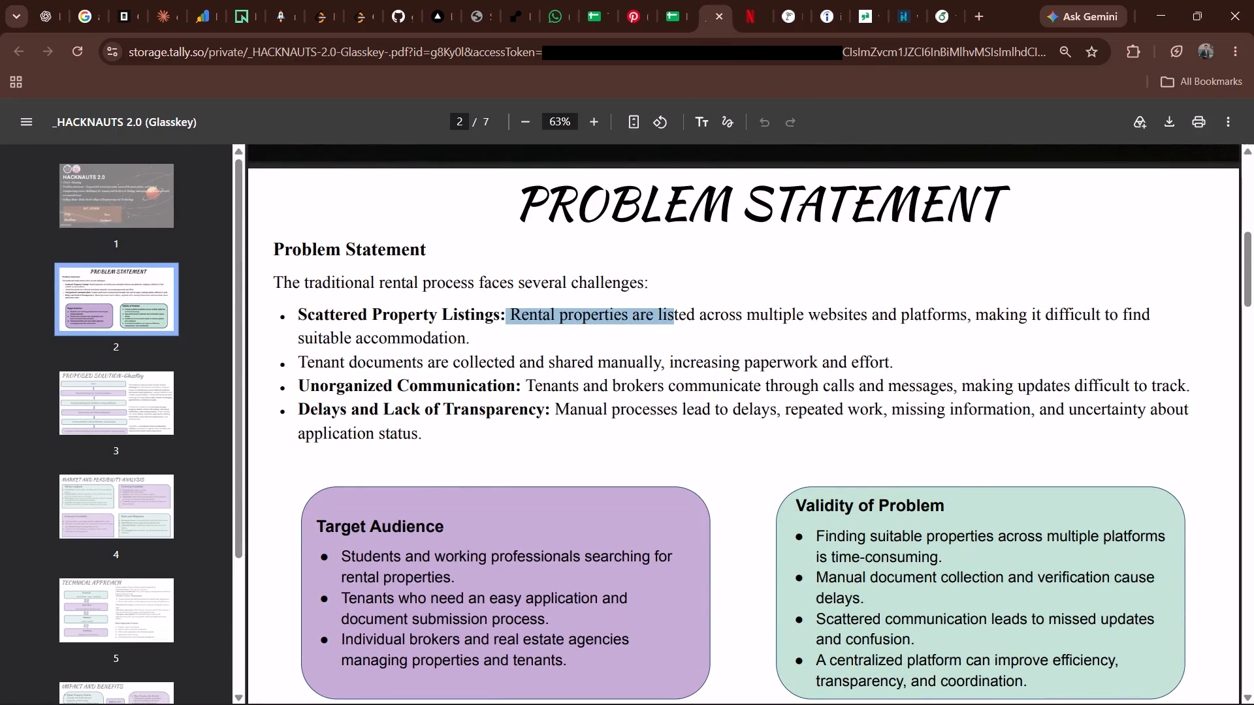
{"action": "left_click_drag", "start_coordinate": [681, 315], "coordinate": [935, 322]}
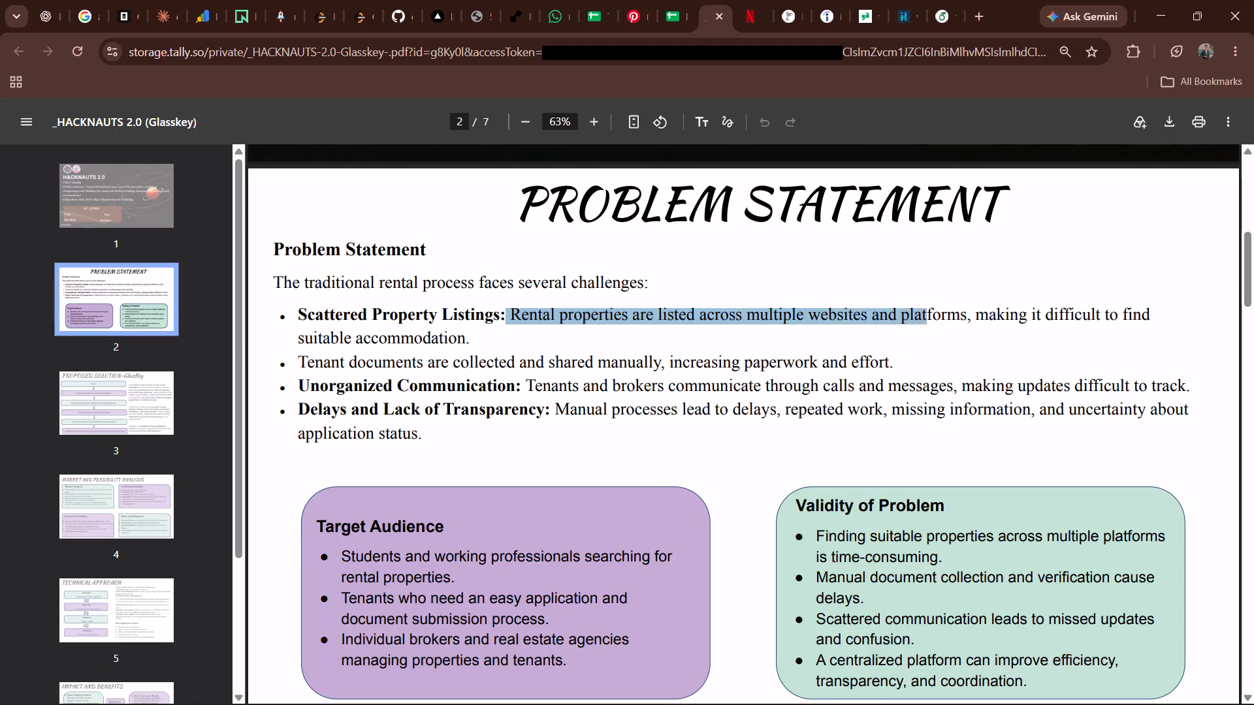
{"action": "left_click_drag", "start_coordinate": [935, 322], "coordinate": [586, 334]}
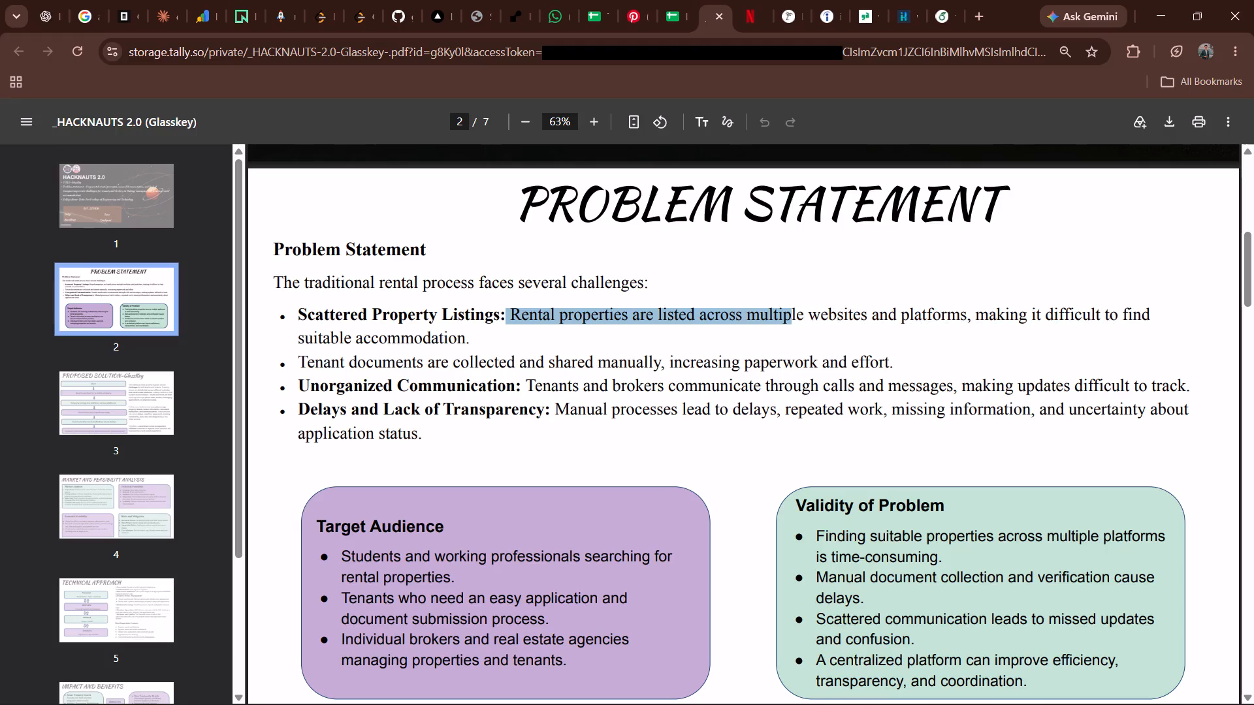
{"action": "left_click_drag", "start_coordinate": [586, 334], "coordinate": [466, 339]}
{"action": "left_click_drag", "start_coordinate": [466, 339], "coordinate": [511, 317]}
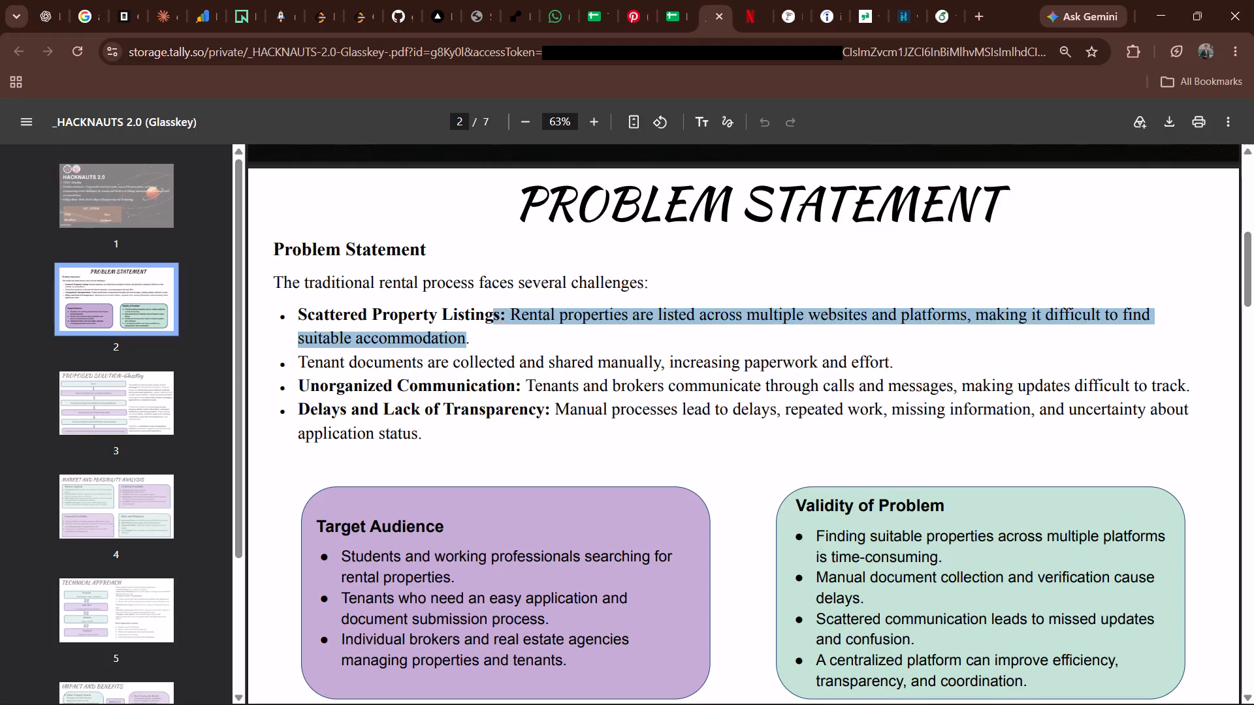
{"action": "left_click_drag", "start_coordinate": [511, 317], "coordinate": [513, 317]}
{"action": "left_click", "coordinate": [513, 317]}
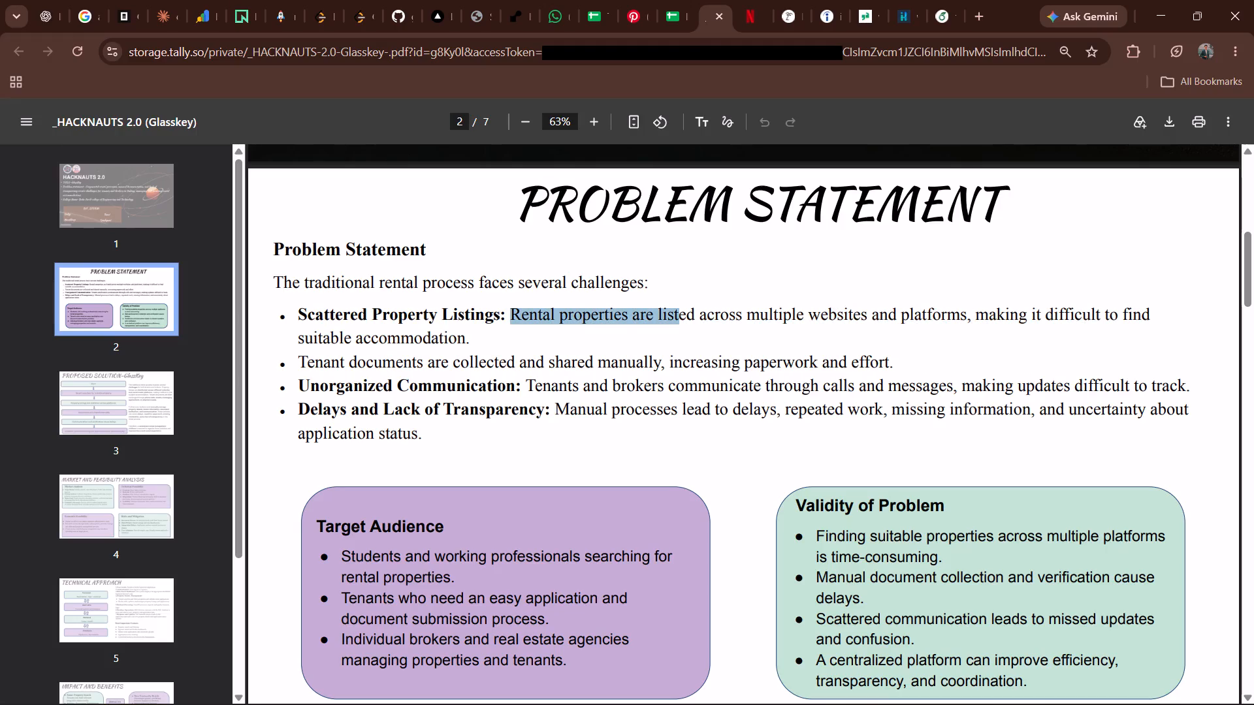
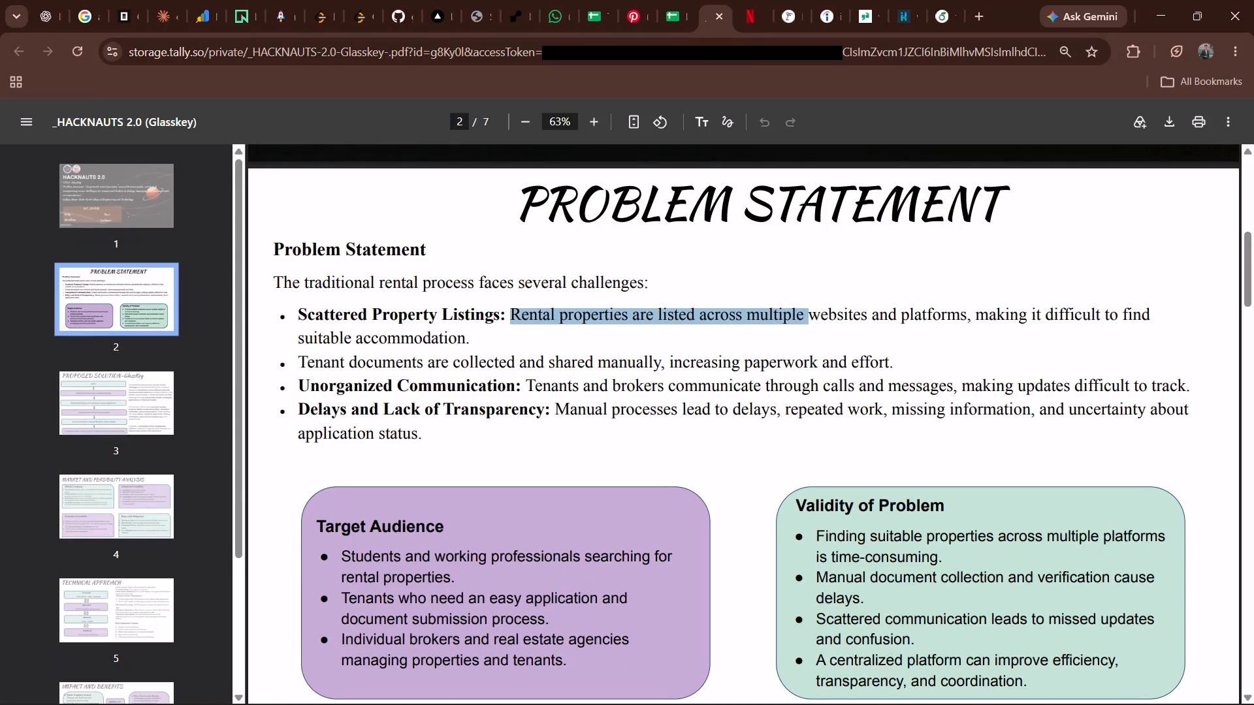
Read the remaining problem statement points in BIT_STORM's PDF, and skim the Proposed Solution and Market and Feasibility Analysis slides.
{"action": "left_click_drag", "start_coordinate": [807, 323], "coordinate": [802, 302]}
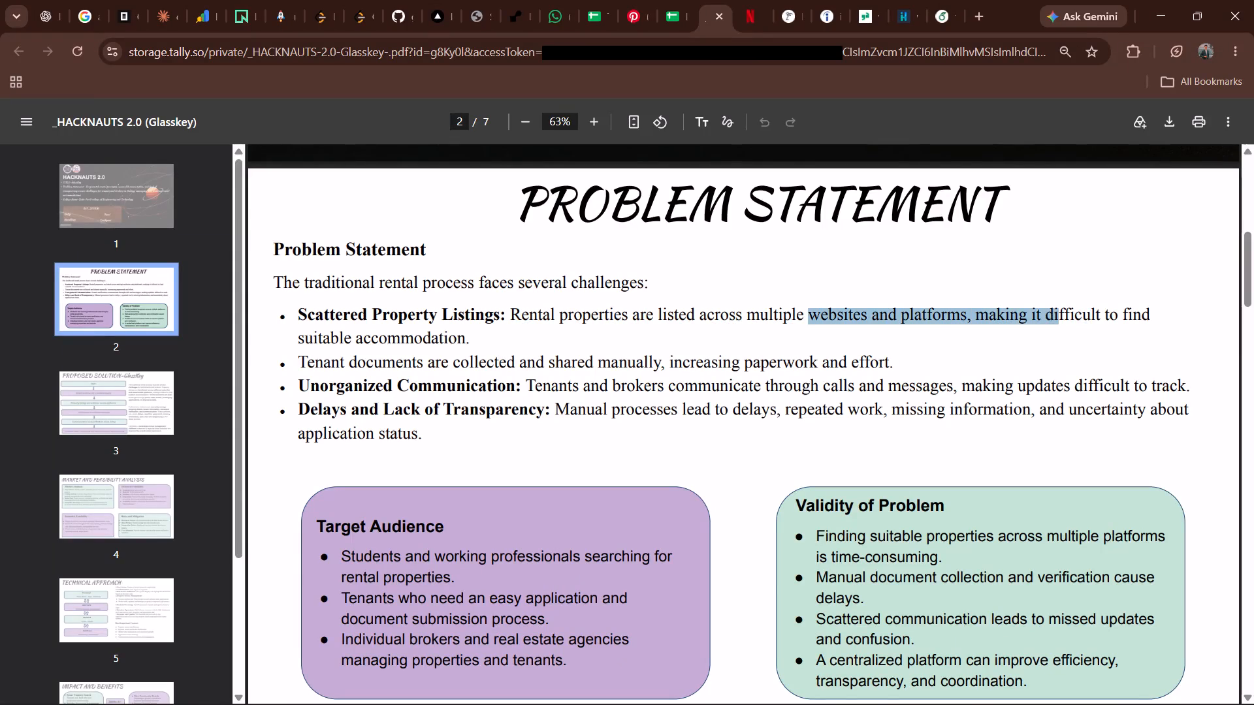
{"action": "left_click_drag", "start_coordinate": [802, 302], "coordinate": [470, 341]}
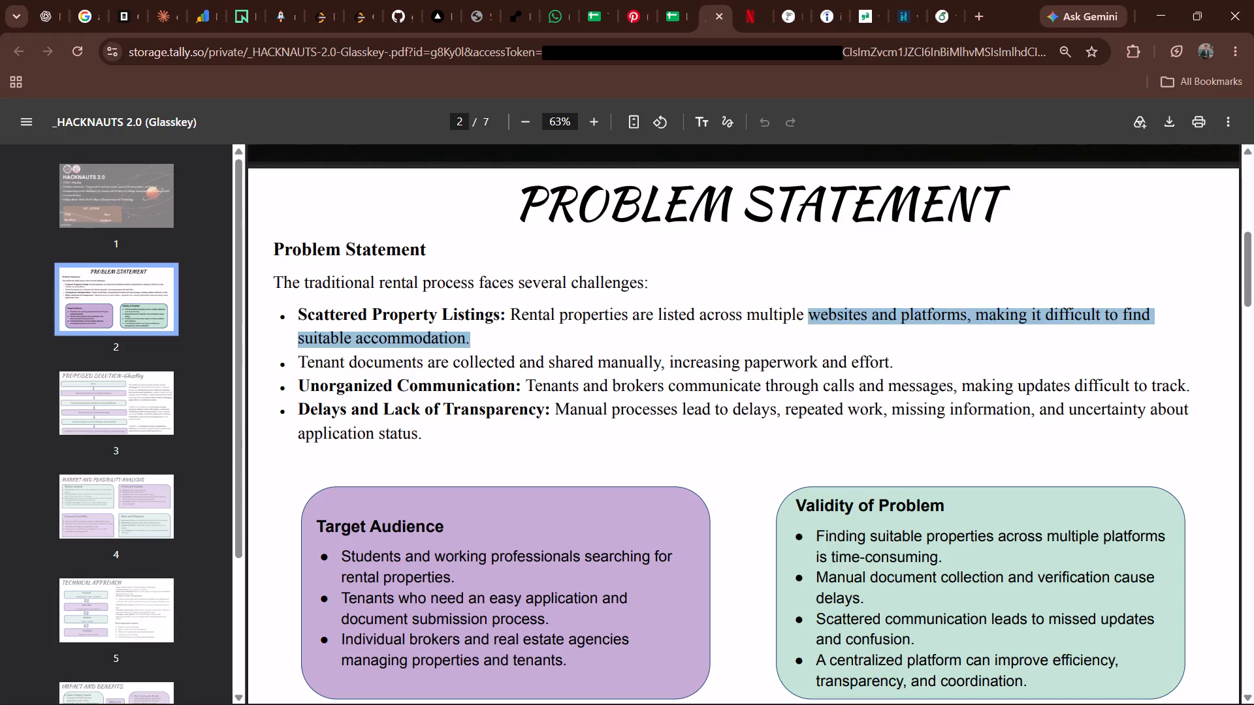
{"action": "left_click_drag", "start_coordinate": [506, 363], "coordinate": [834, 369]}
{"action": "scroll", "coordinate": [834, 369], "scroll_direction": "down", "scroll_amount": 1}
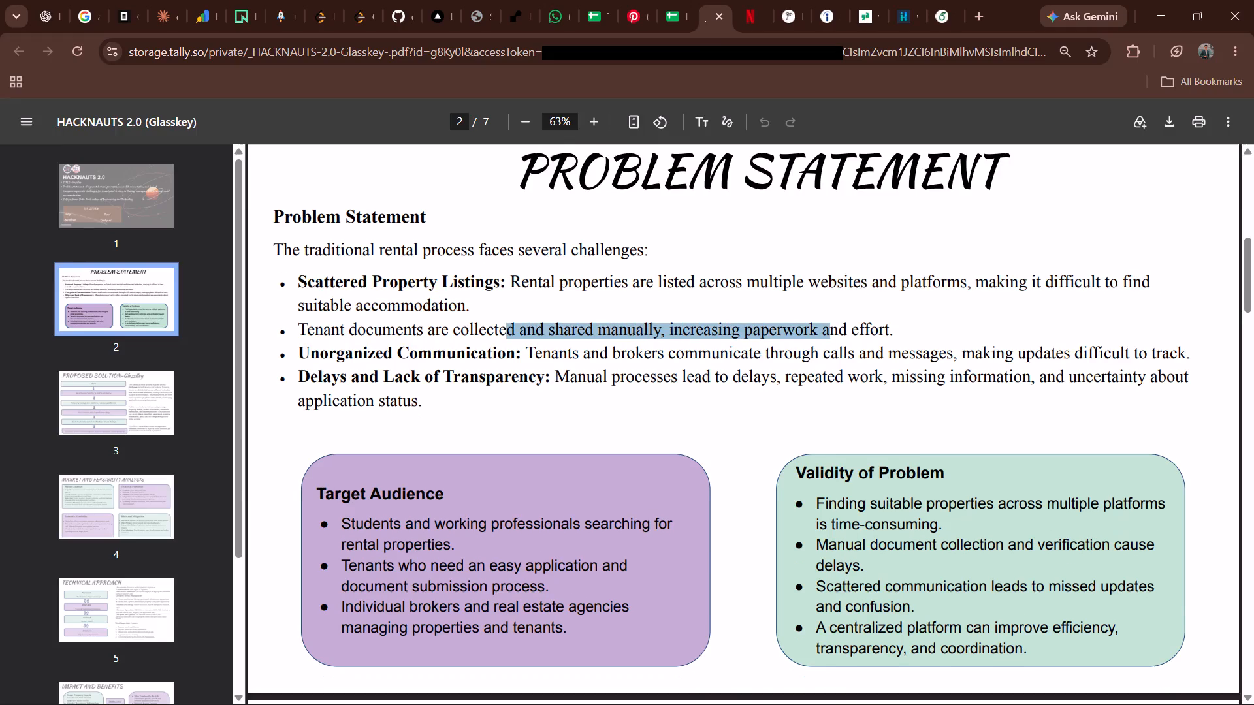
{"action": "scroll", "coordinate": [834, 369], "scroll_direction": "down", "scroll_amount": 1}
{"action": "left_click_drag", "start_coordinate": [775, 334], "coordinate": [971, 330]}
{"action": "scroll", "coordinate": [971, 330], "scroll_direction": "down", "scroll_amount": 1}
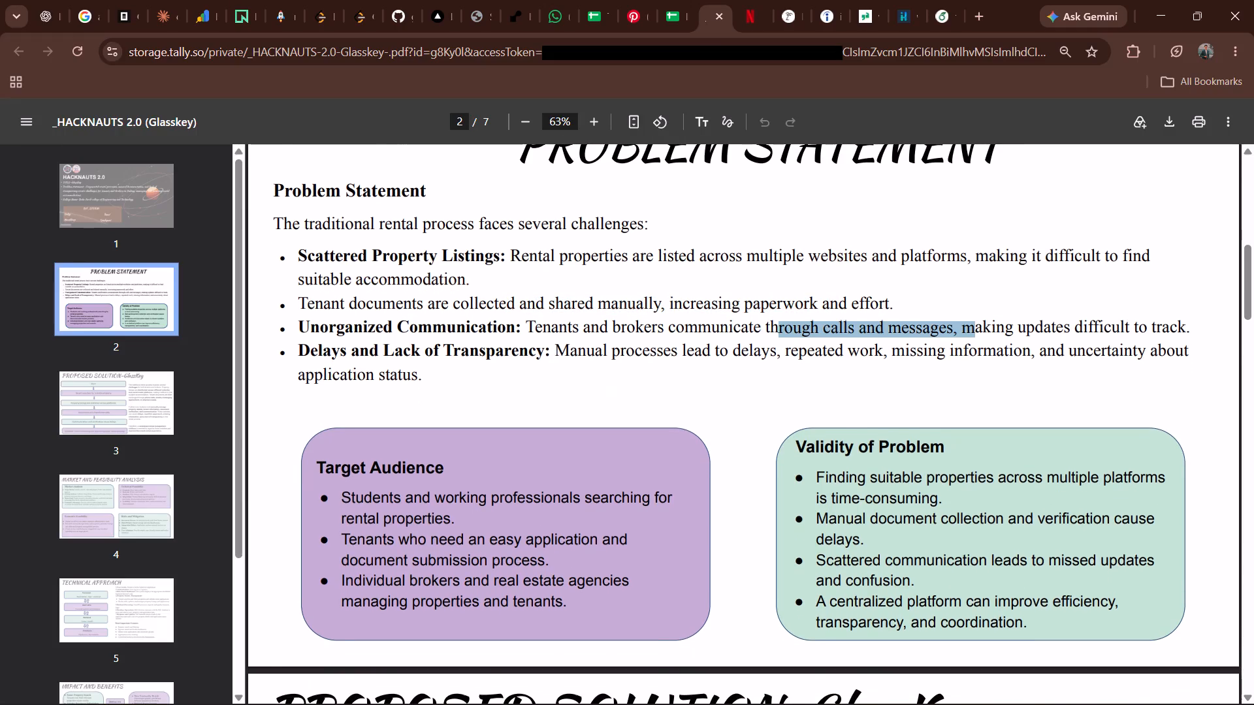
{"action": "scroll", "coordinate": [971, 330], "scroll_direction": "down", "scroll_amount": 1}
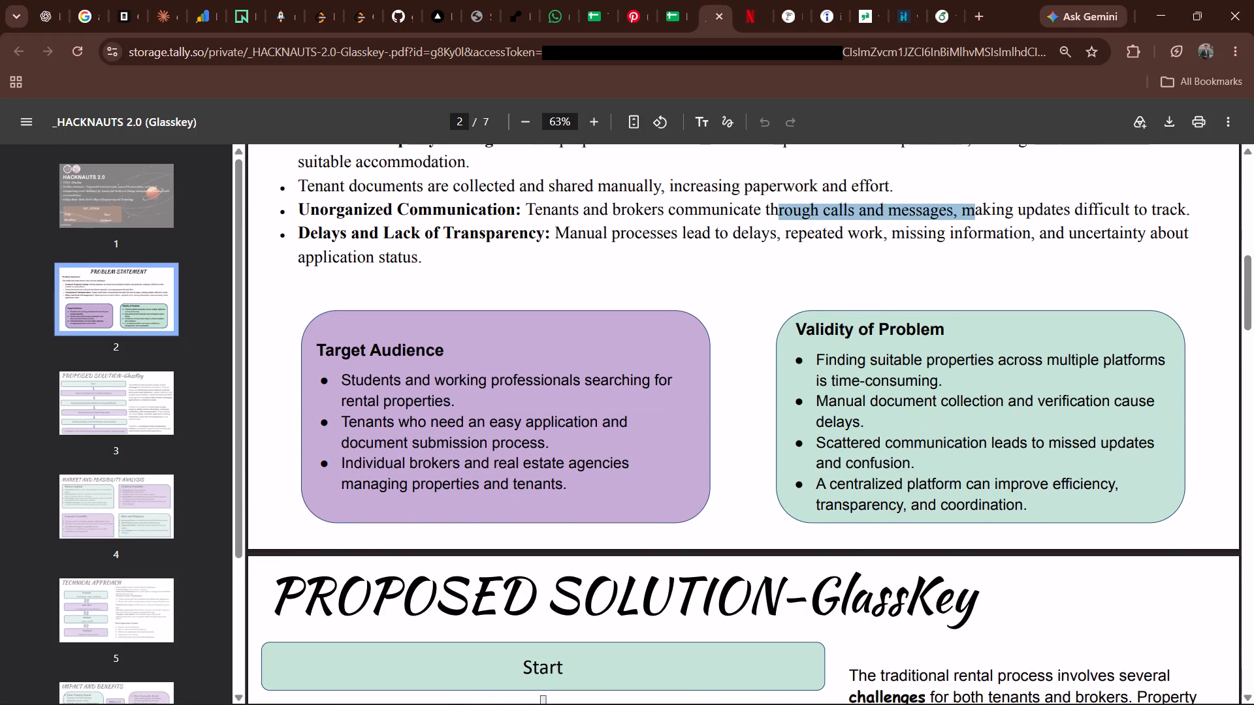
{"action": "scroll", "coordinate": [607, 376], "scroll_direction": "down", "scroll_amount": 4}
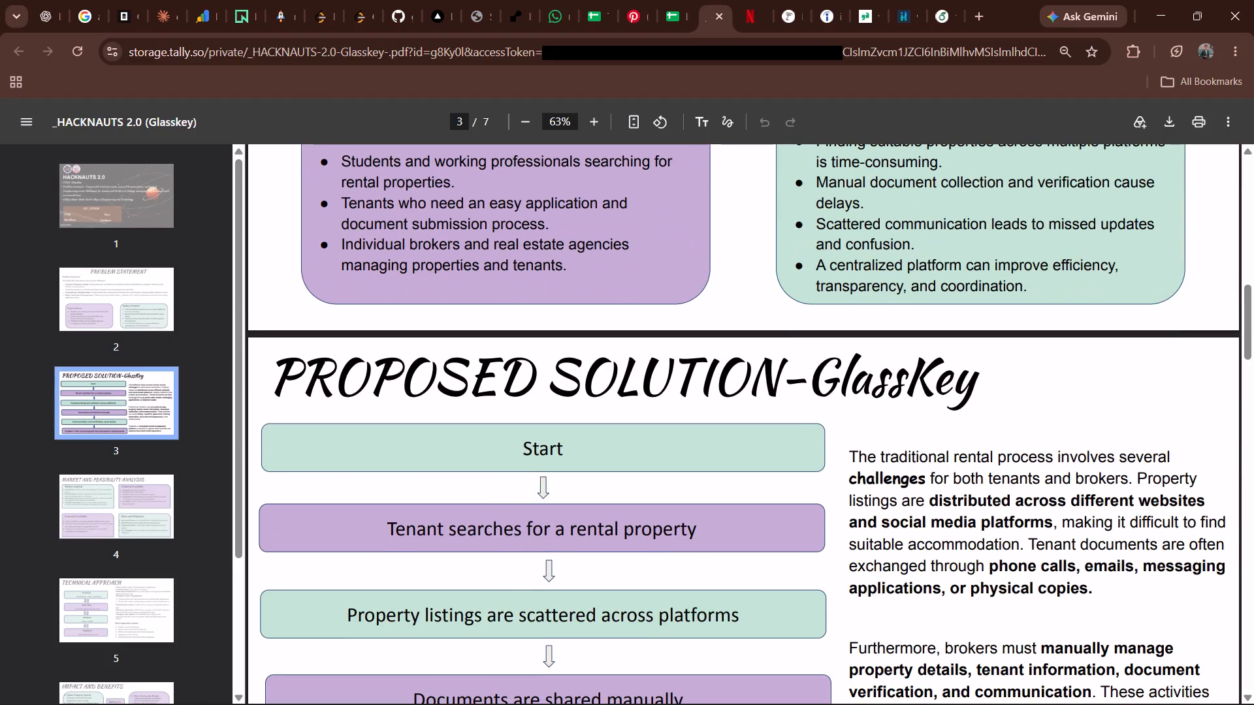
{"action": "scroll", "coordinate": [615, 445], "scroll_direction": "down", "scroll_amount": 5}
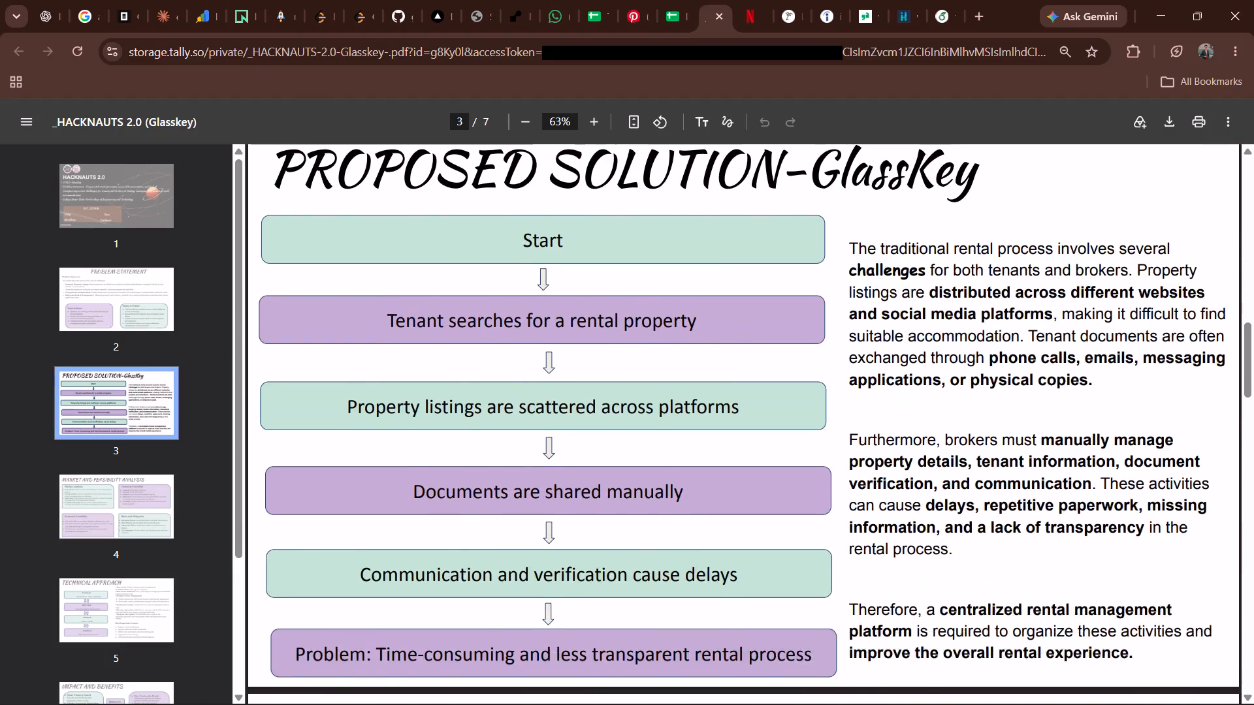
{"action": "scroll", "coordinate": [615, 445], "scroll_direction": "down", "scroll_amount": 5}
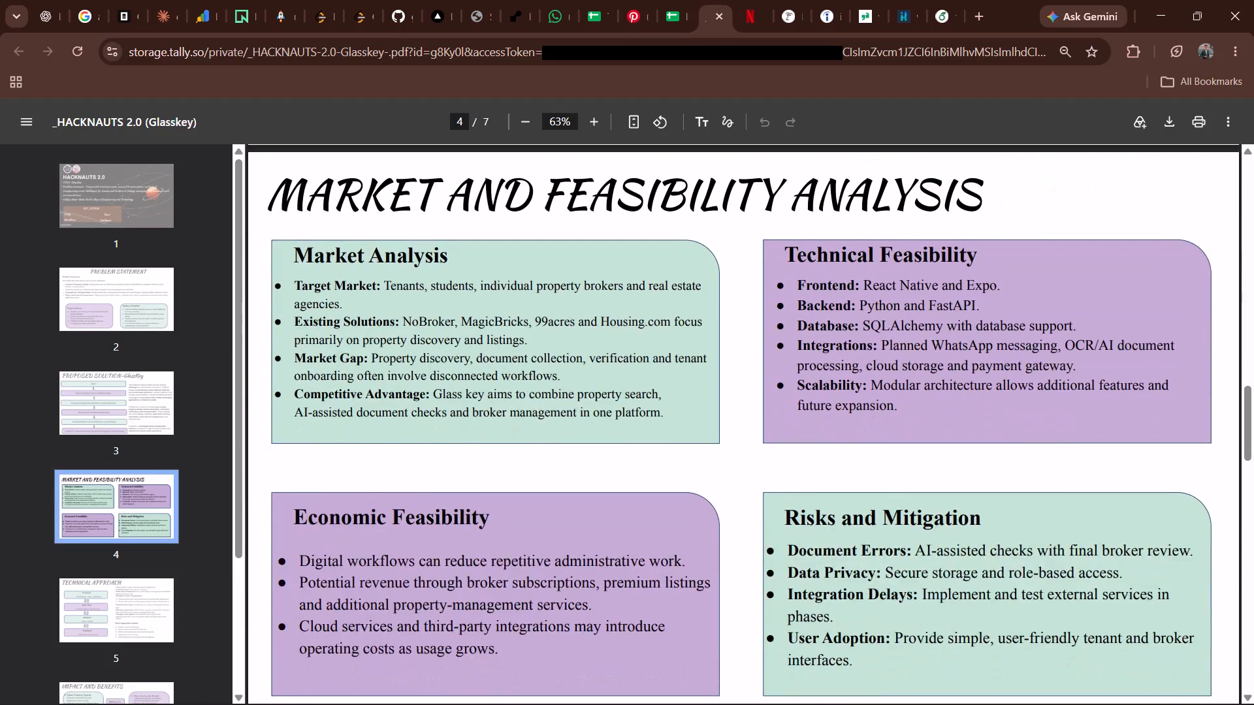
{"action": "scroll", "coordinate": [615, 445], "scroll_direction": "up", "scroll_amount": 6}
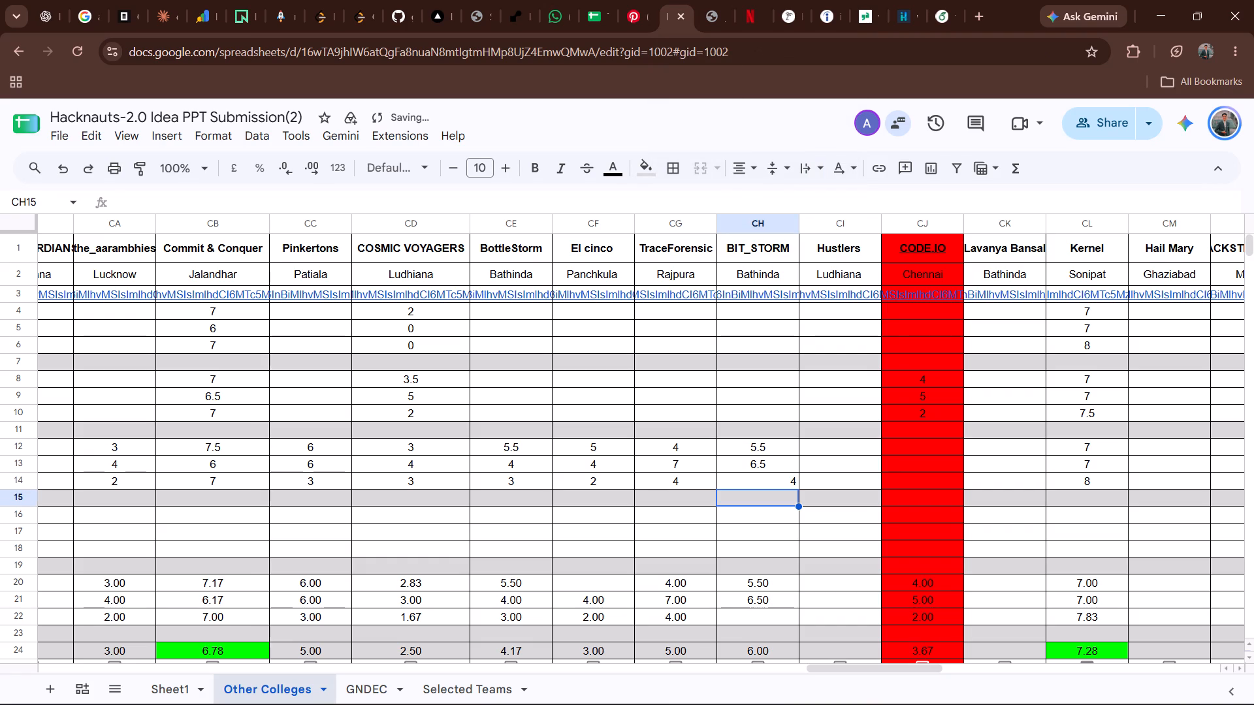
Centre-align BIT_STORM's score in cell CH14 horizontally.
{"action": "left_click", "coordinate": [765, 482]}
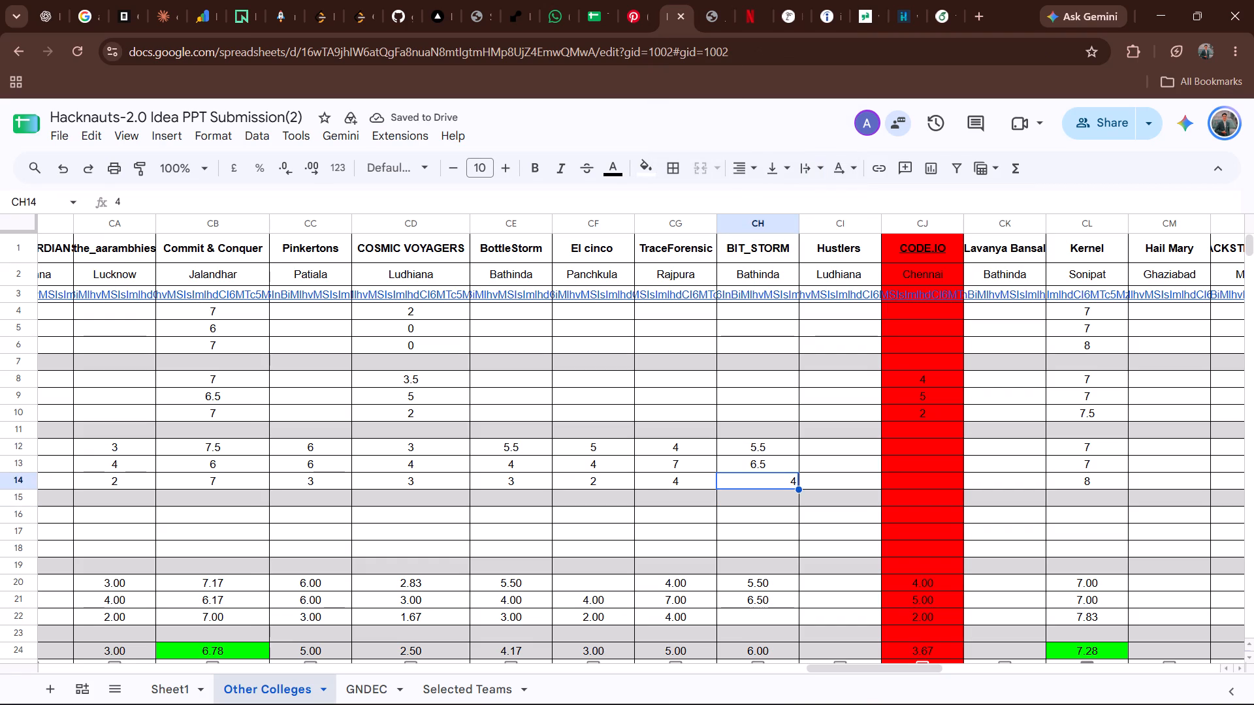
{"action": "left_click", "coordinate": [753, 163]}
{"action": "left_click", "coordinate": [772, 199]}
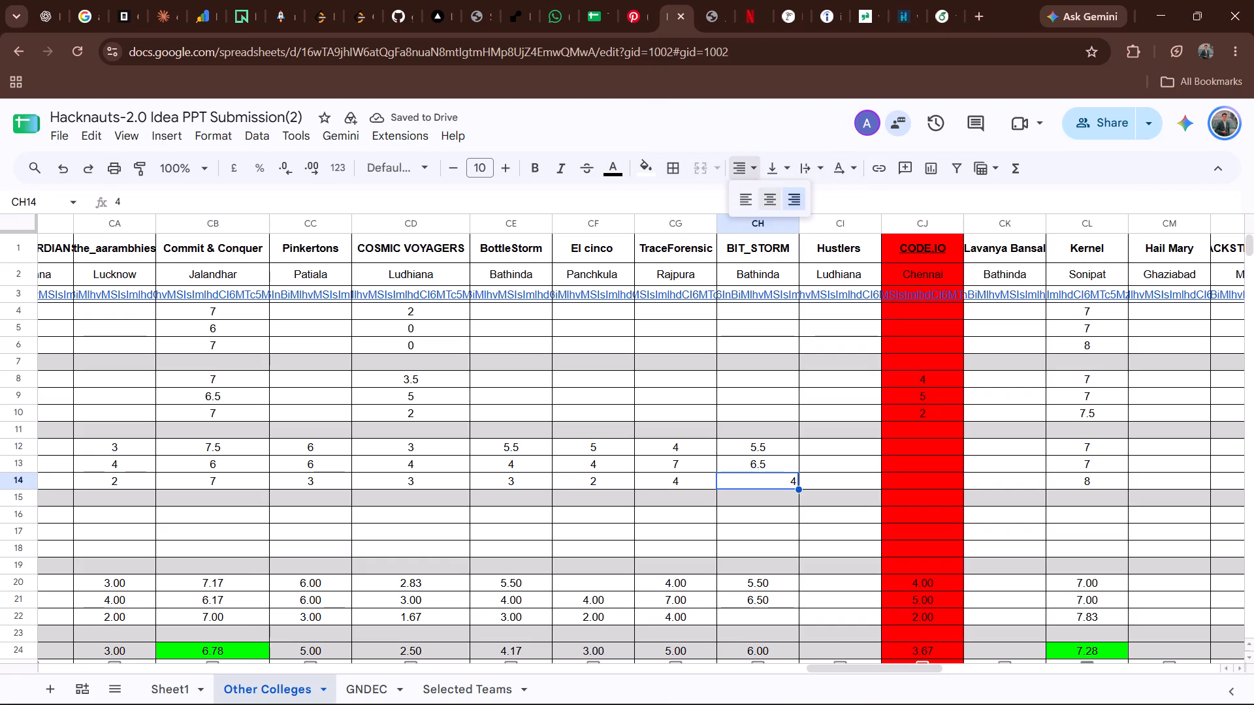
{"action": "left_click", "coordinate": [834, 443]}
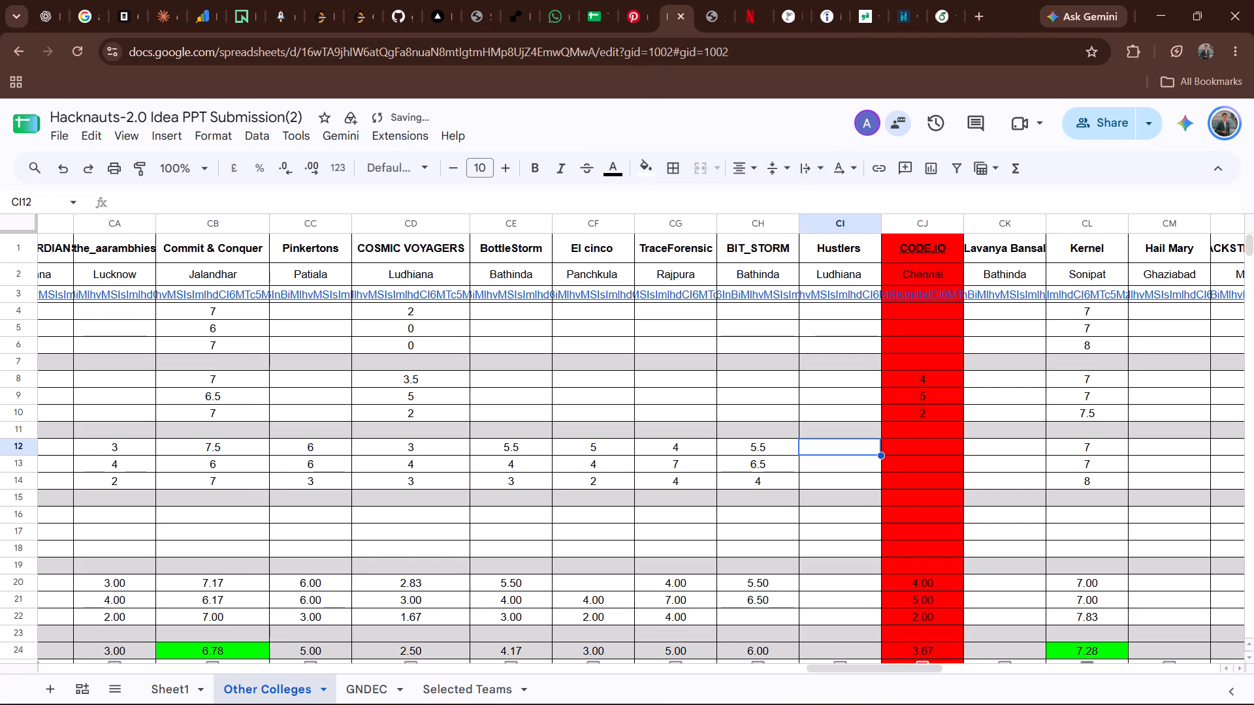
{"action": "scroll", "coordinate": [834, 443], "scroll_direction": "left", "scroll_amount": 2}
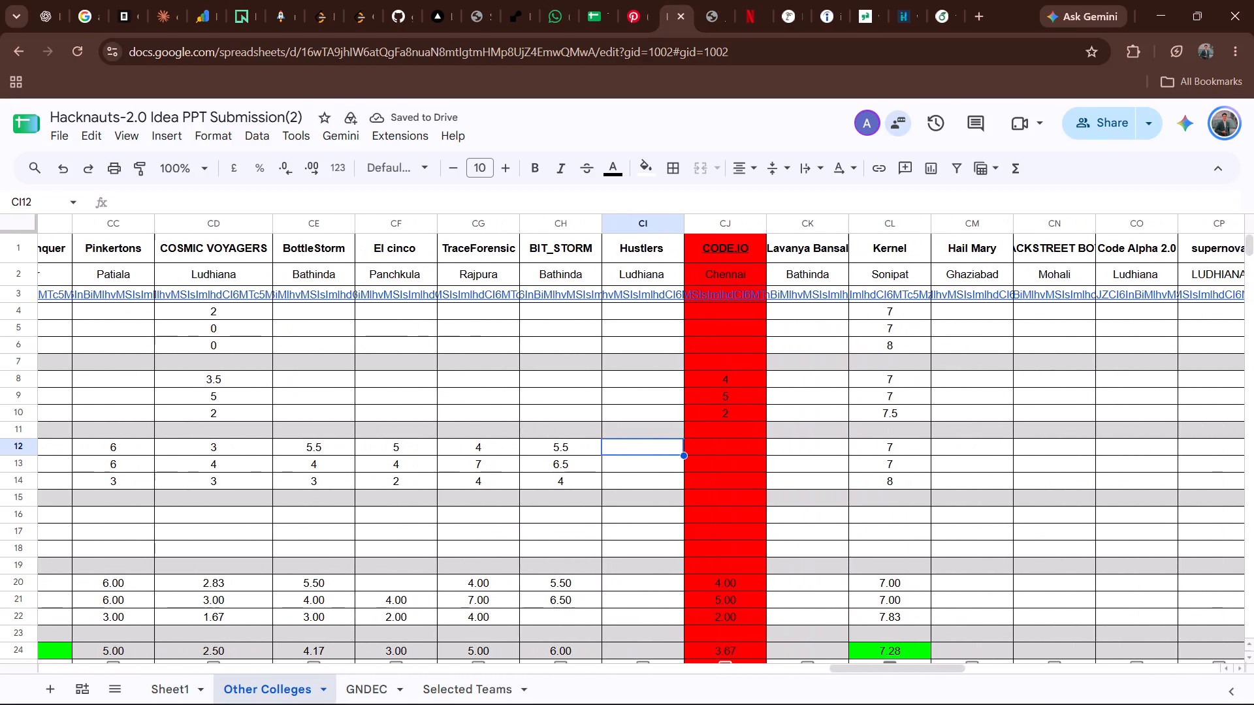
{"action": "left_click", "coordinate": [826, 446]}
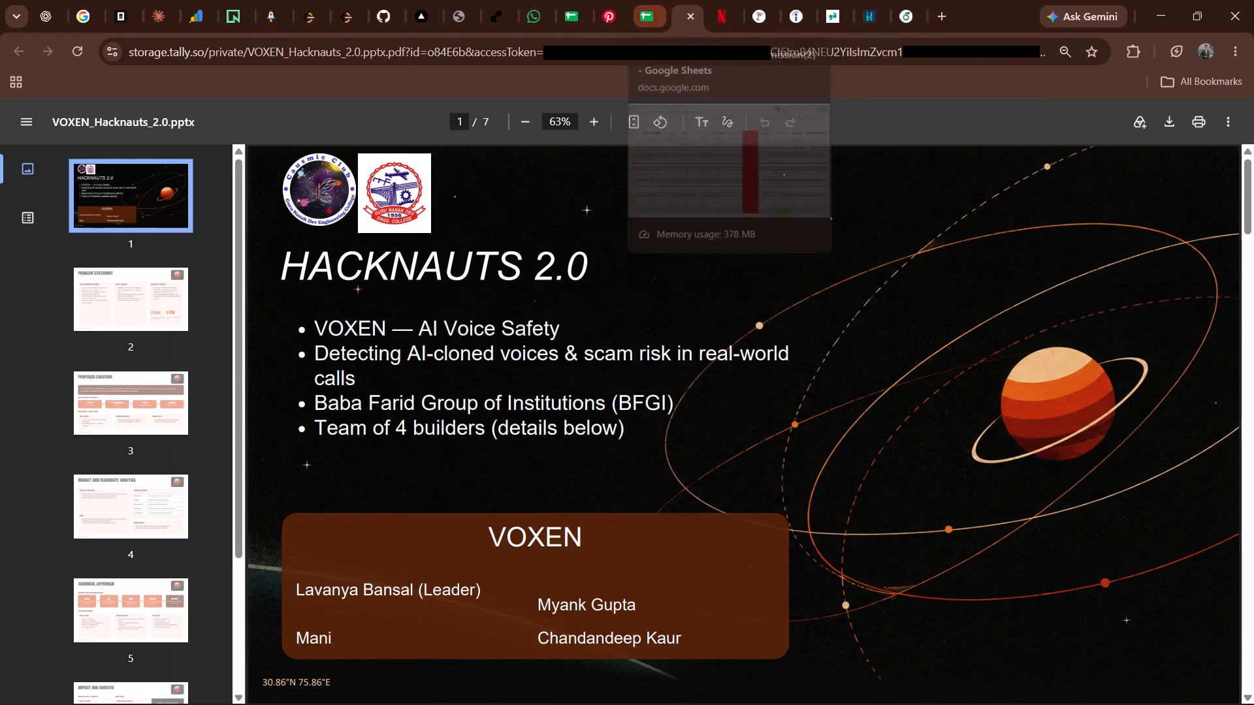
Copy the team name from cell CK1 and find it in the hacknauts-2.0-evaluation workbook in Excel.
{"action": "left_click", "coordinate": [652, 25]}
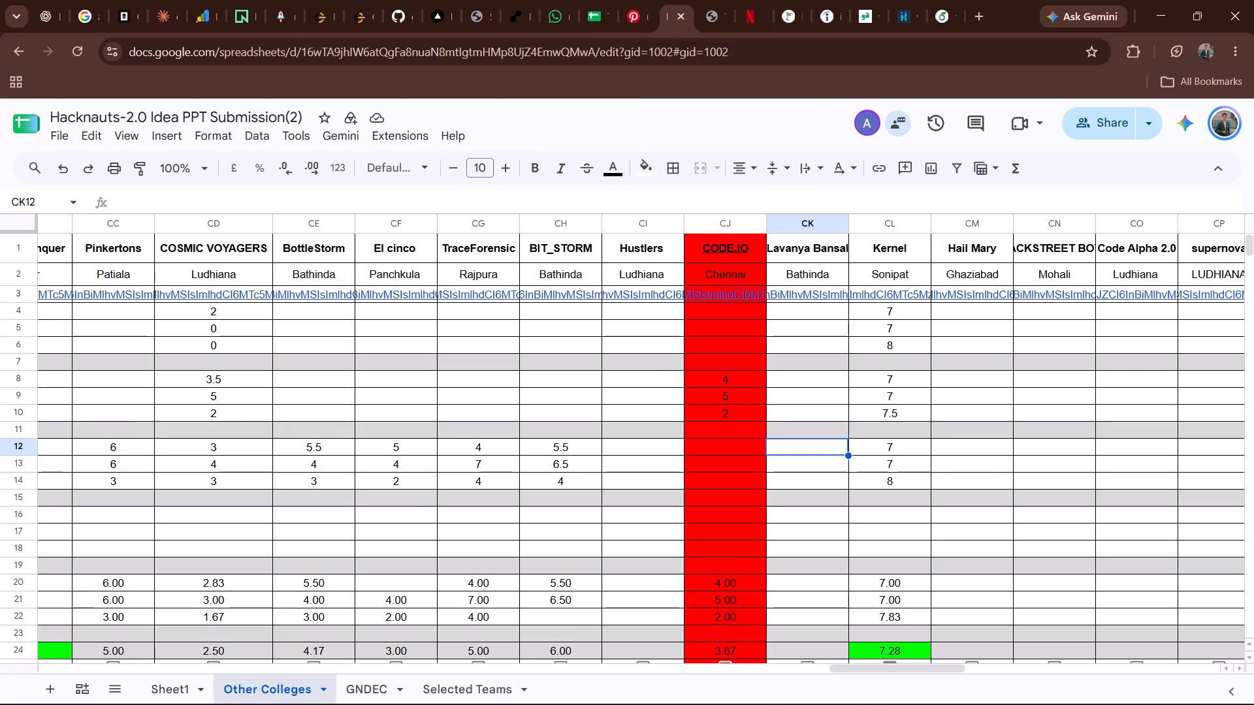
{"action": "double_click", "coordinate": [819, 251]}
{"action": "key", "text": "ctrl+a"}
{"action": "key", "text": "ctrl+c"}
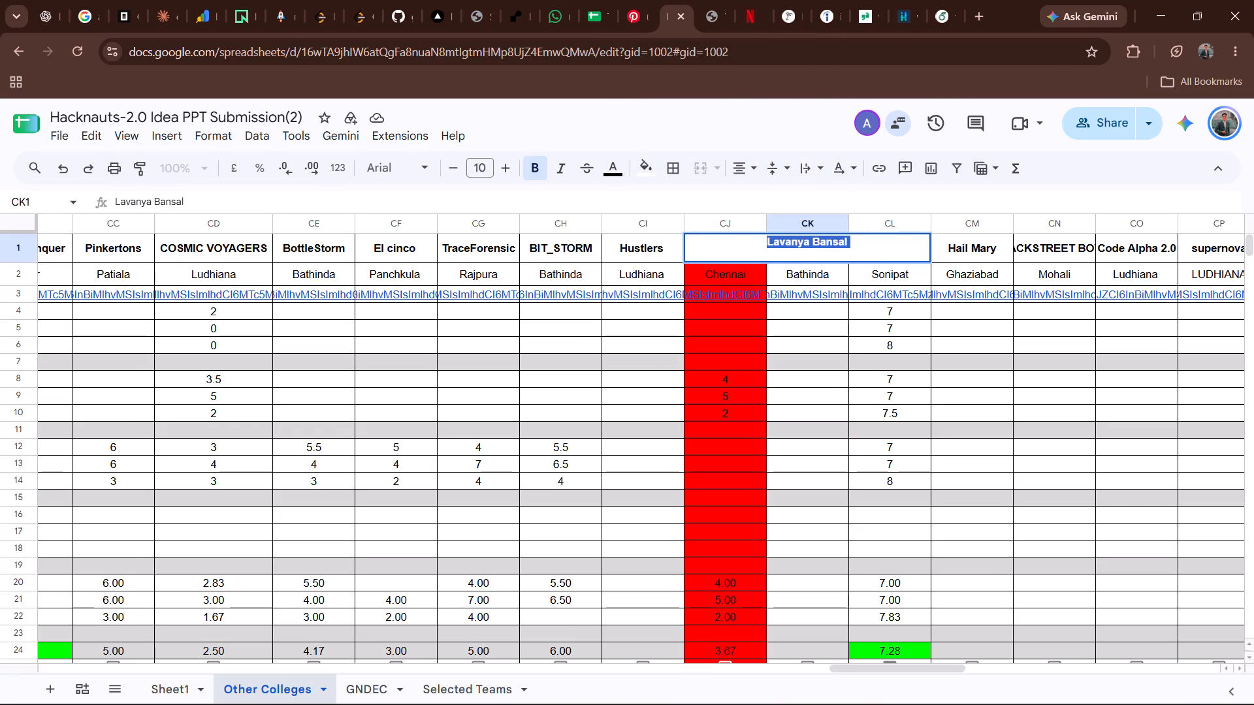
{"action": "key", "text": "alt+Tab"}
{"action": "key", "text": "ctrl+f"}
{"action": "key", "text": "ctrl+v"}
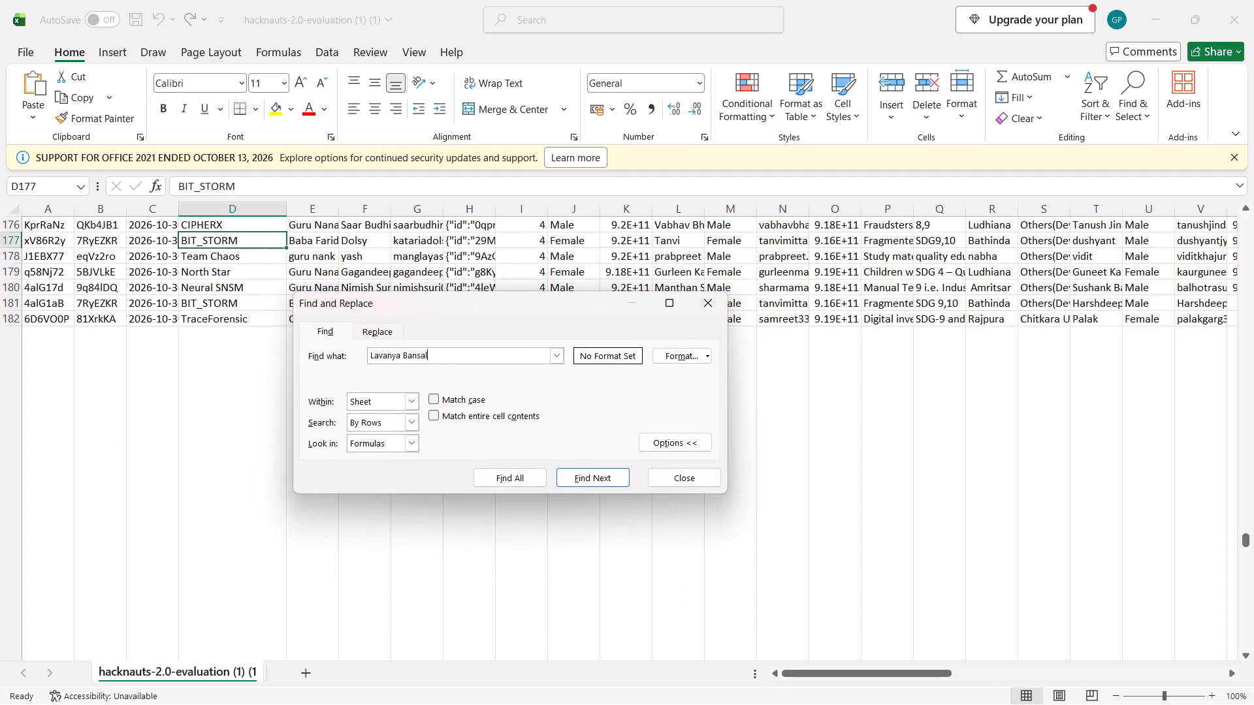
{"action": "left_click", "coordinate": [592, 474]}
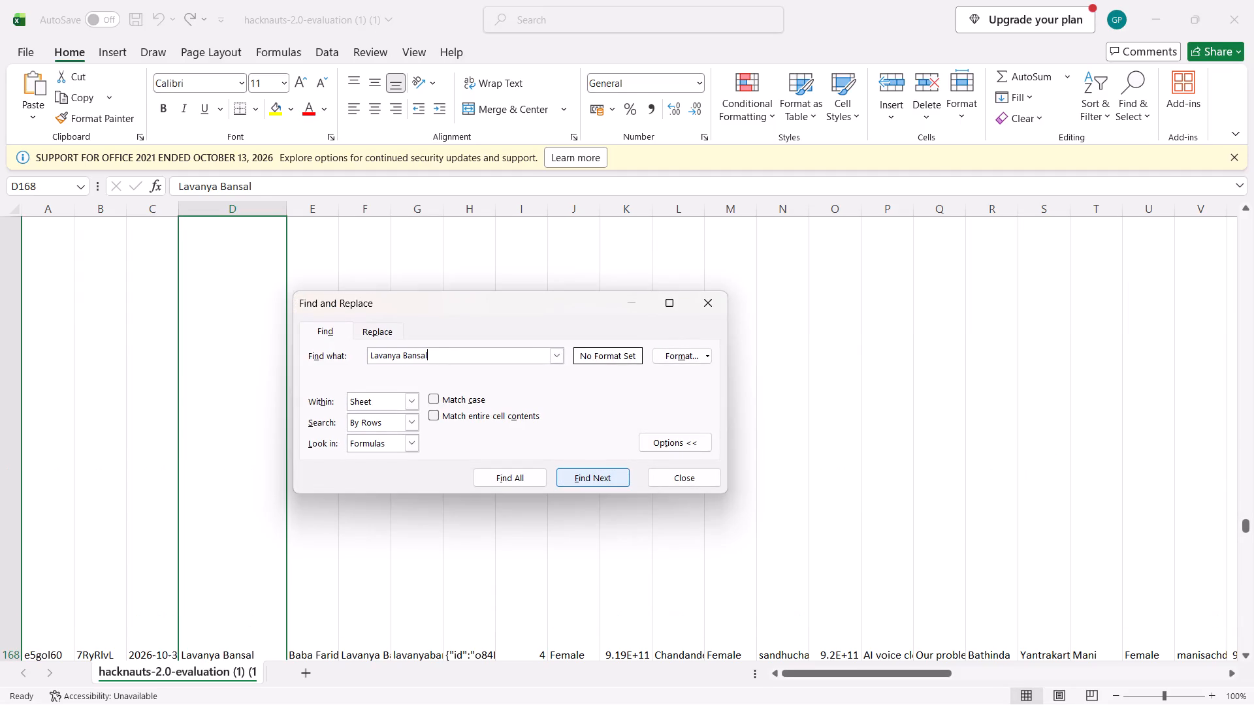
{"action": "left_click", "coordinate": [681, 480]}
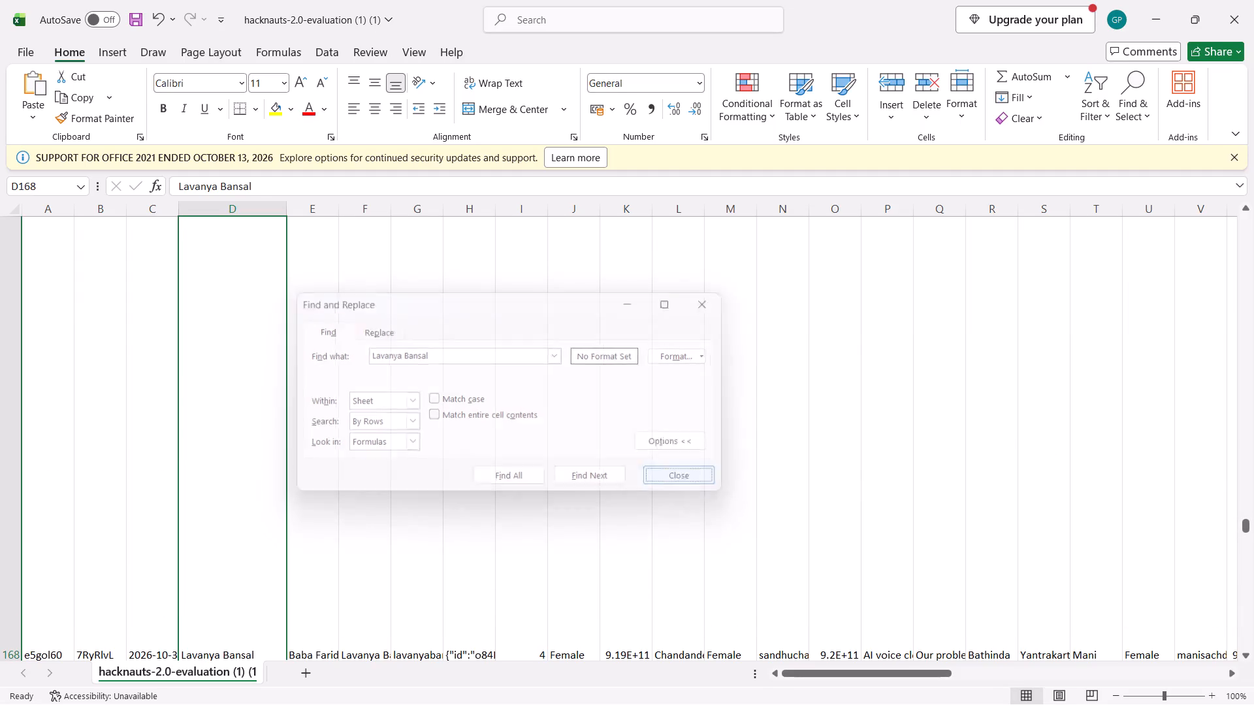
Examine VOXEN's existing evaluation columns across row 168 of the hacknauts-2.0-evaluation workbook.
{"action": "scroll", "coordinate": [681, 480], "scroll_direction": "left", "scroll_amount": 8}
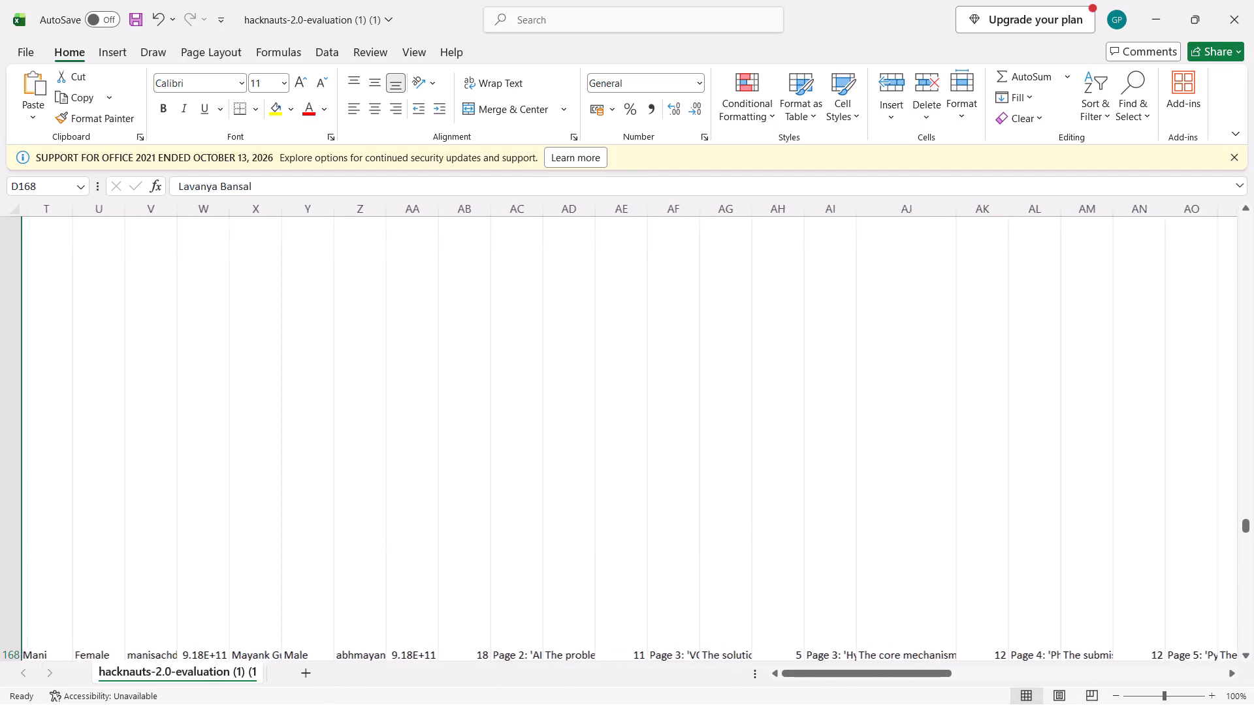
{"action": "scroll", "coordinate": [681, 480], "scroll_direction": "left", "scroll_amount": 3}
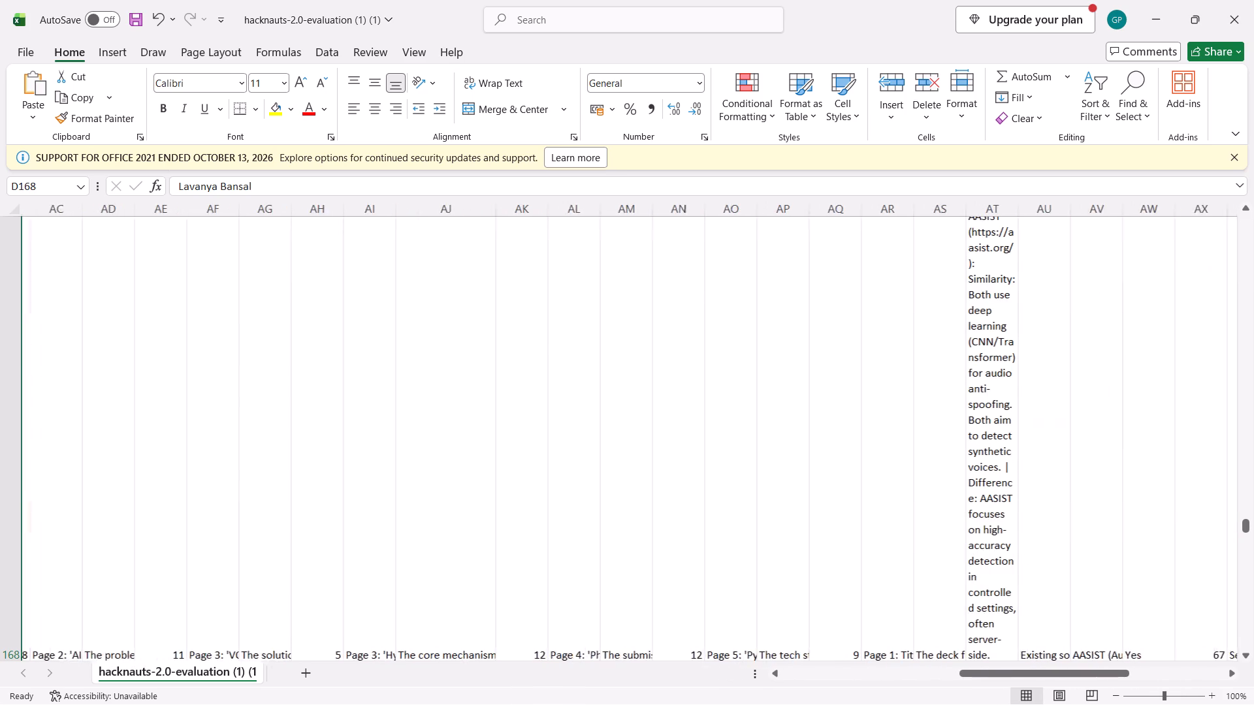
{"action": "scroll", "coordinate": [681, 480], "scroll_direction": "left", "scroll_amount": 3}
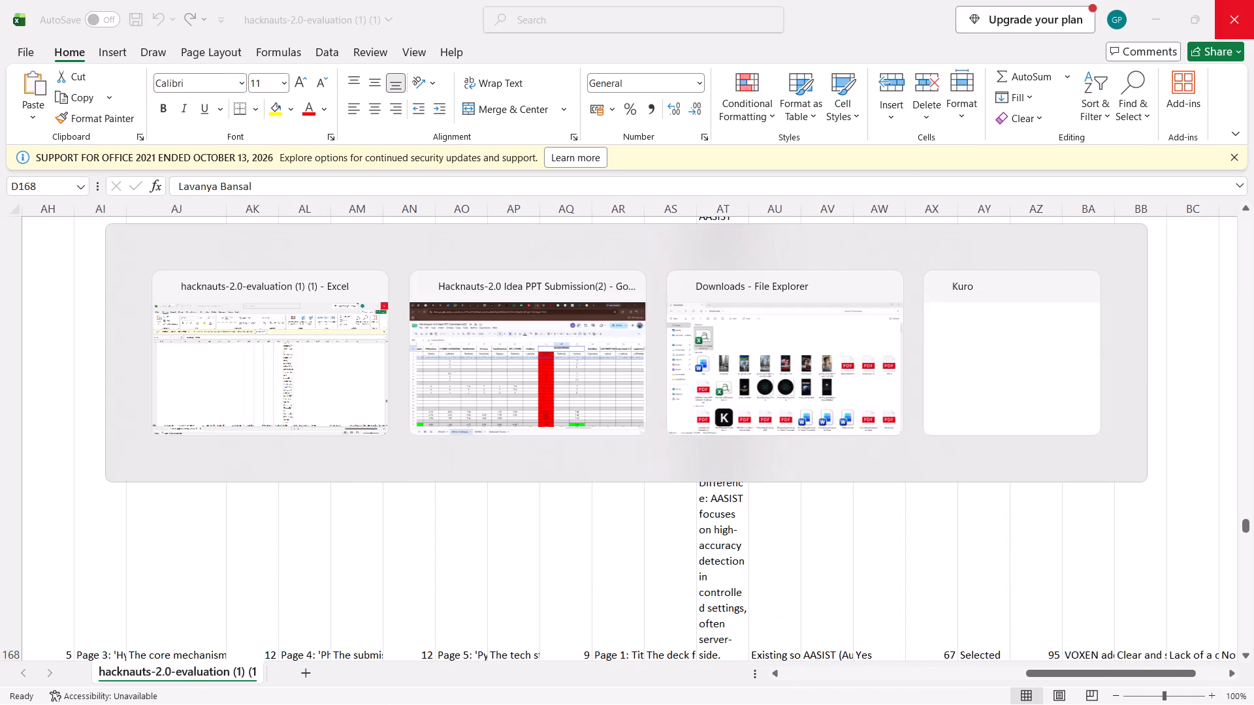
Skim VOXEN's submission PDF in Chrome through to the Sustainable Development slide and enter a score of 7.5 in cell CK12.
{"action": "left_click", "coordinate": [709, 16]}
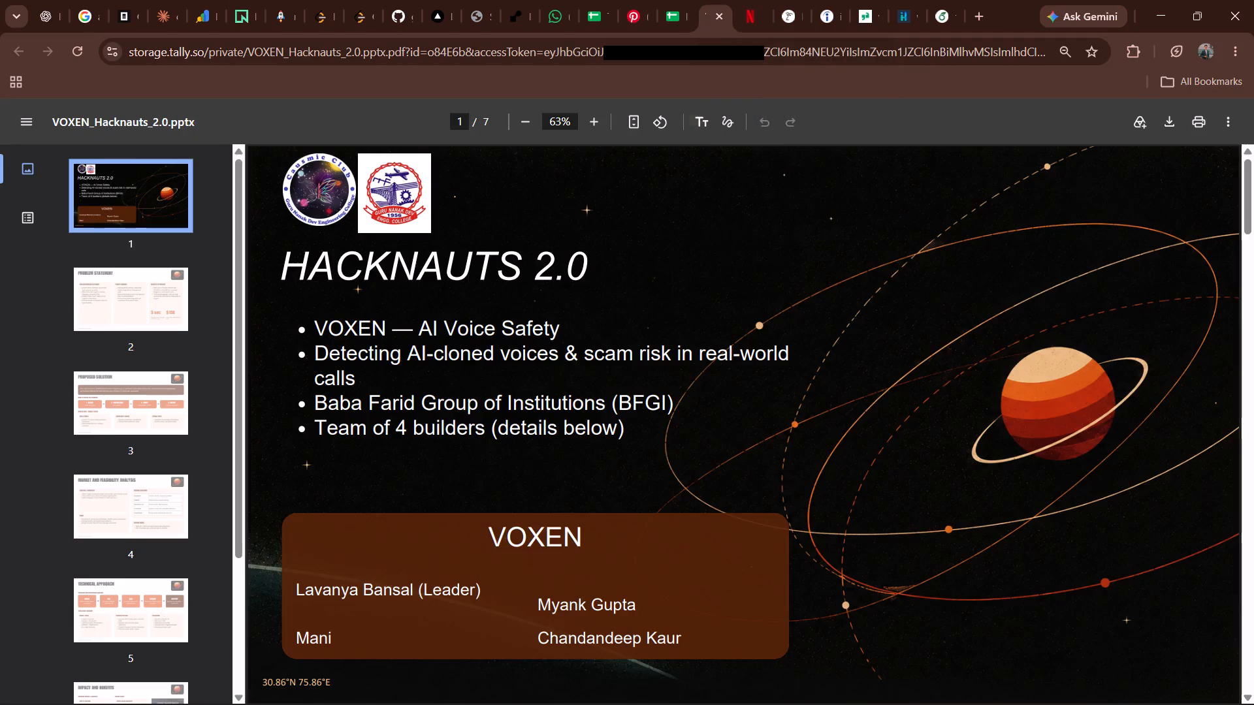
{"action": "scroll", "coordinate": [718, 358], "scroll_direction": "down", "scroll_amount": 7}
{"action": "scroll", "coordinate": [718, 358], "scroll_direction": "up", "scroll_amount": 5}
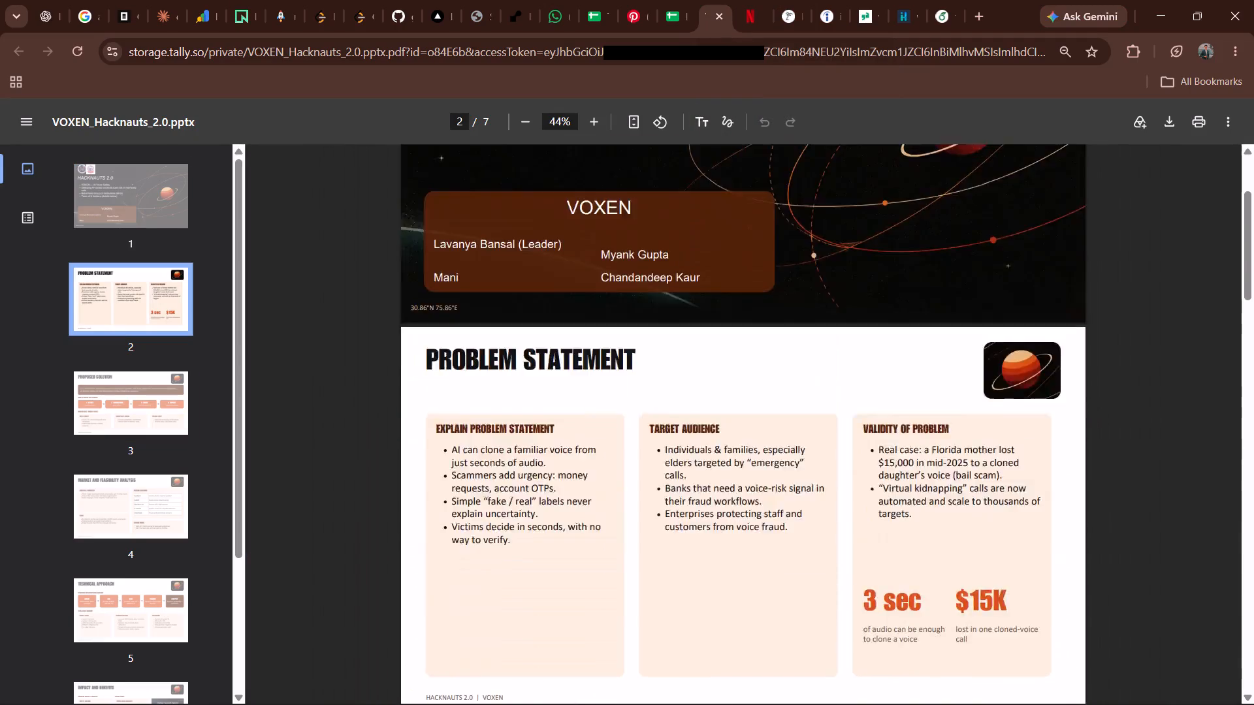
{"action": "scroll", "coordinate": [718, 358], "scroll_direction": "down", "scroll_amount": 17}
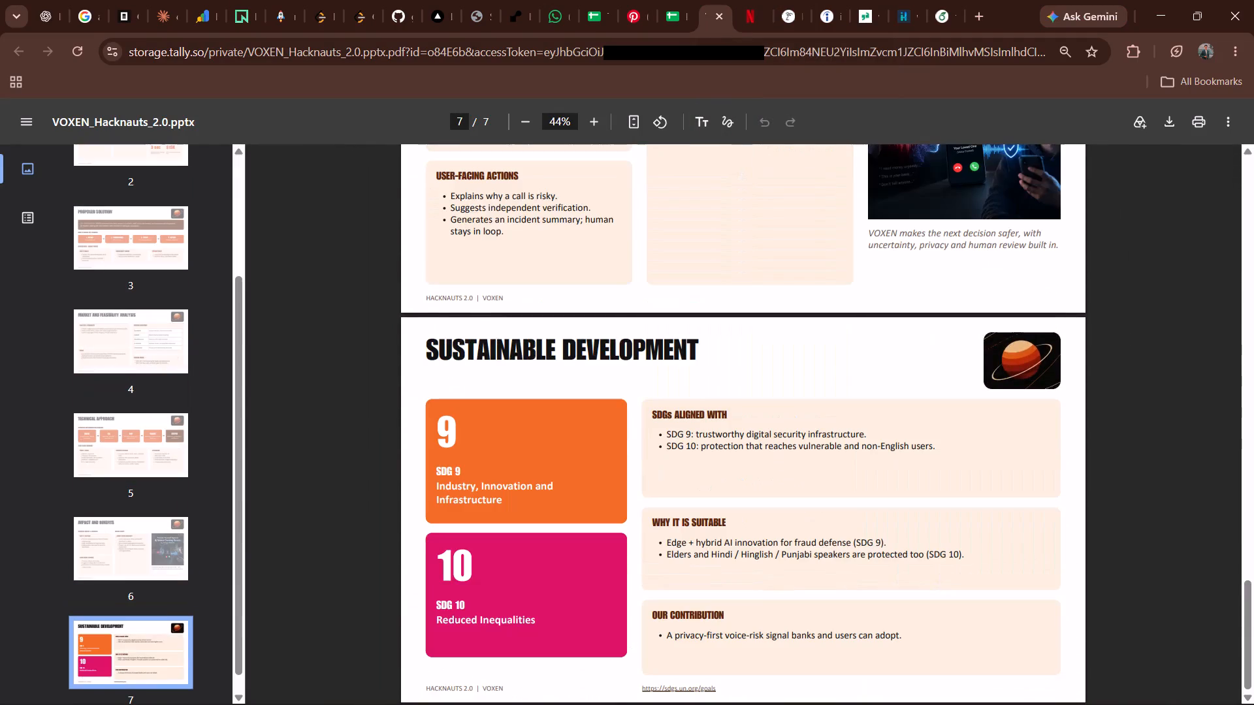
{"action": "scroll", "coordinate": [718, 358], "scroll_direction": "down", "scroll_amount": 1}
{"action": "scroll", "coordinate": [718, 358], "scroll_direction": "up", "scroll_amount": 6}
{"action": "left_click", "coordinate": [666, 7]}
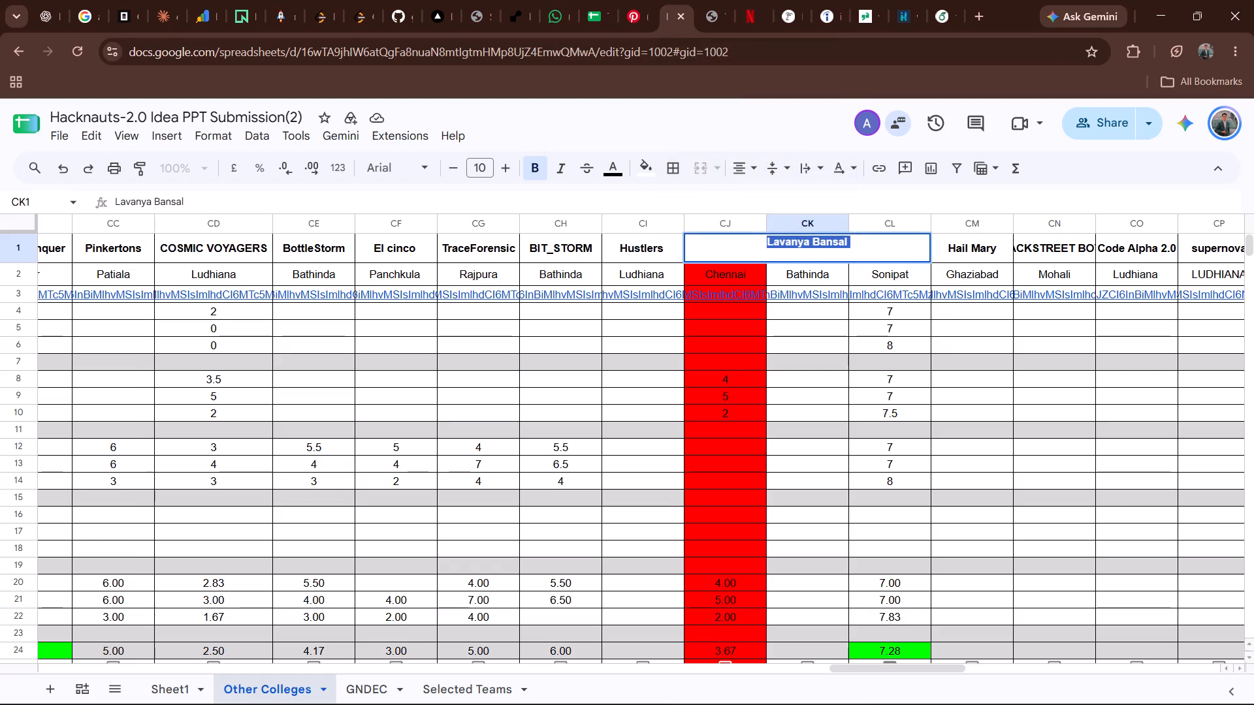
{"action": "left_click", "coordinate": [823, 443]}
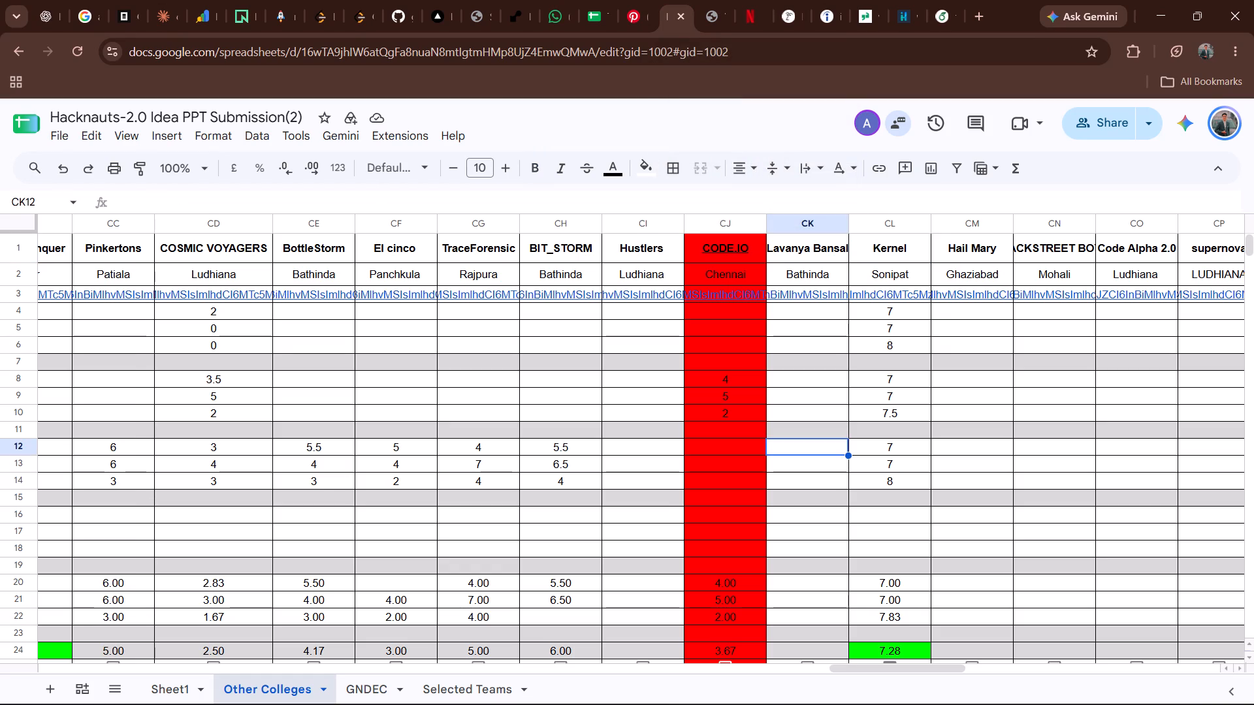
{"action": "type", "text": "7.5"}
{"action": "key", "text": "Return"}
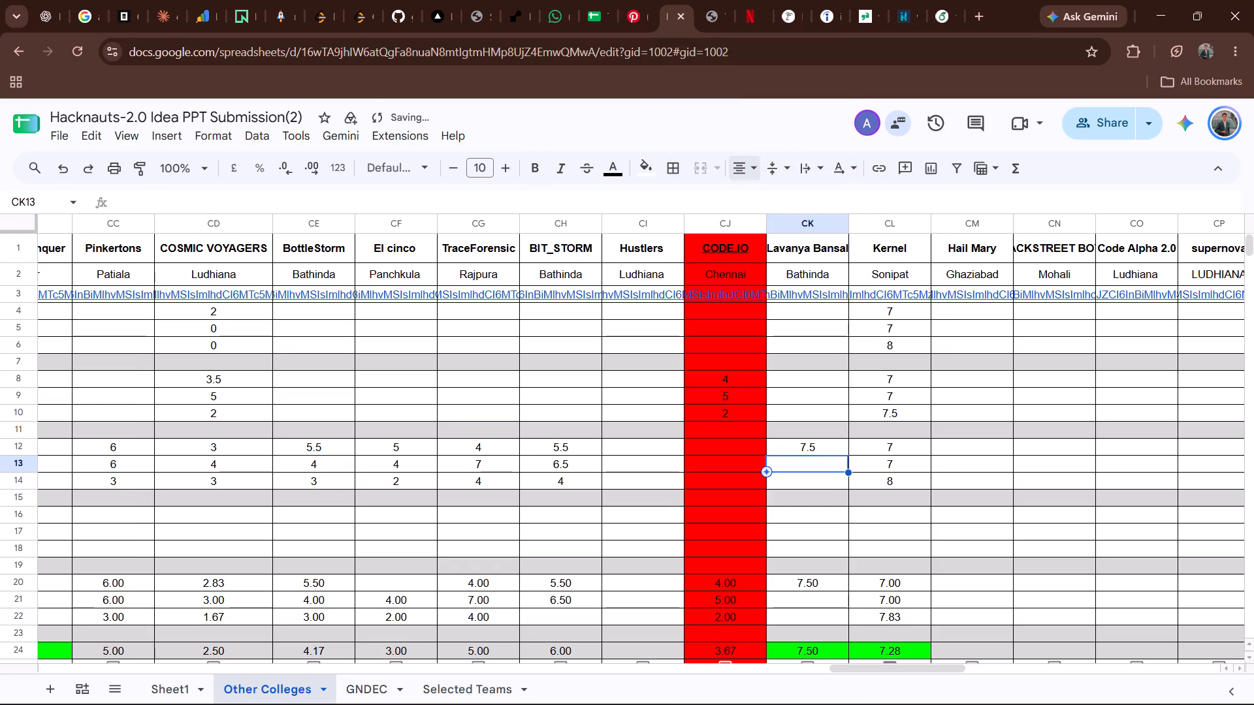
Read the Problem Statement, Proposed Solution and Market and Feasibility Analysis slides in VOXEN's submission PDF.
{"action": "left_click", "coordinate": [709, 10]}
{"action": "scroll", "coordinate": [678, 256], "scroll_direction": "up", "scroll_amount": 5}
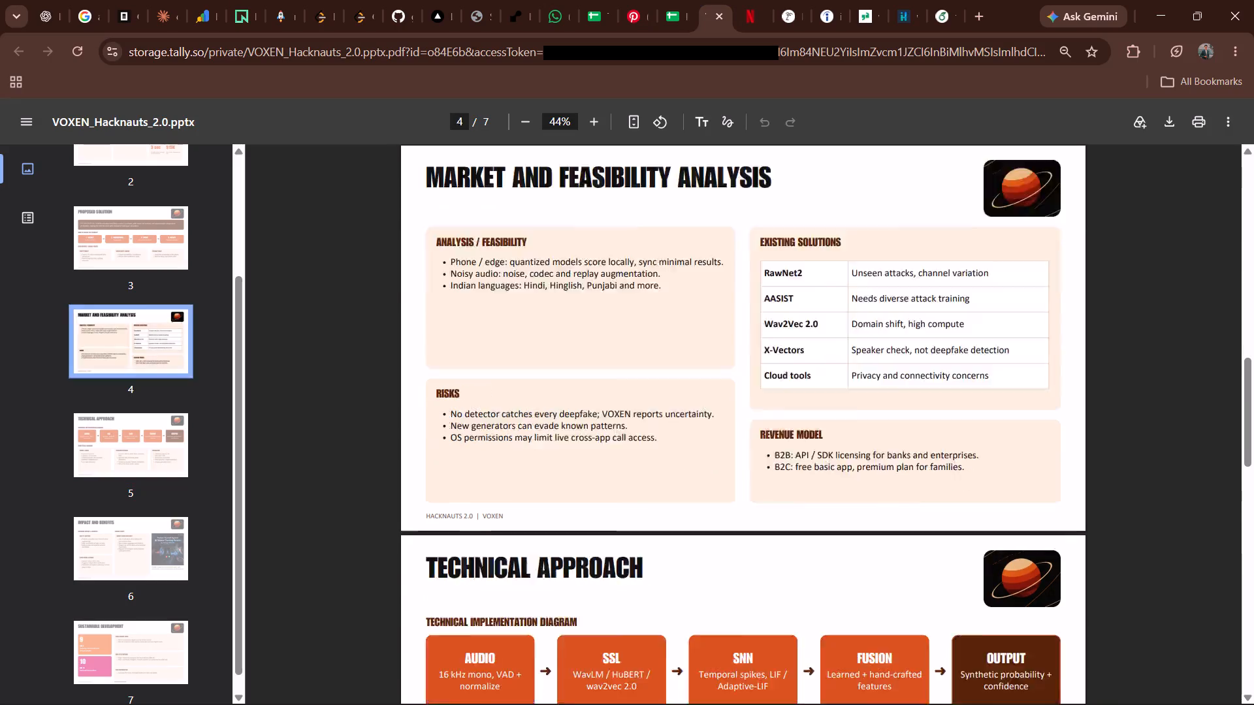
{"action": "scroll", "coordinate": [678, 256], "scroll_direction": "up", "scroll_amount": 7}
{"action": "scroll", "coordinate": [678, 256], "scroll_direction": "down", "scroll_amount": 3}
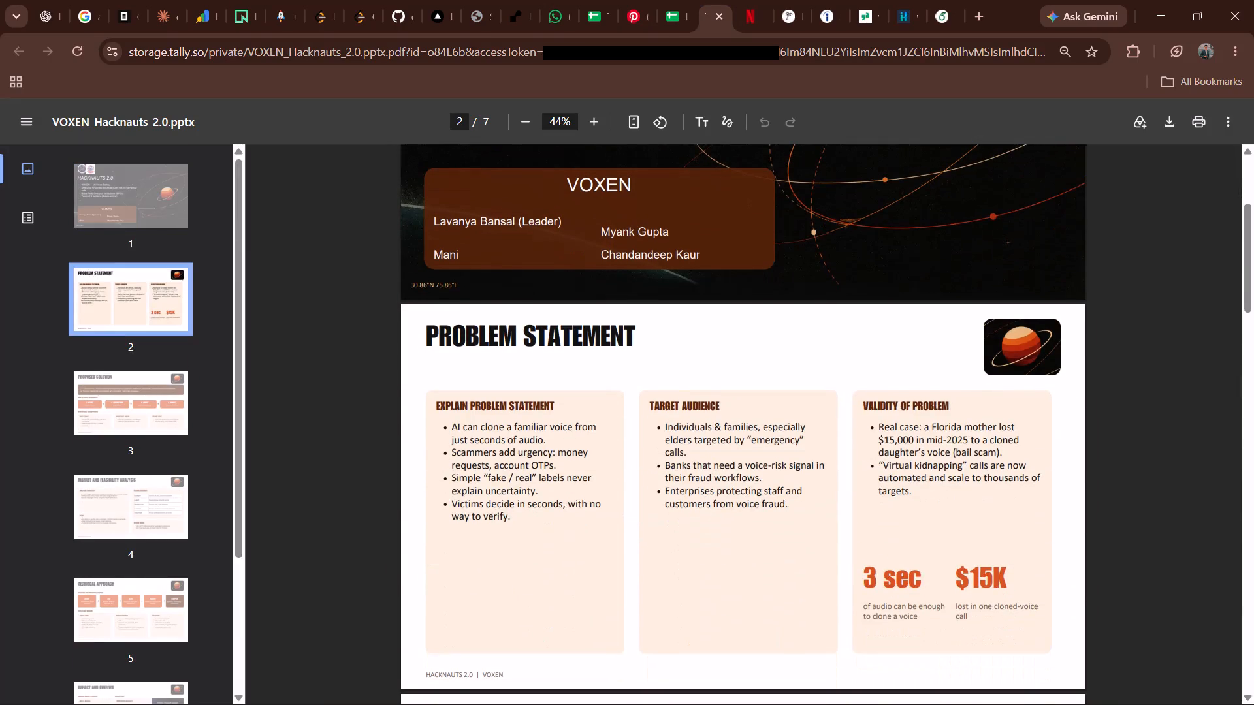
{"action": "scroll", "coordinate": [541, 462], "scroll_direction": "down", "scroll_amount": 1}
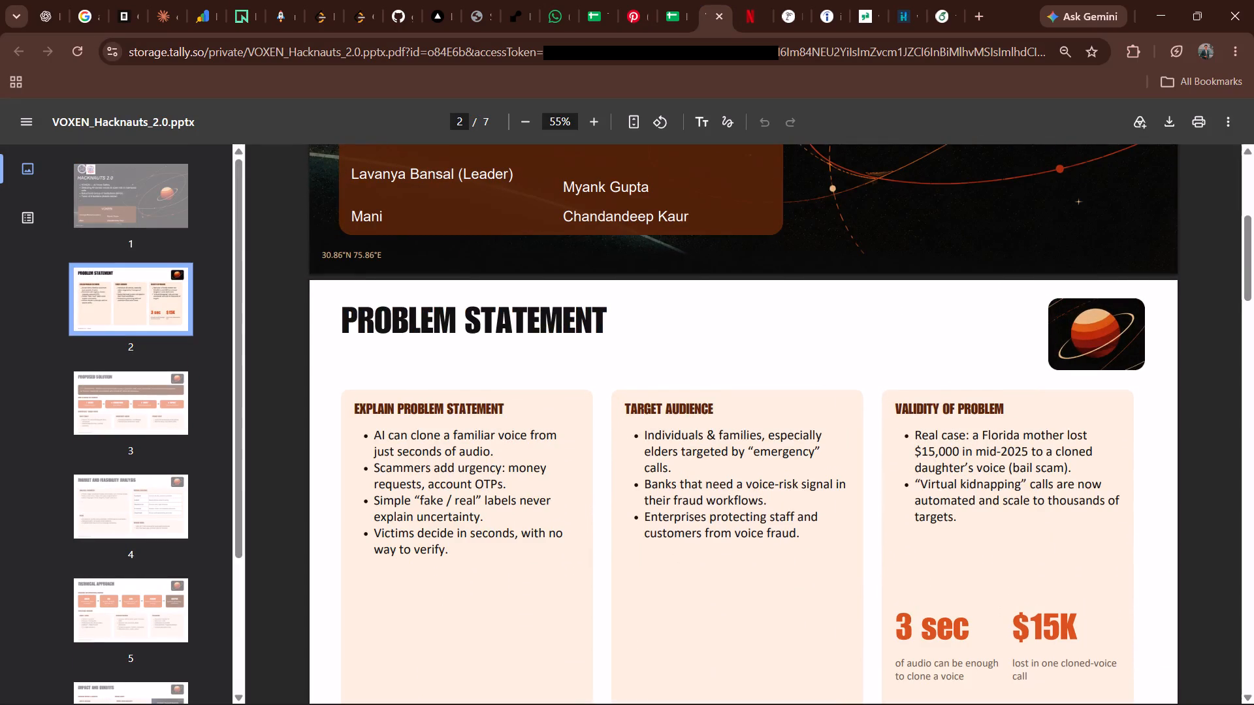
{"action": "scroll", "coordinate": [541, 462], "scroll_direction": "down", "scroll_amount": 1}
{"action": "left_click_drag", "start_coordinate": [466, 439], "coordinate": [547, 458]}
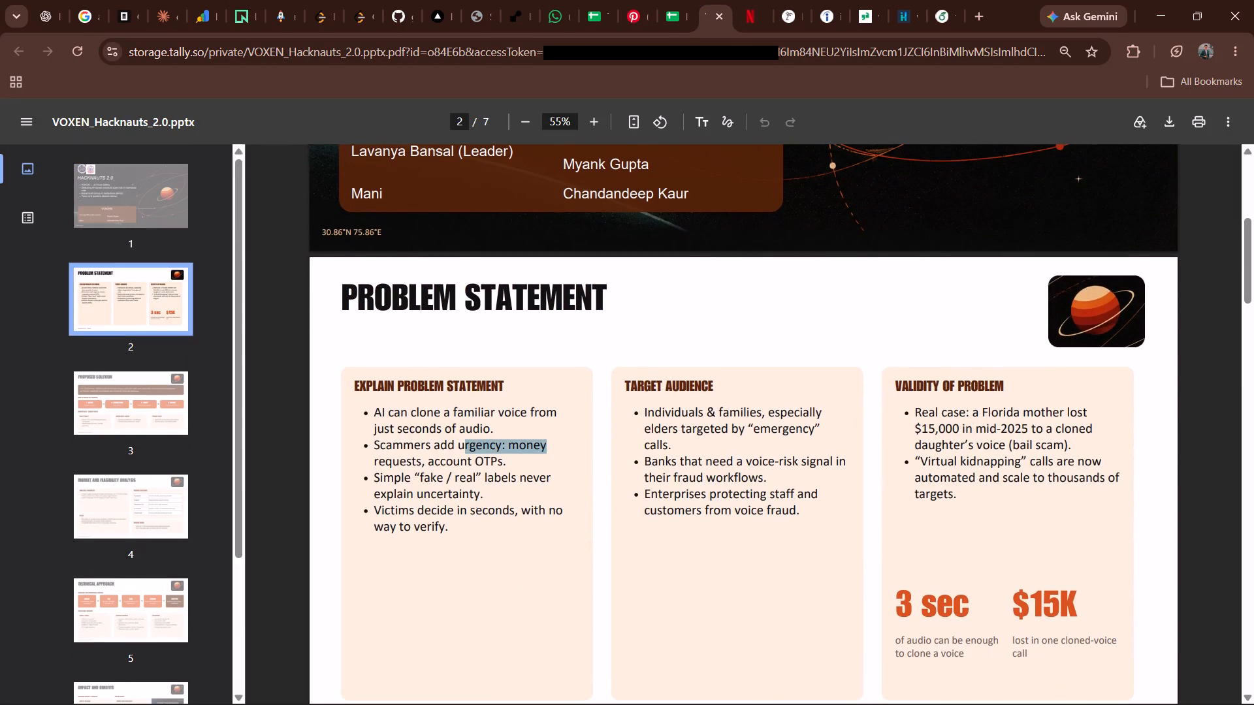
{"action": "left_click_drag", "start_coordinate": [547, 458], "coordinate": [526, 510]}
{"action": "scroll", "coordinate": [663, 426], "scroll_direction": "down", "scroll_amount": 4}
{"action": "left_click_drag", "start_coordinate": [575, 351], "coordinate": [835, 365]}
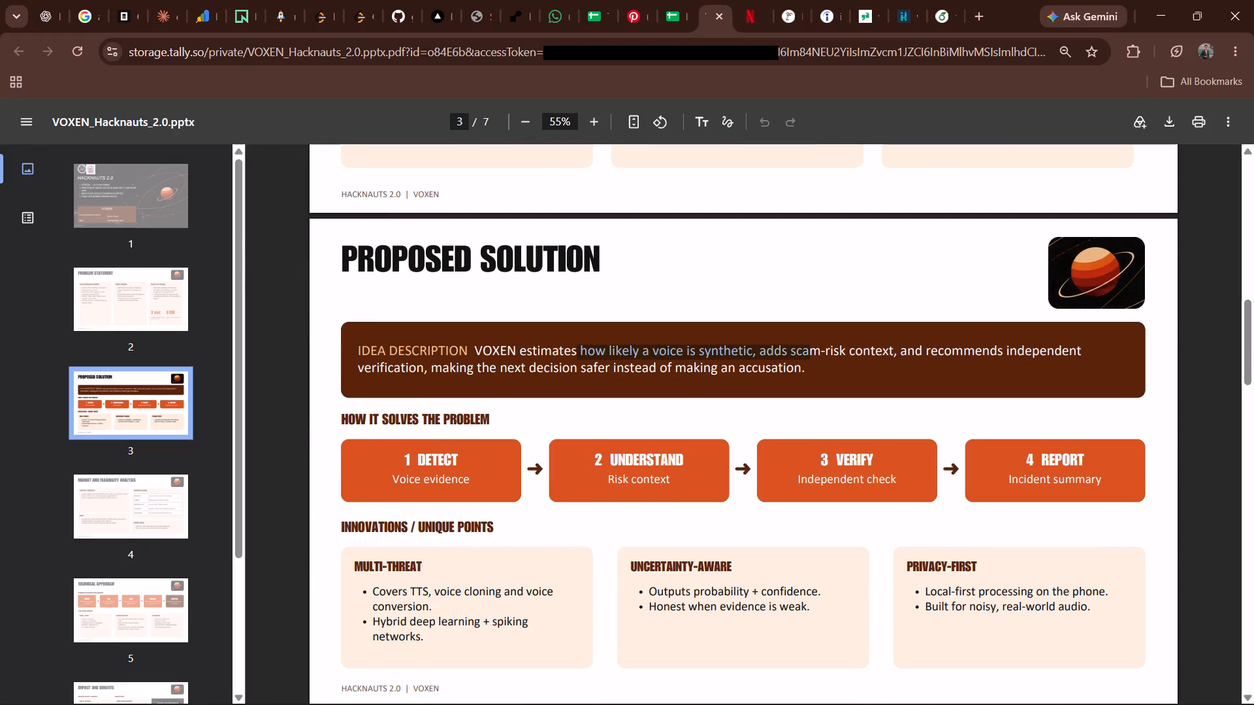
{"action": "left_click_drag", "start_coordinate": [835, 365], "coordinate": [838, 371]}
{"action": "left_click", "coordinate": [838, 371]}
{"action": "left_click_drag", "start_coordinate": [838, 371], "coordinate": [750, 363]}
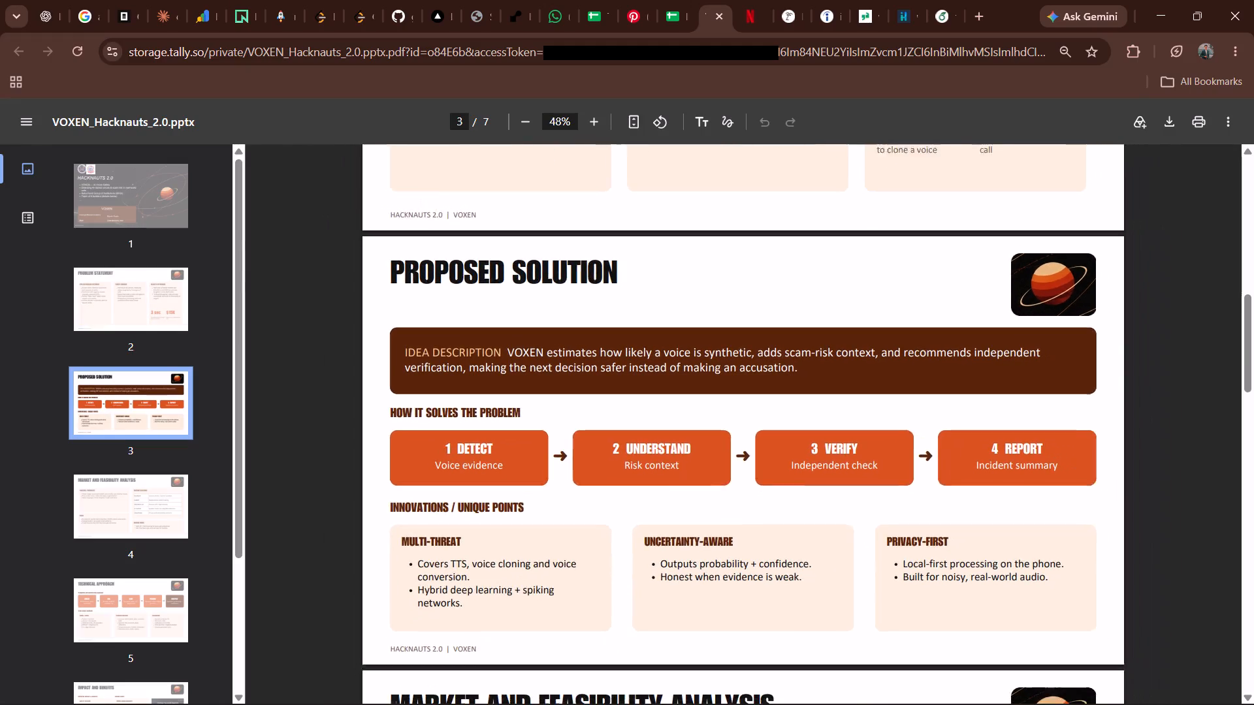
{"action": "scroll", "coordinate": [750, 363], "scroll_direction": "down", "scroll_amount": 2}
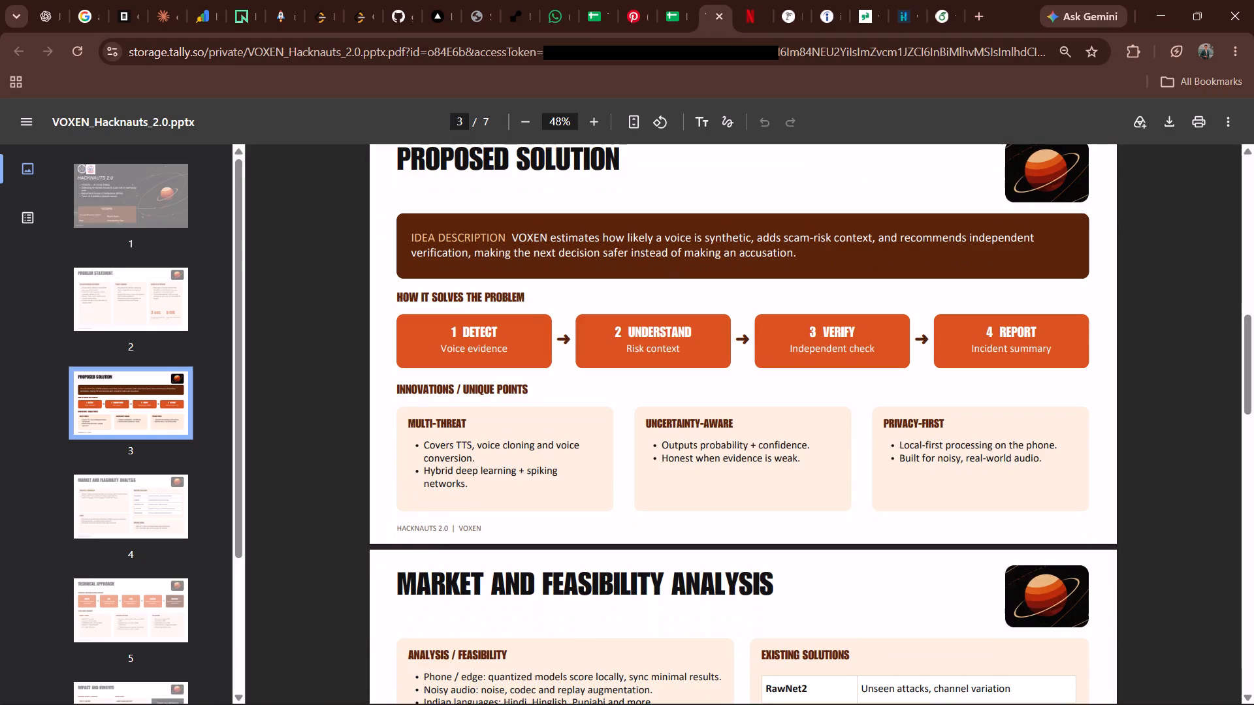
{"action": "scroll", "coordinate": [750, 363], "scroll_direction": "down", "scroll_amount": 1}
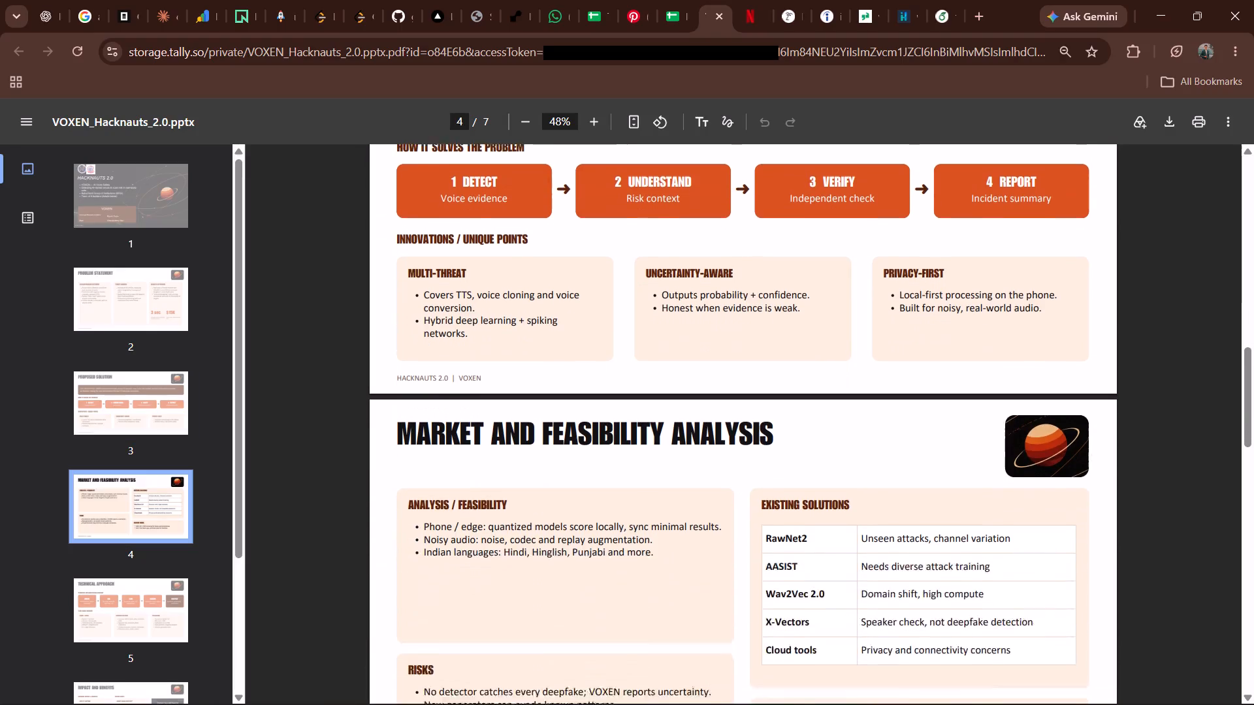
{"action": "scroll", "coordinate": [750, 363], "scroll_direction": "down", "scroll_amount": 1}
{"action": "scroll", "coordinate": [750, 363], "scroll_direction": "up", "scroll_amount": 2}
Enter a score of 7 for VOXEN in cell CK13 of the Other Colleges sheet.
{"action": "left_click", "coordinate": [669, 5]}
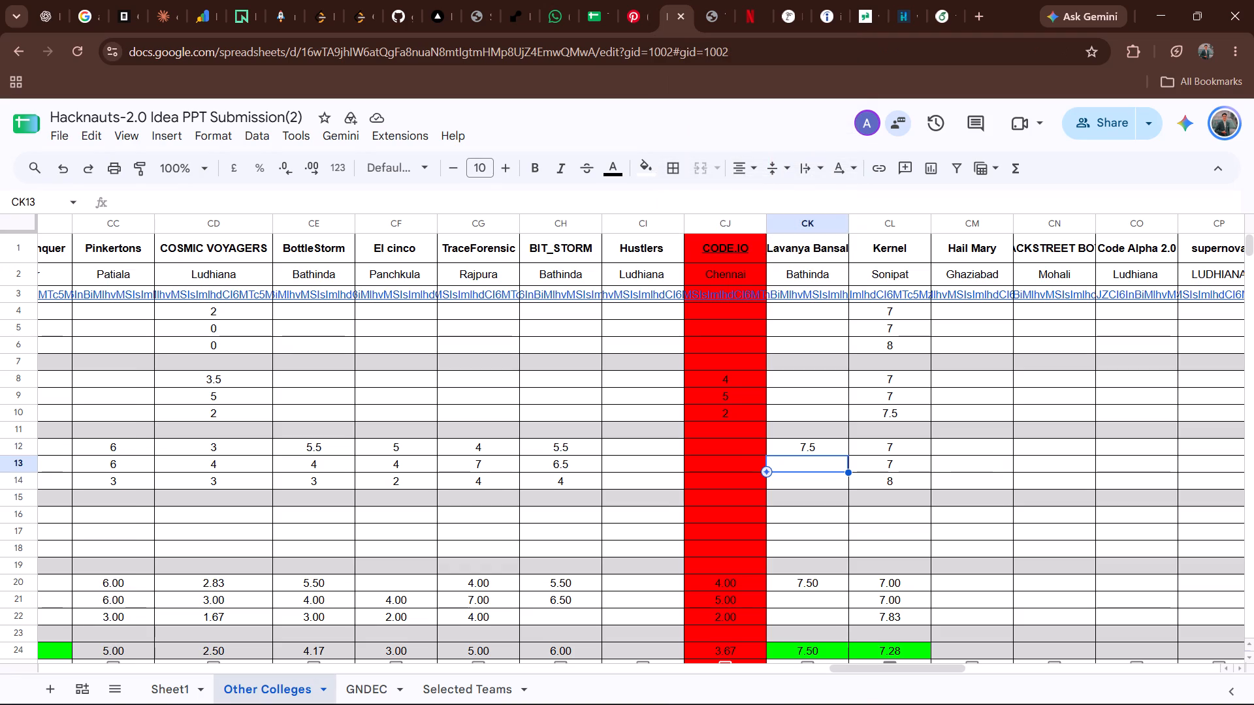
{"action": "key", "text": "7"}
{"action": "key", "text": "Return"}
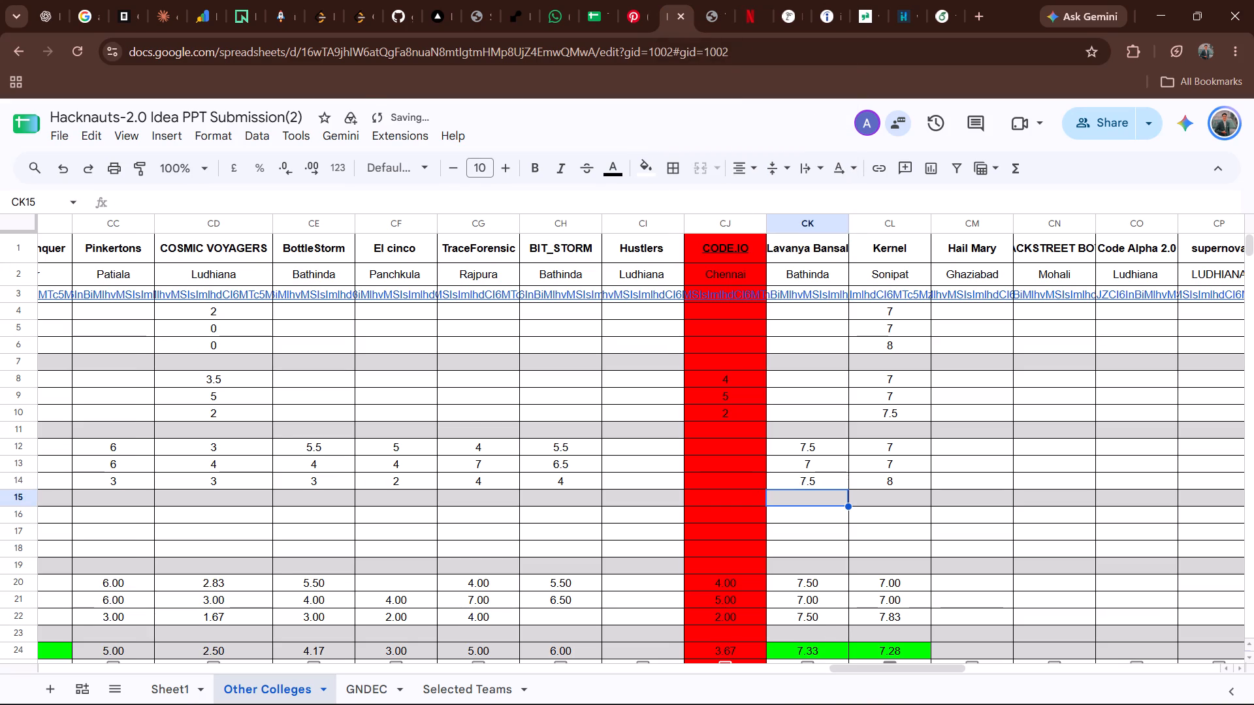
Close VOXEN's submission PDF and select Hail Mary's team name cell CM1 on the Other Colleges sheet.
{"action": "left_click", "coordinate": [715, 18]}
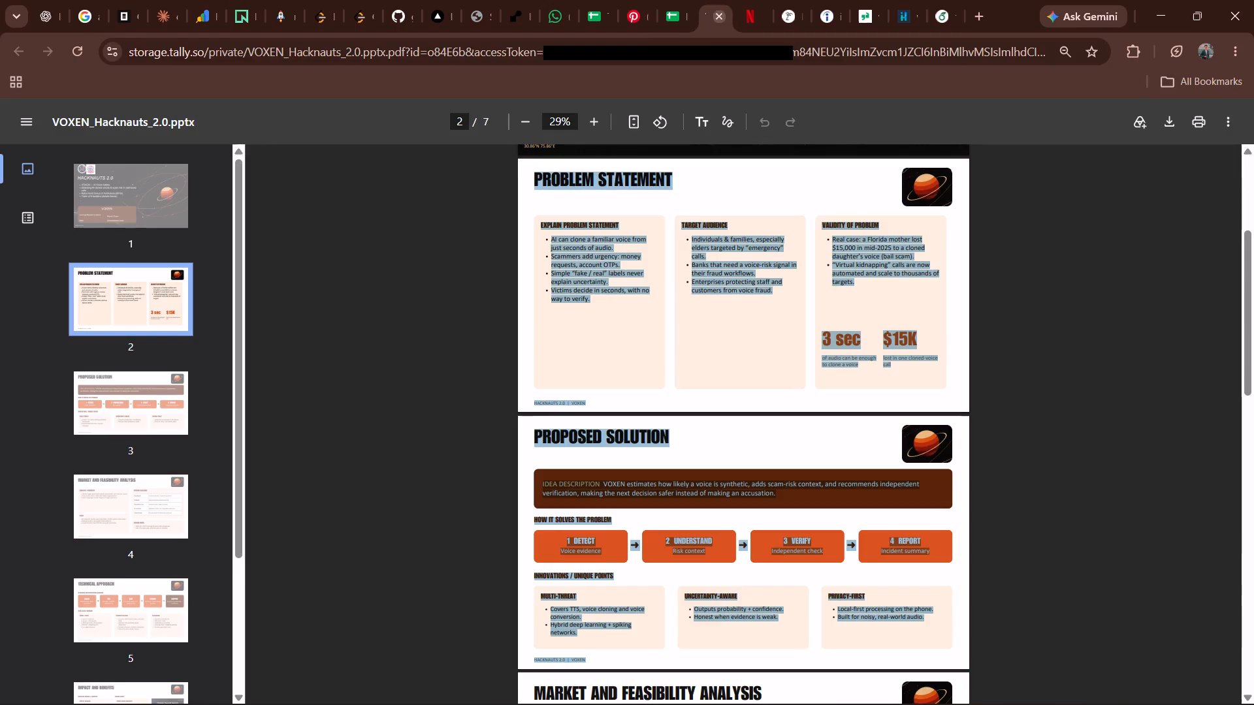
{"action": "left_click", "coordinate": [720, 19]}
{"action": "left_click", "coordinate": [675, 23]}
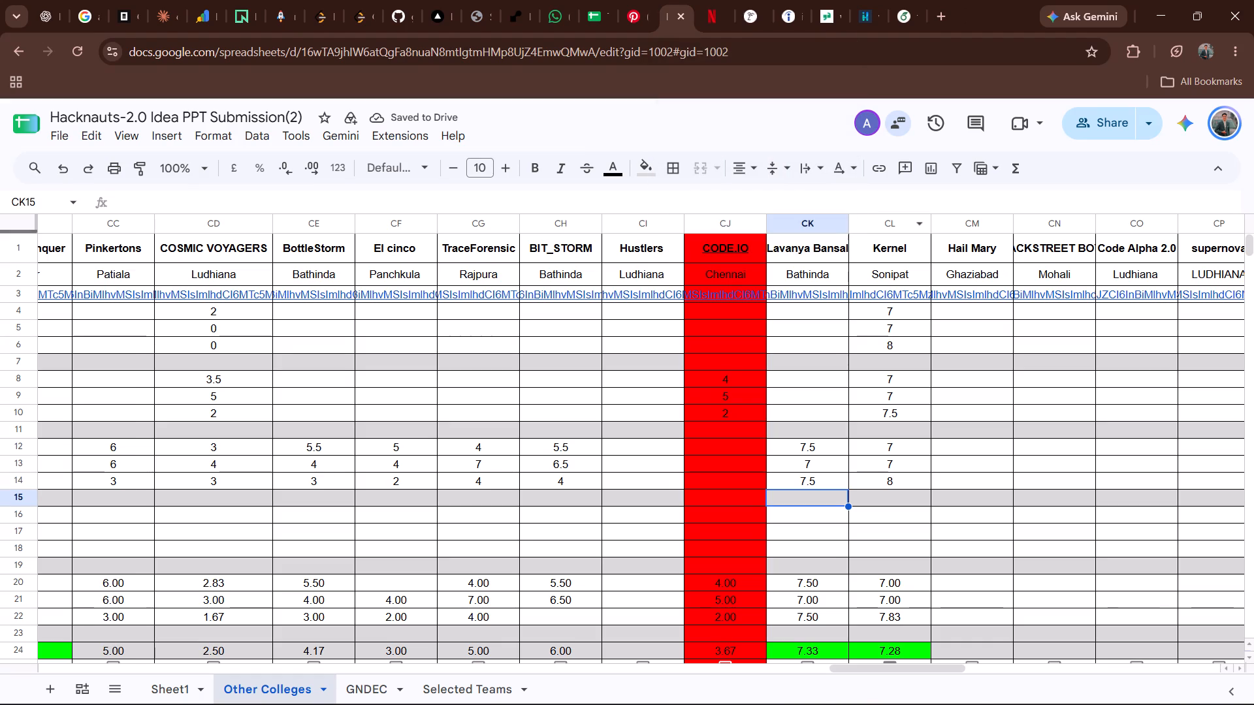
{"action": "left_click", "coordinate": [978, 261]}
{"action": "scroll", "coordinate": [978, 261], "scroll_direction": "left", "scroll_amount": 5}
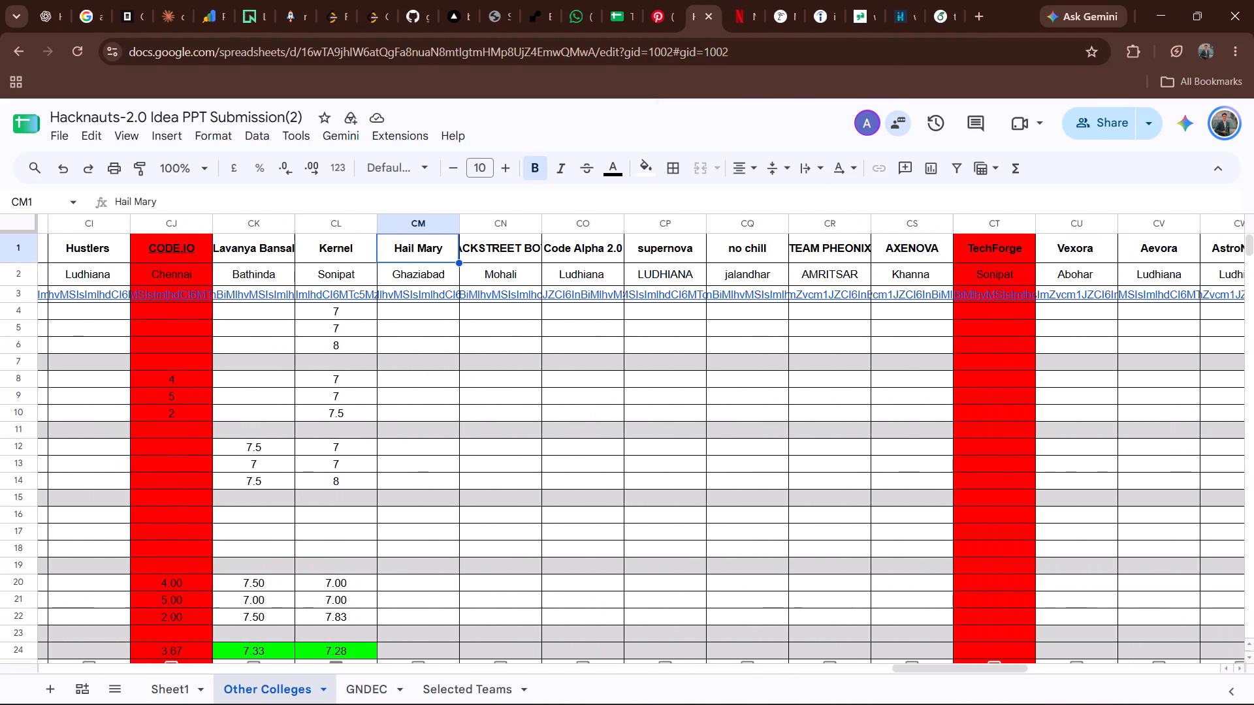
Select the row 1 team names from Hail Mary (CM1) through Inspectra (DI1) on the Other Colleges sheet to count them.
{"action": "scroll", "coordinate": [978, 261], "scroll_direction": "left", "scroll_amount": 4}
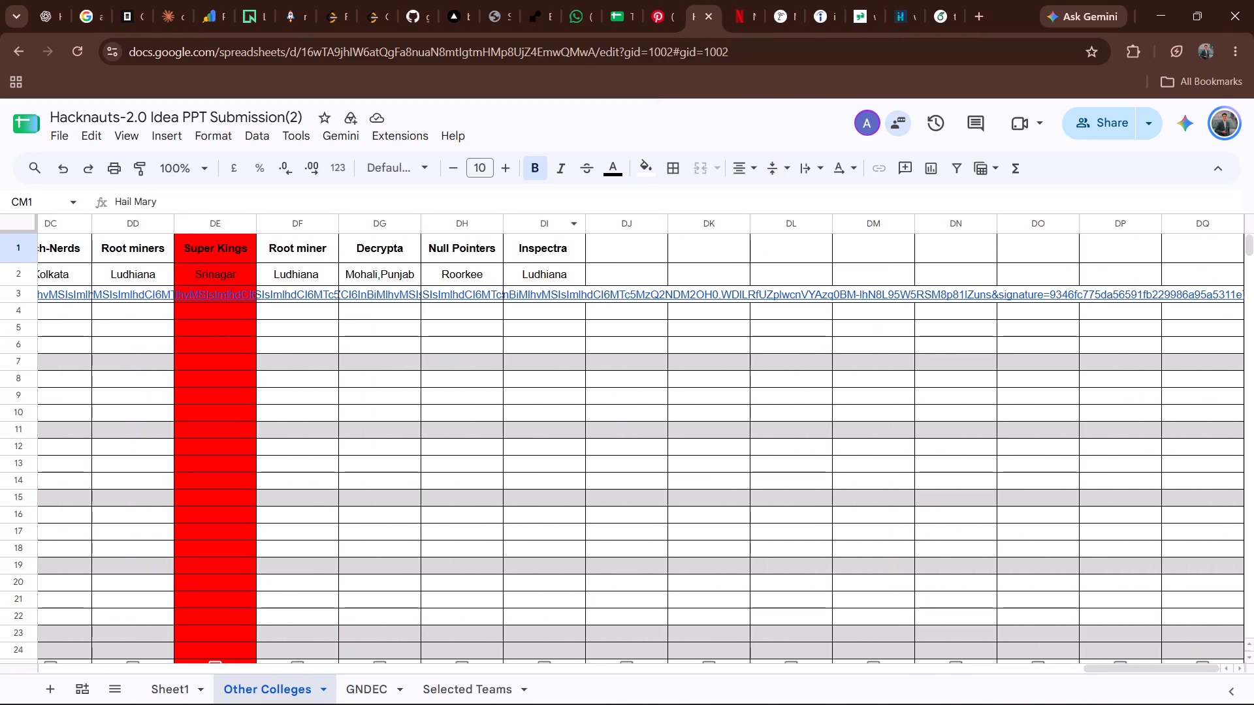
{"action": "left_click", "coordinate": [568, 242], "text": "shift"}
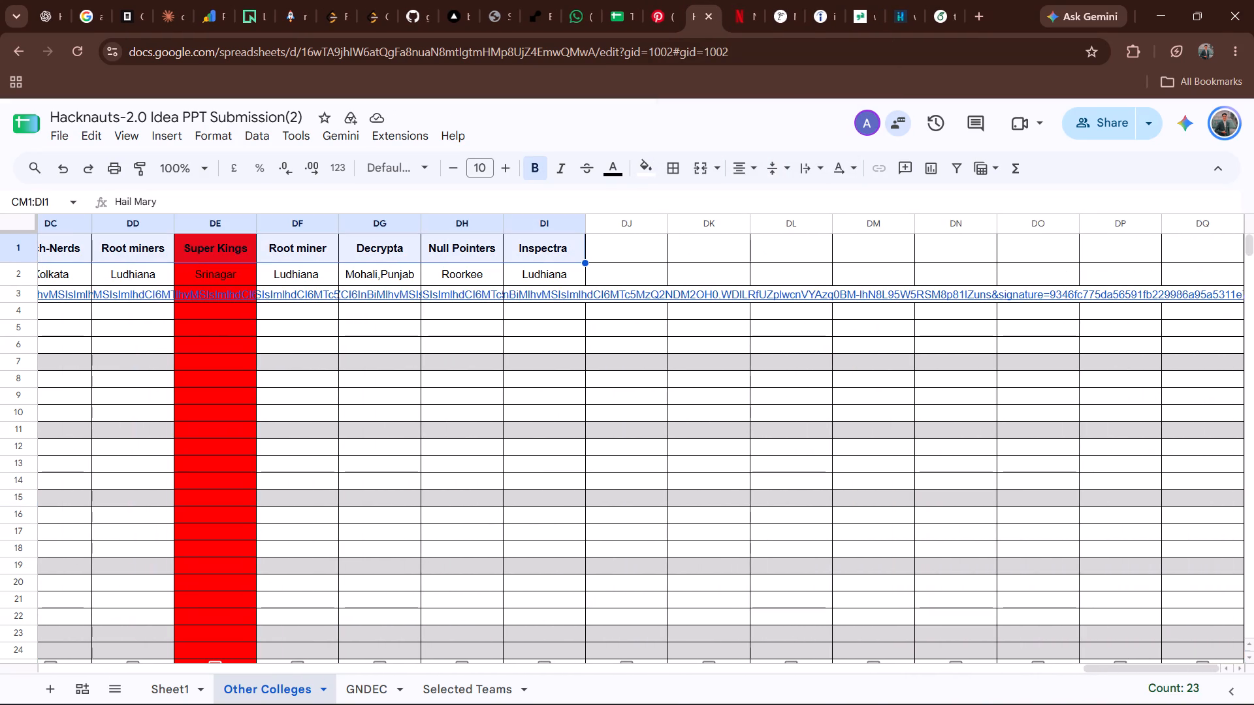
Switch to the GNDEC sheet and look through its team columns and judges' scores, from Orbital Strike Force through Team Synergic.
{"action": "left_click", "coordinate": [373, 686]}
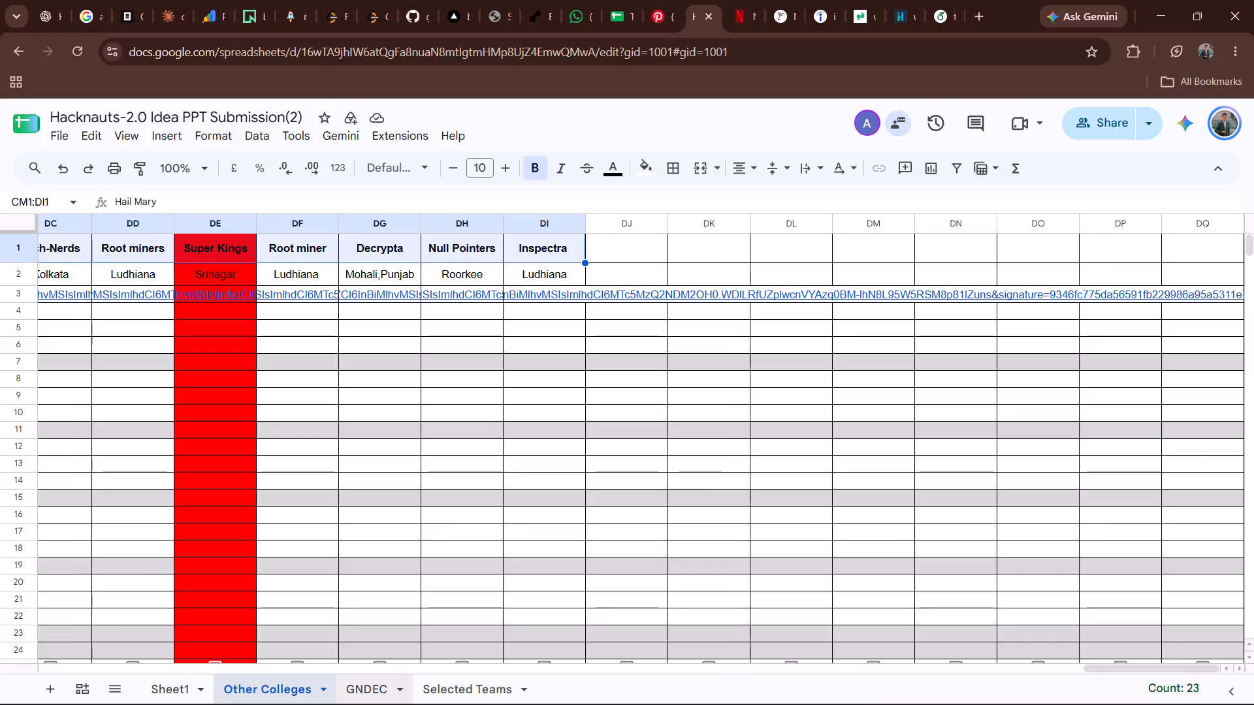
{"action": "scroll", "coordinate": [440, 522], "scroll_direction": "left", "scroll_amount": 1}
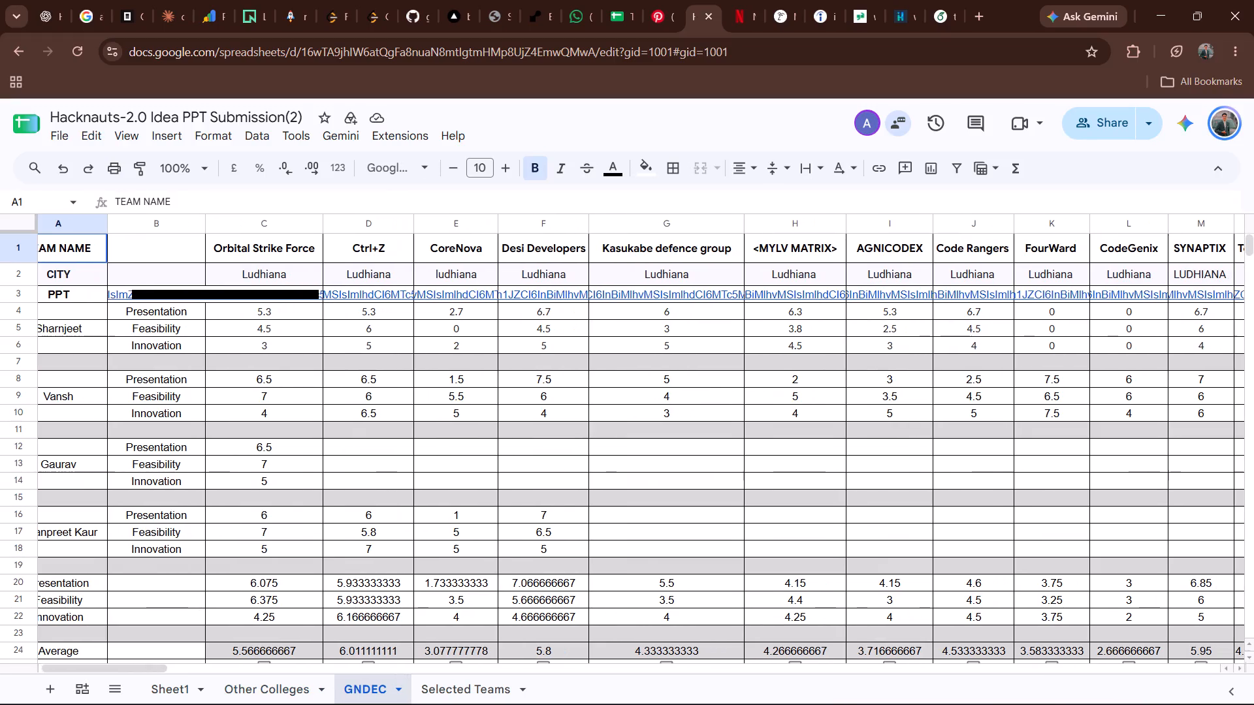
{"action": "scroll", "coordinate": [440, 522], "scroll_direction": "left", "scroll_amount": 5}
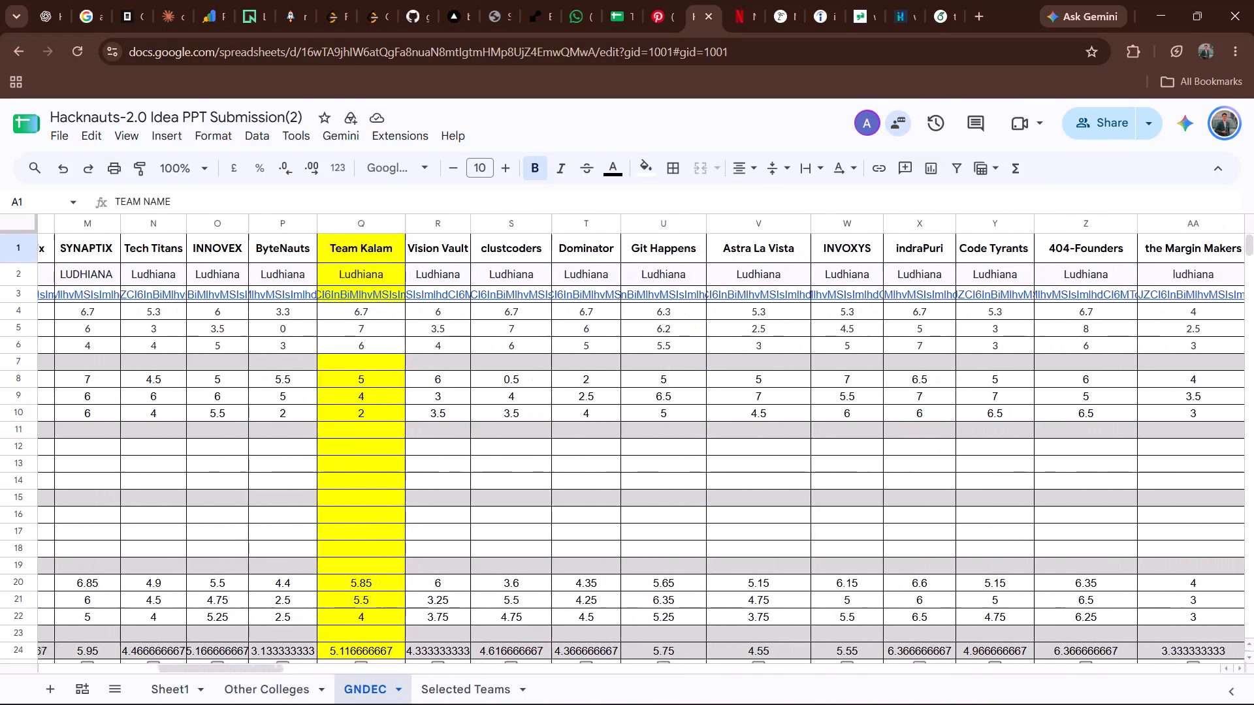
{"action": "scroll", "coordinate": [440, 522], "scroll_direction": "left", "scroll_amount": 1}
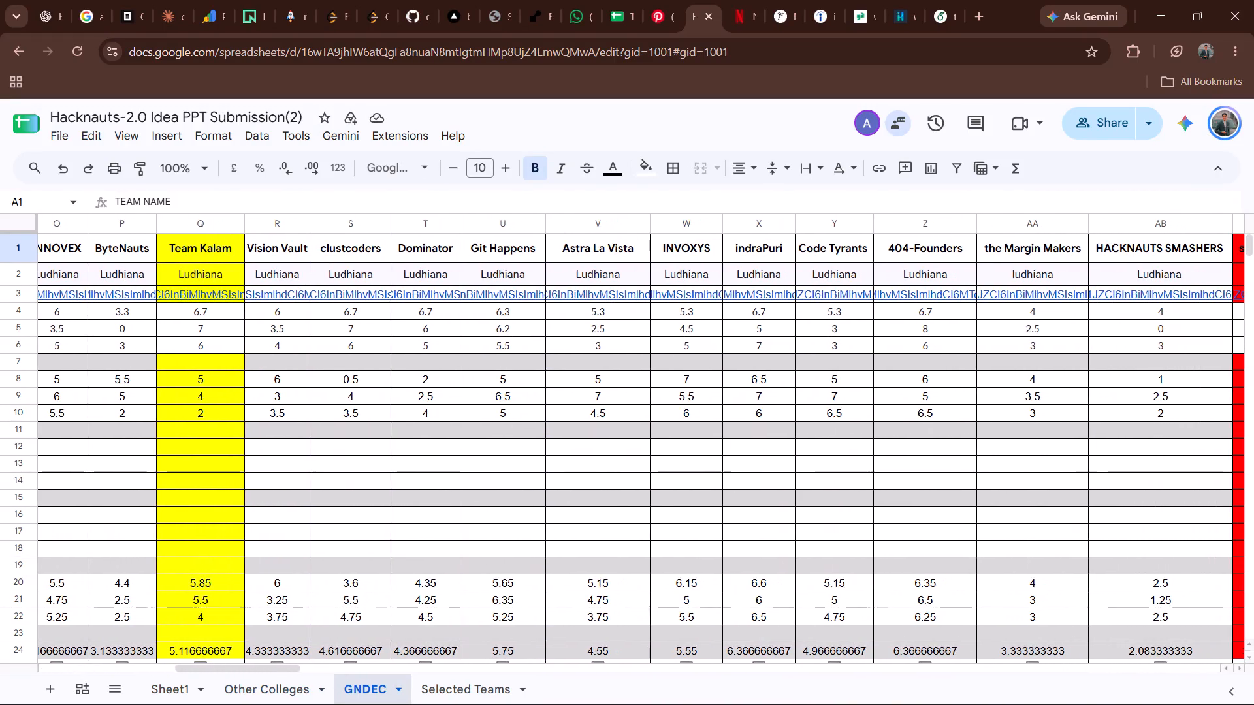
{"action": "scroll", "coordinate": [440, 522], "scroll_direction": "left", "scroll_amount": 3}
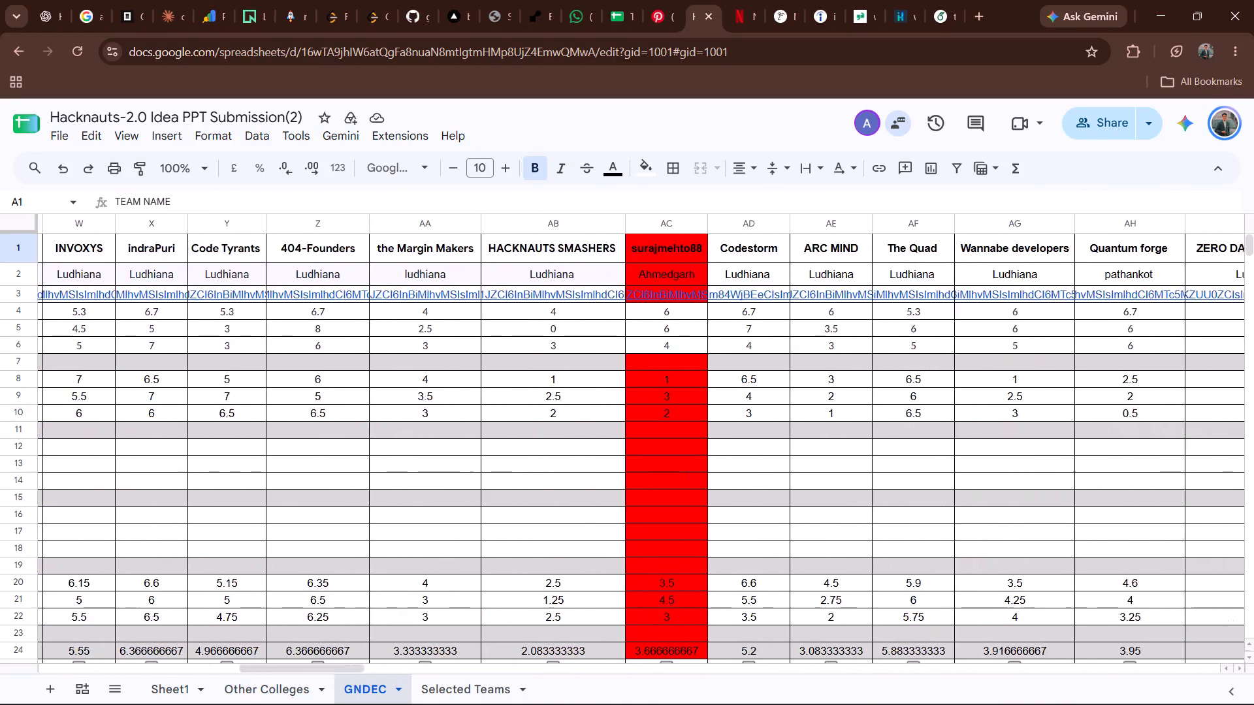
{"action": "scroll", "coordinate": [440, 522], "scroll_direction": "left", "scroll_amount": 4}
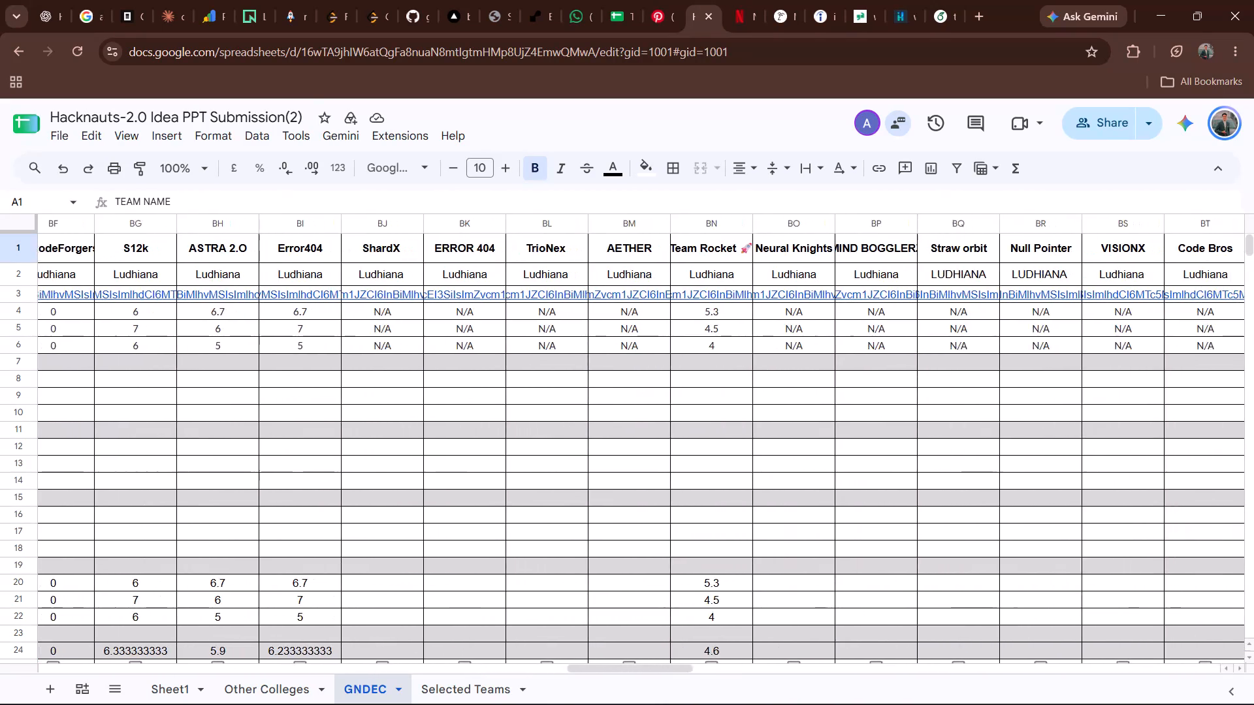
{"action": "scroll", "coordinate": [440, 522], "scroll_direction": "left", "scroll_amount": 4}
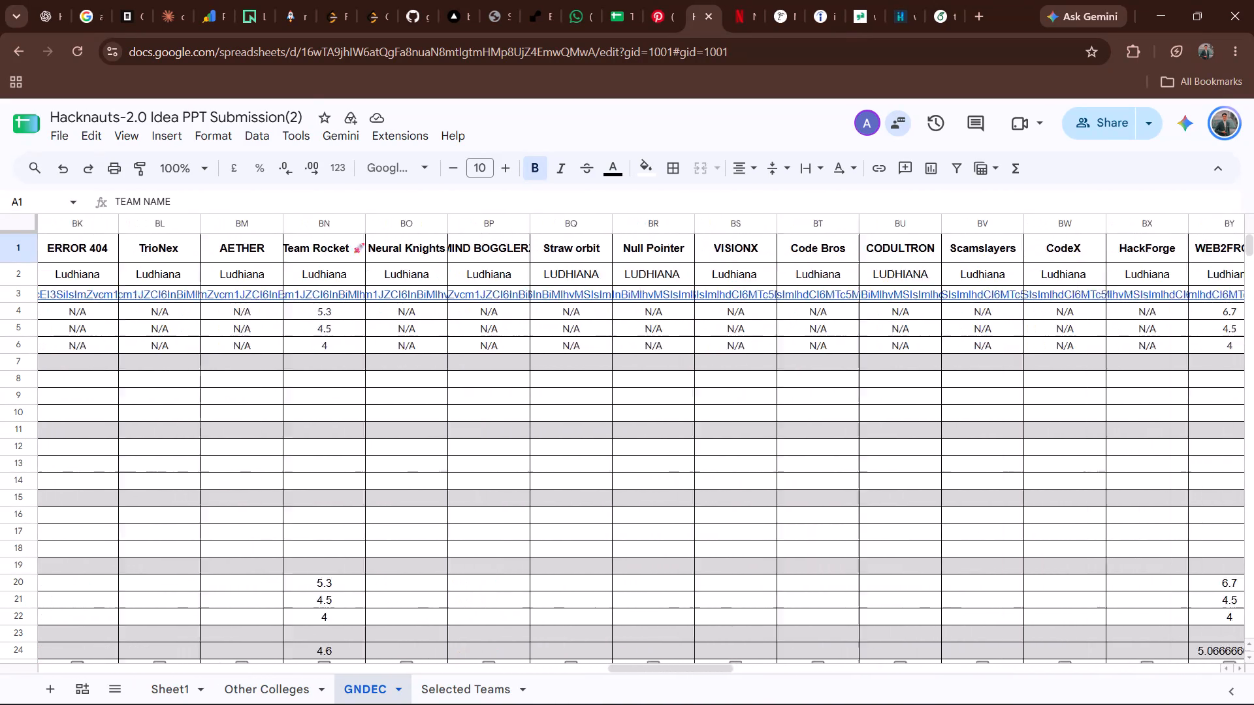
{"action": "scroll", "coordinate": [440, 522], "scroll_direction": "left", "scroll_amount": 5}
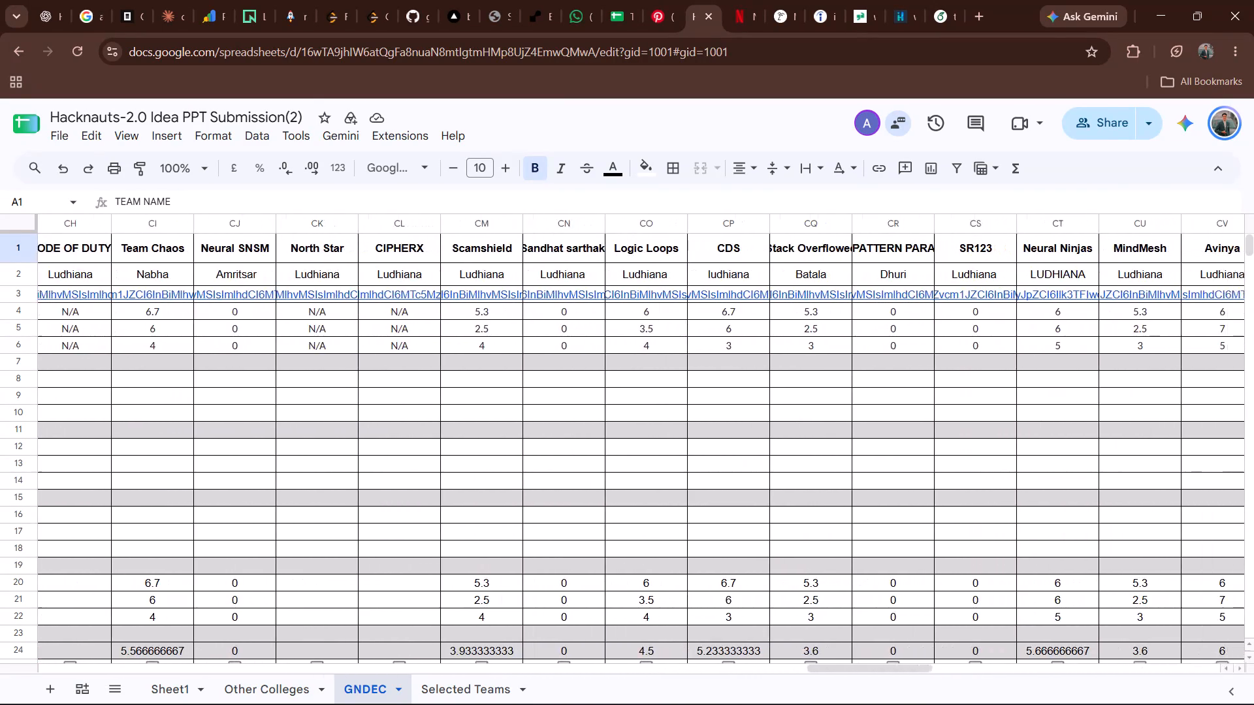
{"action": "scroll", "coordinate": [440, 522], "scroll_direction": "left", "scroll_amount": 4}
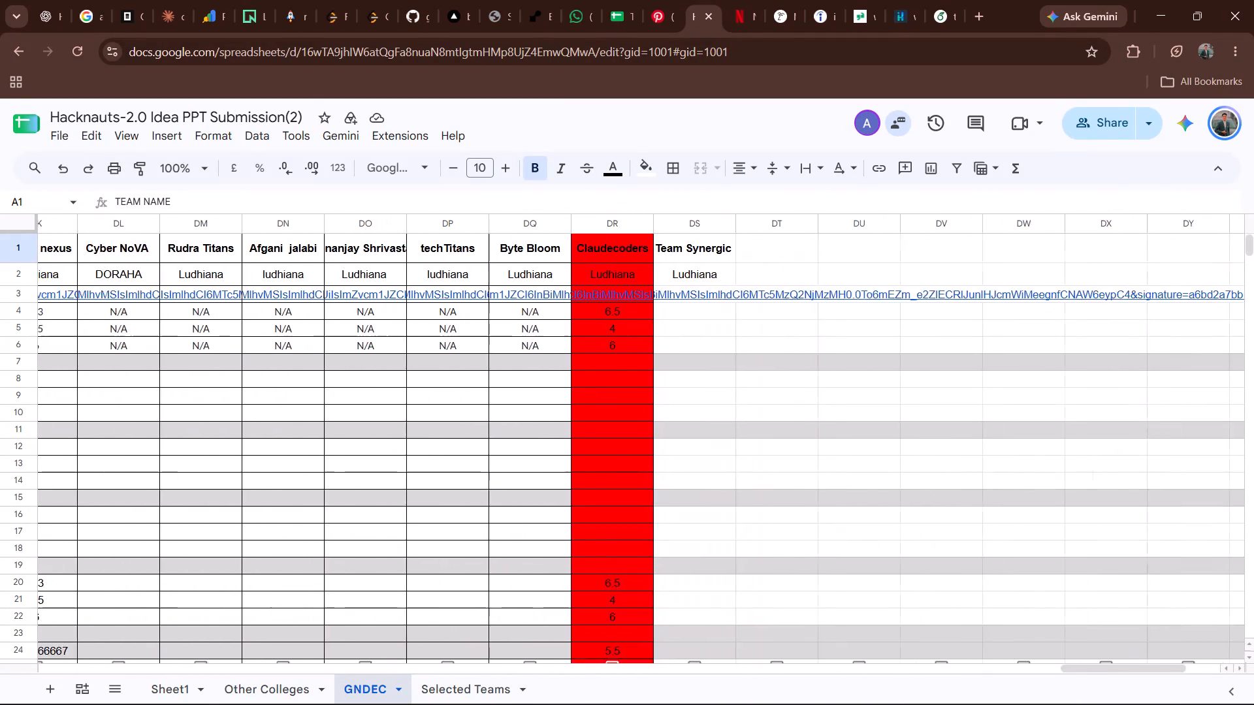
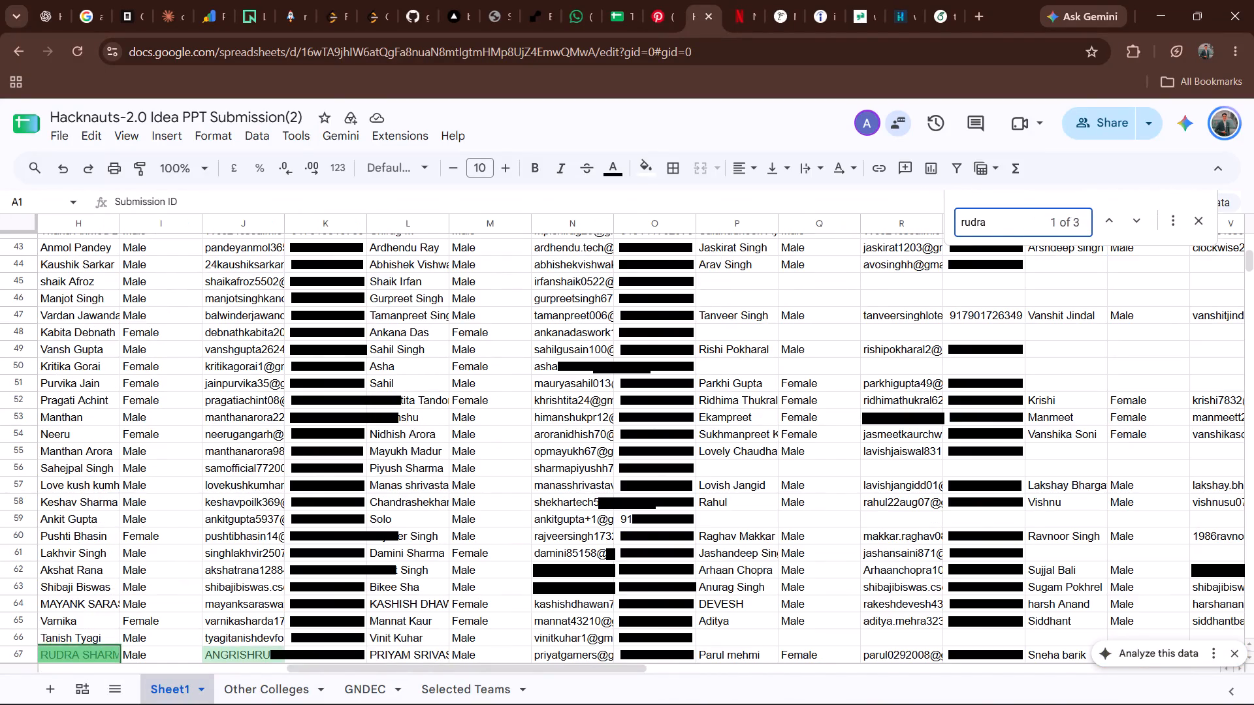
Select row 67 on Sheet1, containing the match for the searched name, and examine that team's submission details.
{"action": "scroll", "coordinate": [129, 608], "scroll_direction": "down", "scroll_amount": 1}
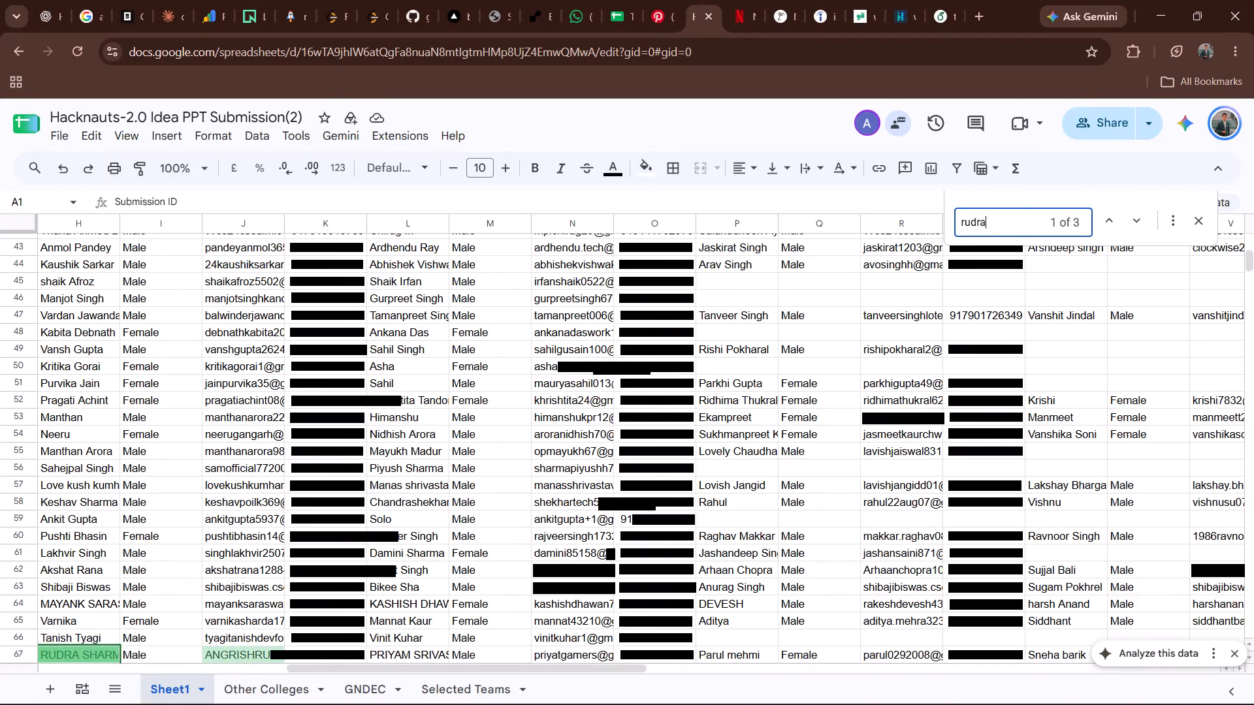
{"action": "scroll", "coordinate": [129, 608], "scroll_direction": "down", "scroll_amount": 1}
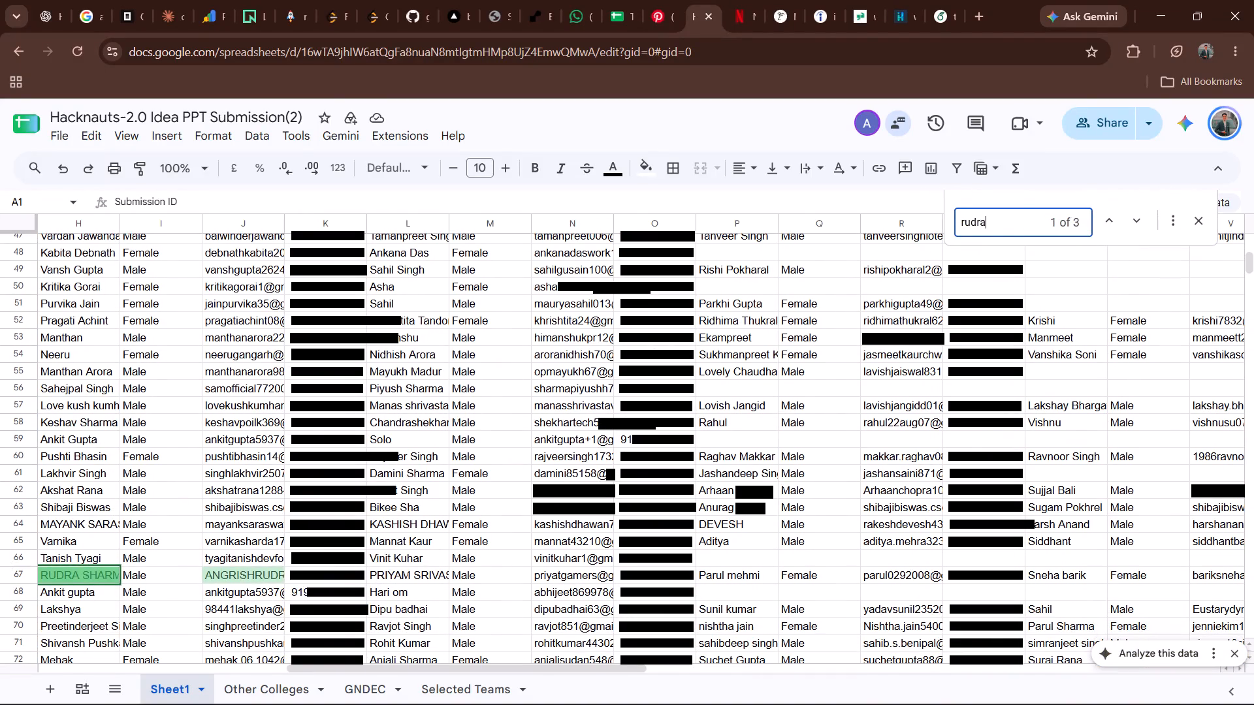
{"action": "left_click", "coordinate": [24, 577]}
{"action": "scroll", "coordinate": [125, 578], "scroll_direction": "right", "scroll_amount": 4}
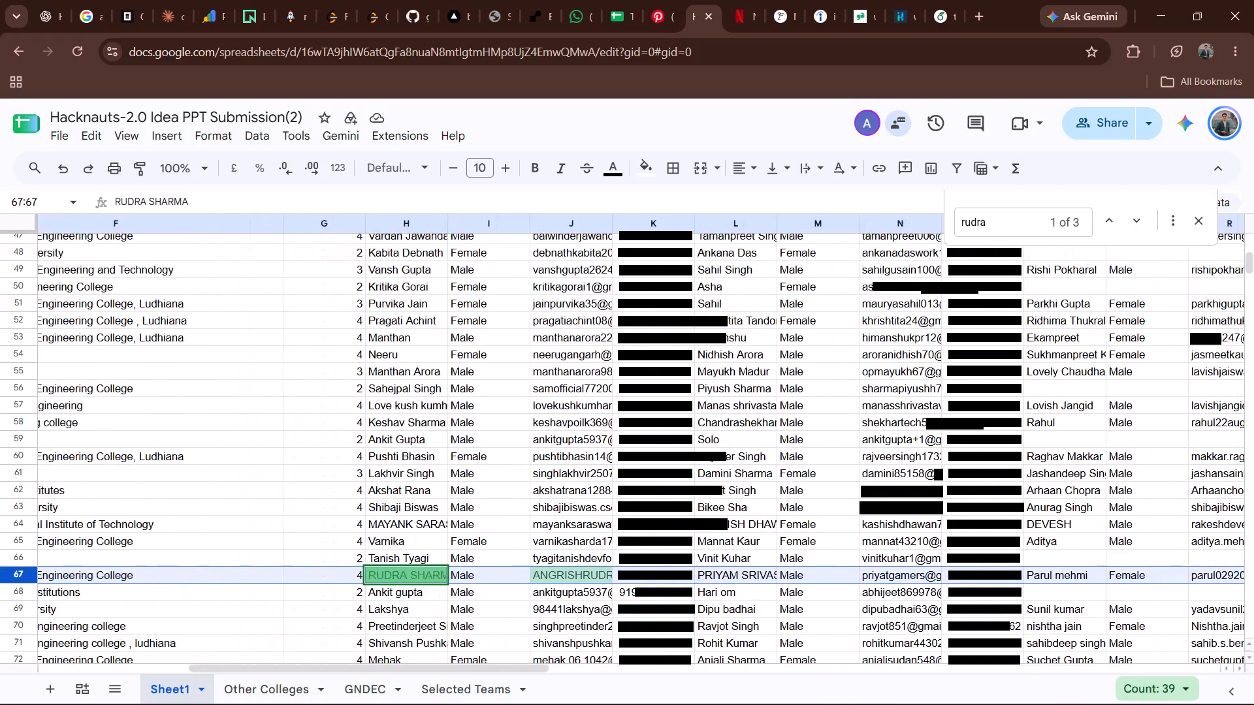
Find team INVOXYS's submission link in row 67 of Sheet1 and open the MEDORA PDF.
{"action": "scroll", "coordinate": [125, 578], "scroll_direction": "right", "scroll_amount": 5}
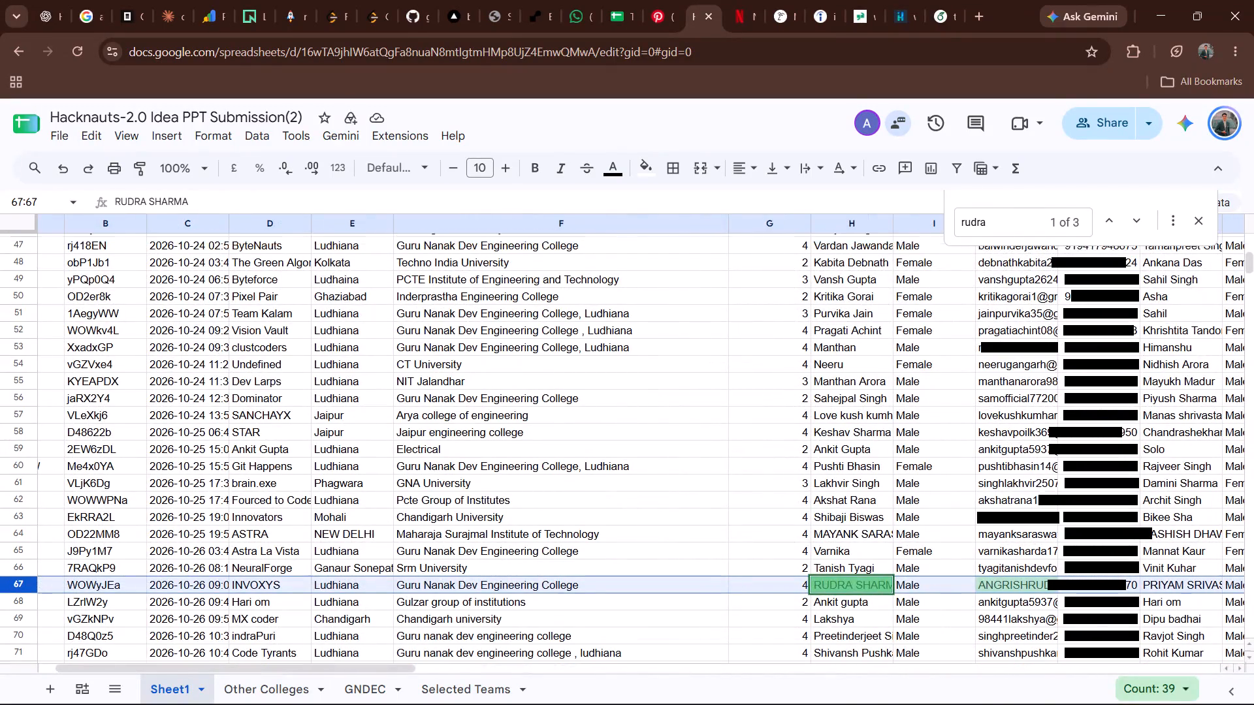
{"action": "scroll", "coordinate": [245, 576], "scroll_direction": "left", "scroll_amount": 6}
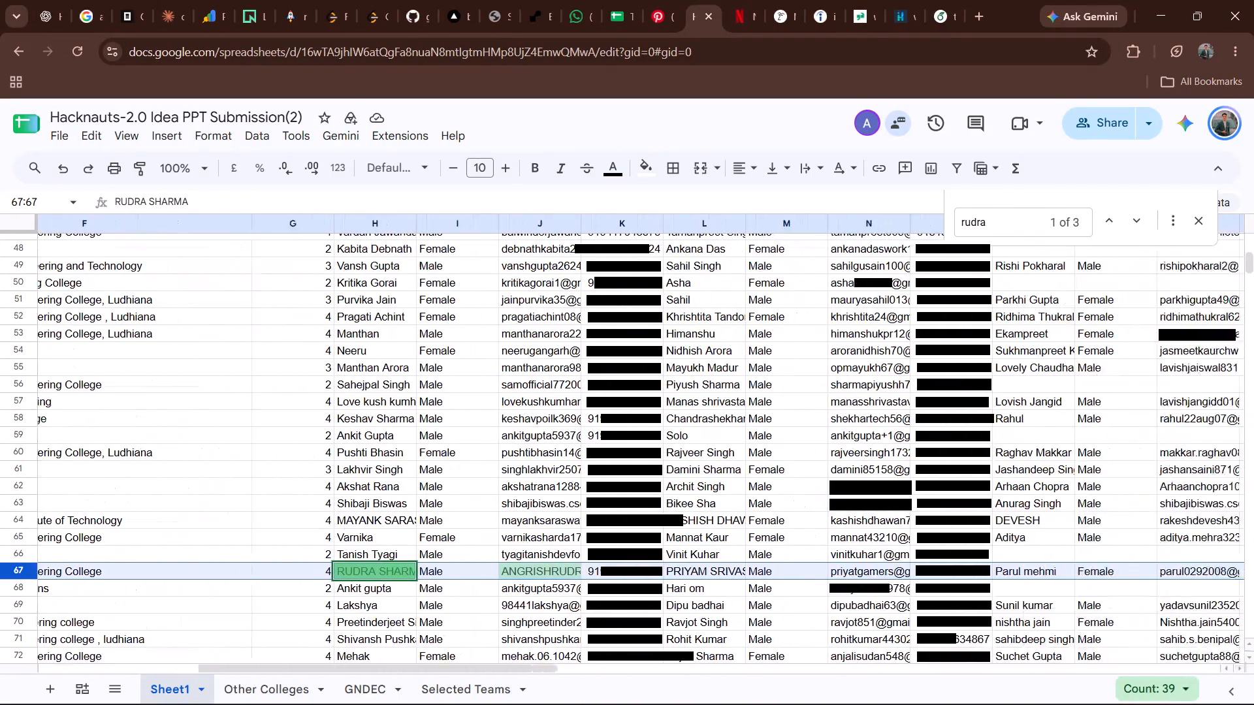
{"action": "scroll", "coordinate": [245, 576], "scroll_direction": "left", "scroll_amount": 6}
{"action": "scroll", "coordinate": [245, 576], "scroll_direction": "right", "scroll_amount": 2}
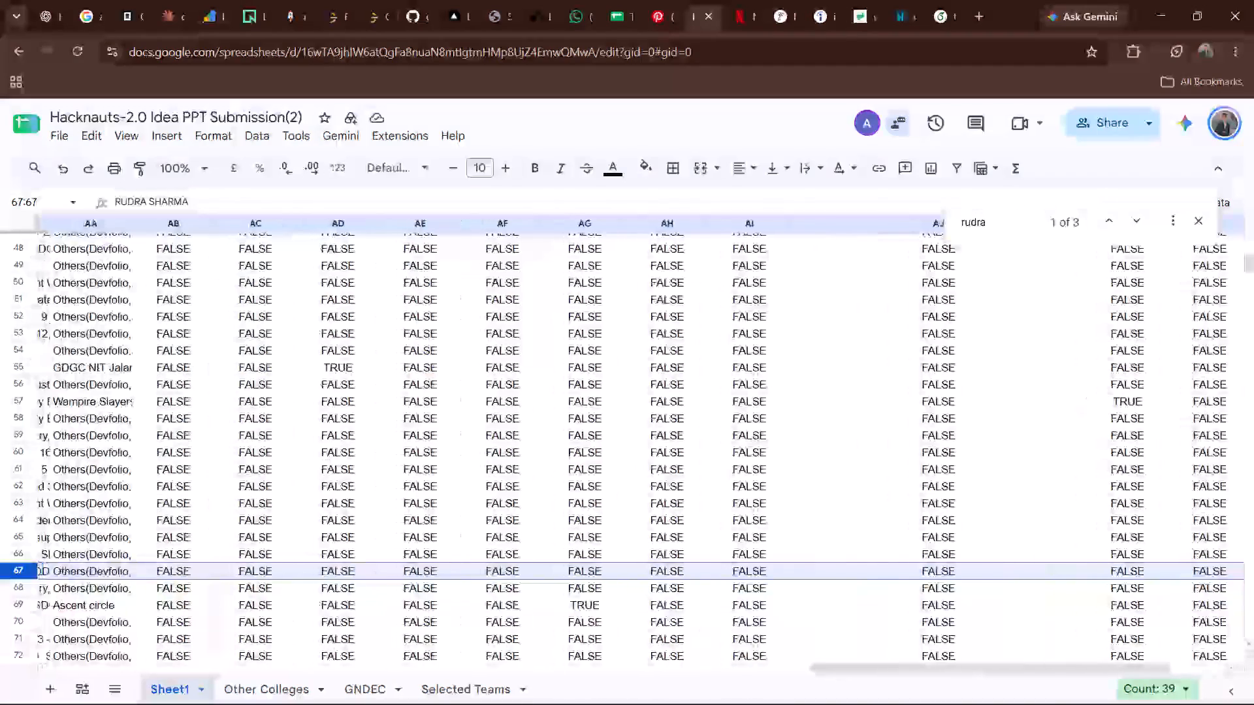
{"action": "scroll", "coordinate": [245, 576], "scroll_direction": "right", "scroll_amount": 4}
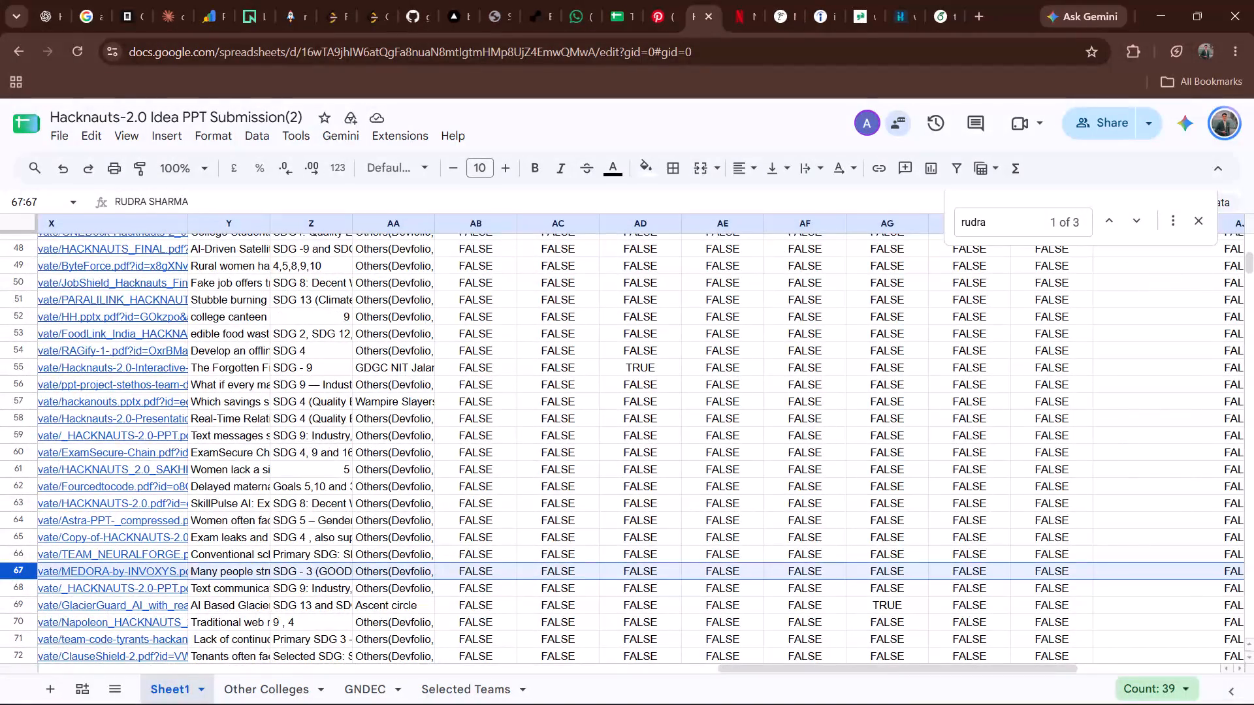
{"action": "left_click", "coordinate": [164, 599]}
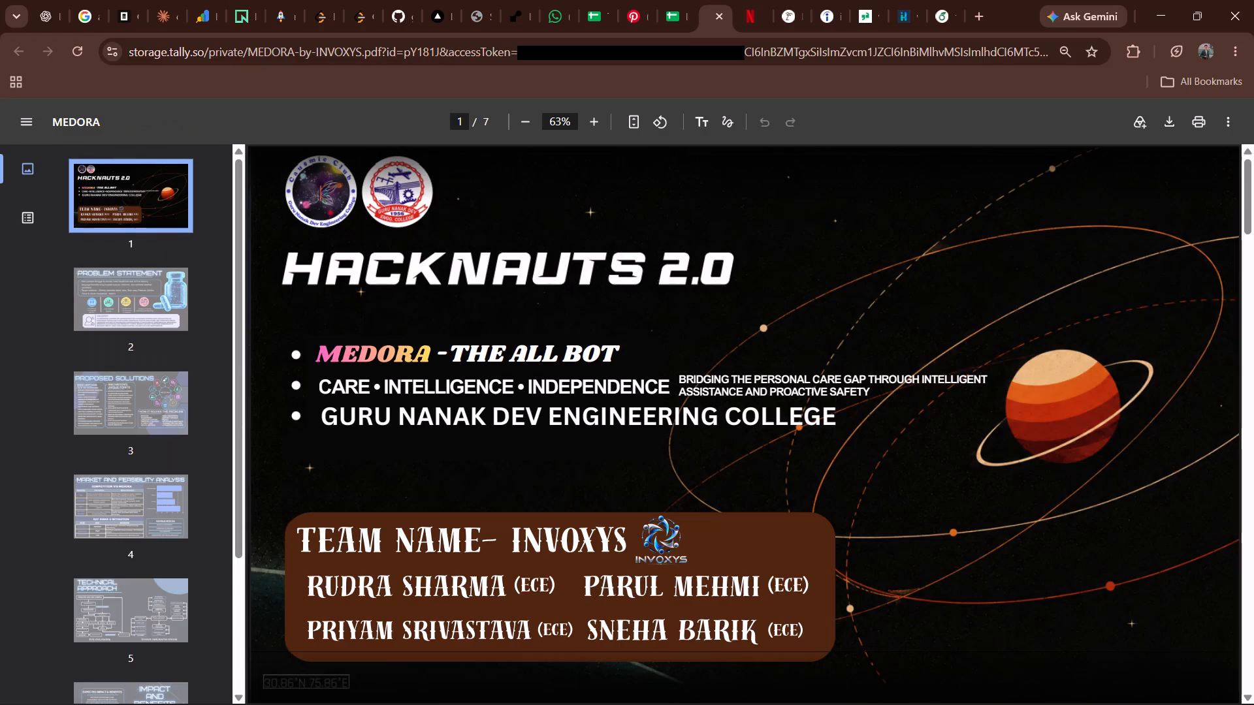
Review the title and Problem Statement pages of INVOXYS's MEDORA PDF at a reduced zoom of 42%.
{"action": "scroll", "coordinate": [164, 599], "scroll_direction": "down", "scroll_amount": 2}
{"action": "scroll", "coordinate": [359, 690], "scroll_direction": "down", "scroll_amount": 1}
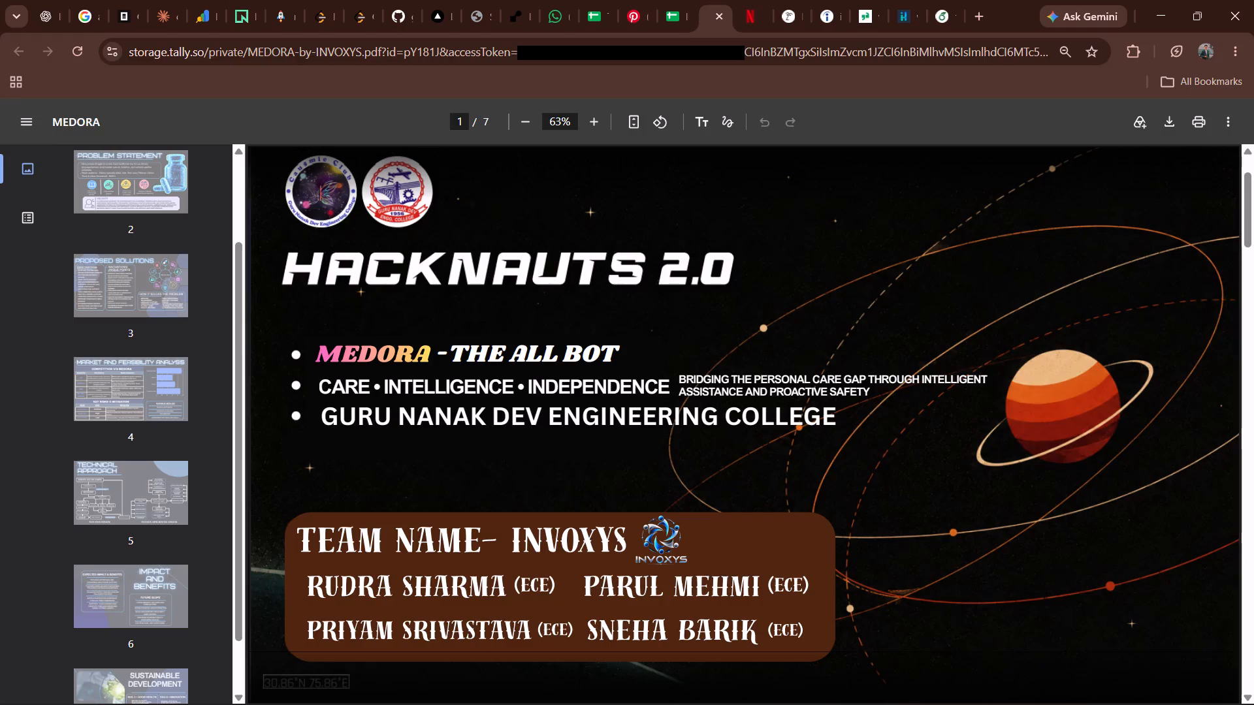
{"action": "scroll", "coordinate": [359, 690], "scroll_direction": "down", "scroll_amount": 1}
{"action": "scroll", "coordinate": [441, 607], "scroll_direction": "down", "scroll_amount": 5}
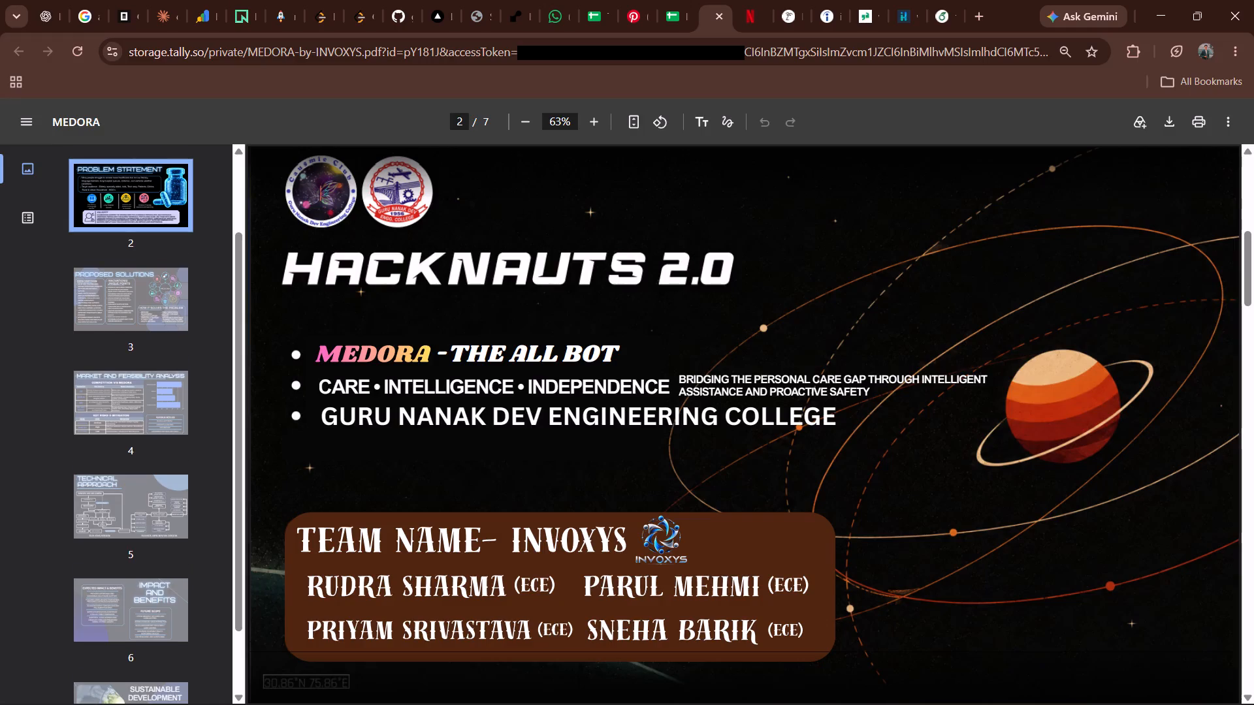
{"action": "scroll", "coordinate": [528, 486], "scroll_direction": "down", "scroll_amount": 1}
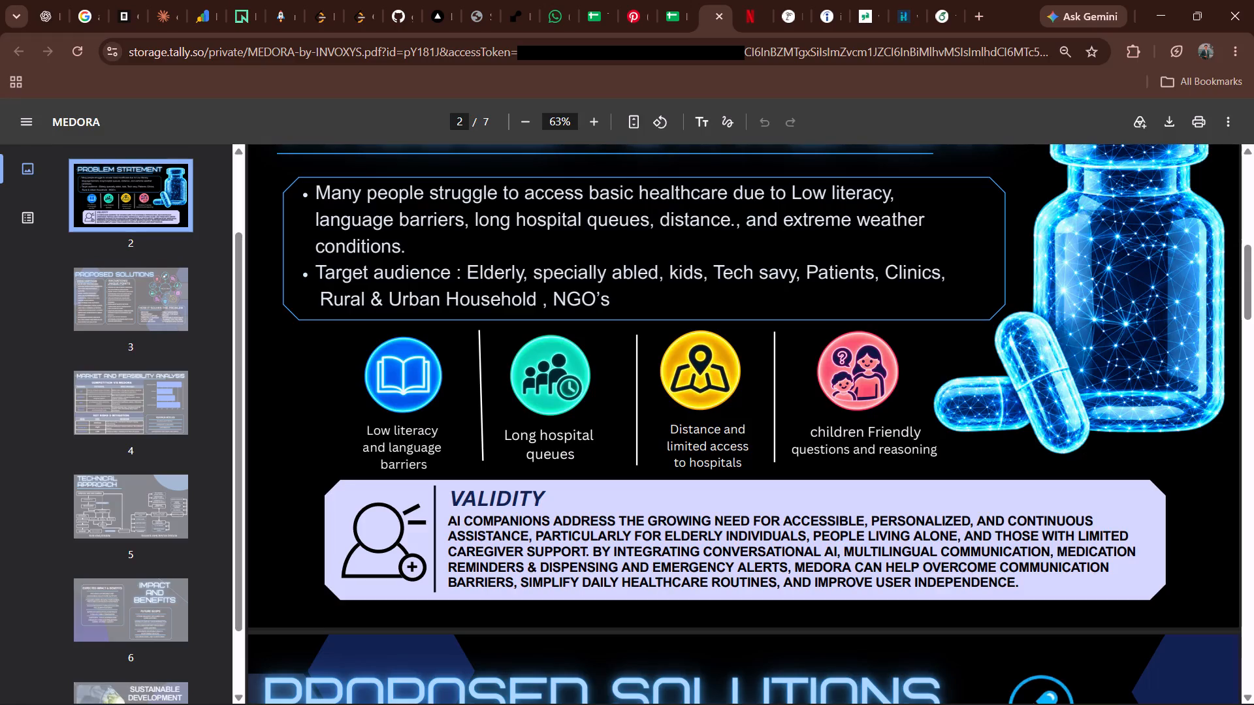
{"action": "scroll", "coordinate": [528, 486], "scroll_direction": "up", "scroll_amount": 5}
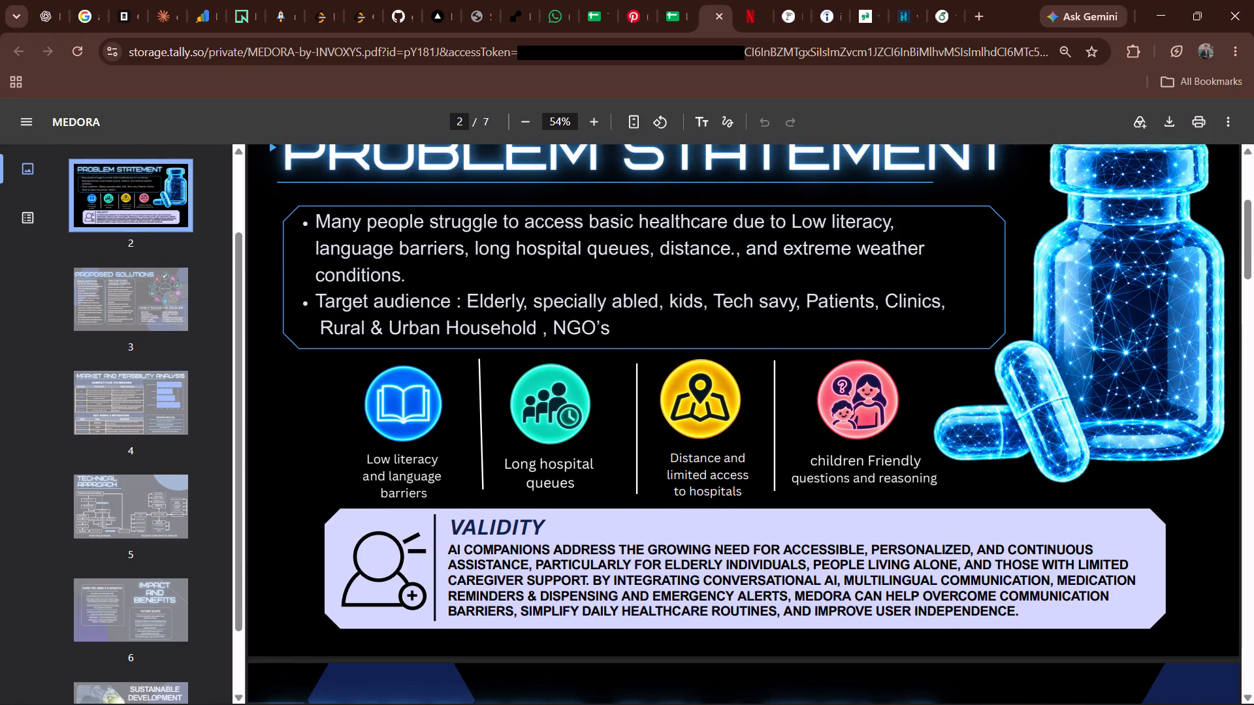
{"action": "scroll", "coordinate": [528, 486], "scroll_direction": "up", "scroll_amount": 7}
{"action": "scroll", "coordinate": [530, 373], "scroll_direction": "up", "scroll_amount": 1}
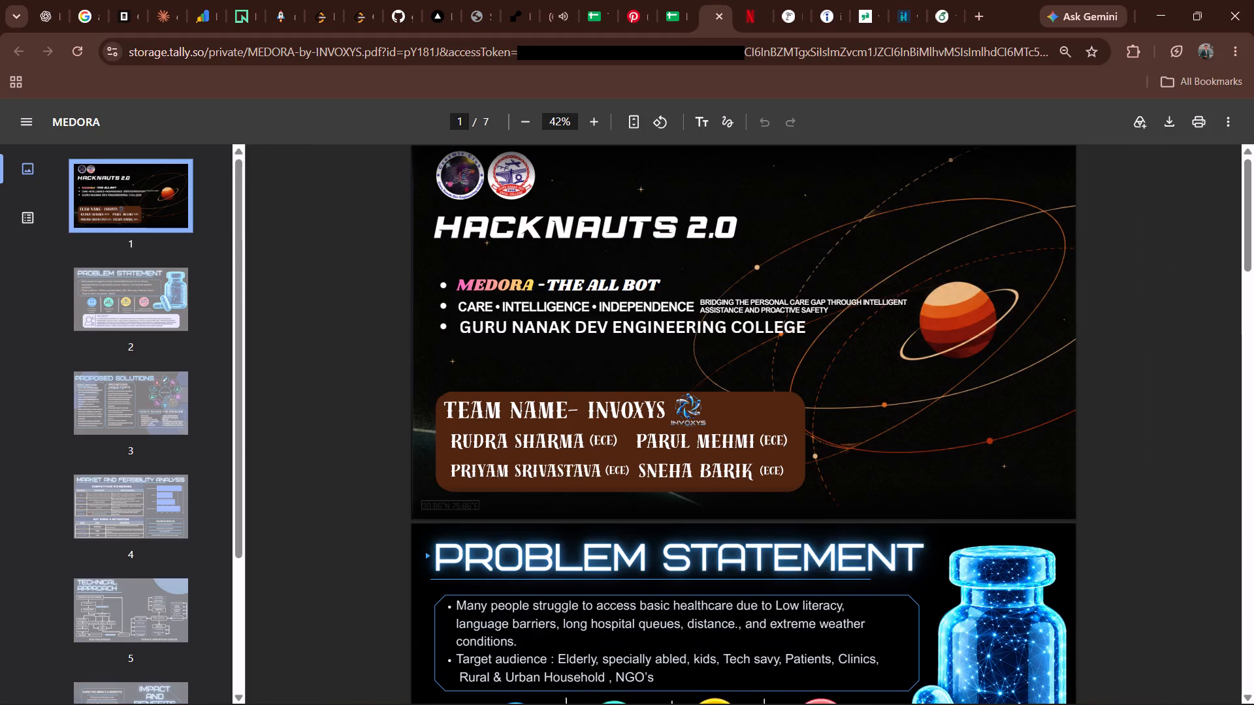
Look up the team name INVOXYS, copied from the MEDORA title page, on the GNDEC sheet, check its scores, and return to the PDF.
{"action": "scroll", "coordinate": [530, 373], "scroll_direction": "up", "scroll_amount": 1}
{"action": "left_click_drag", "start_coordinate": [587, 411], "coordinate": [662, 411]}
{"action": "key", "text": "ctrl+c"}
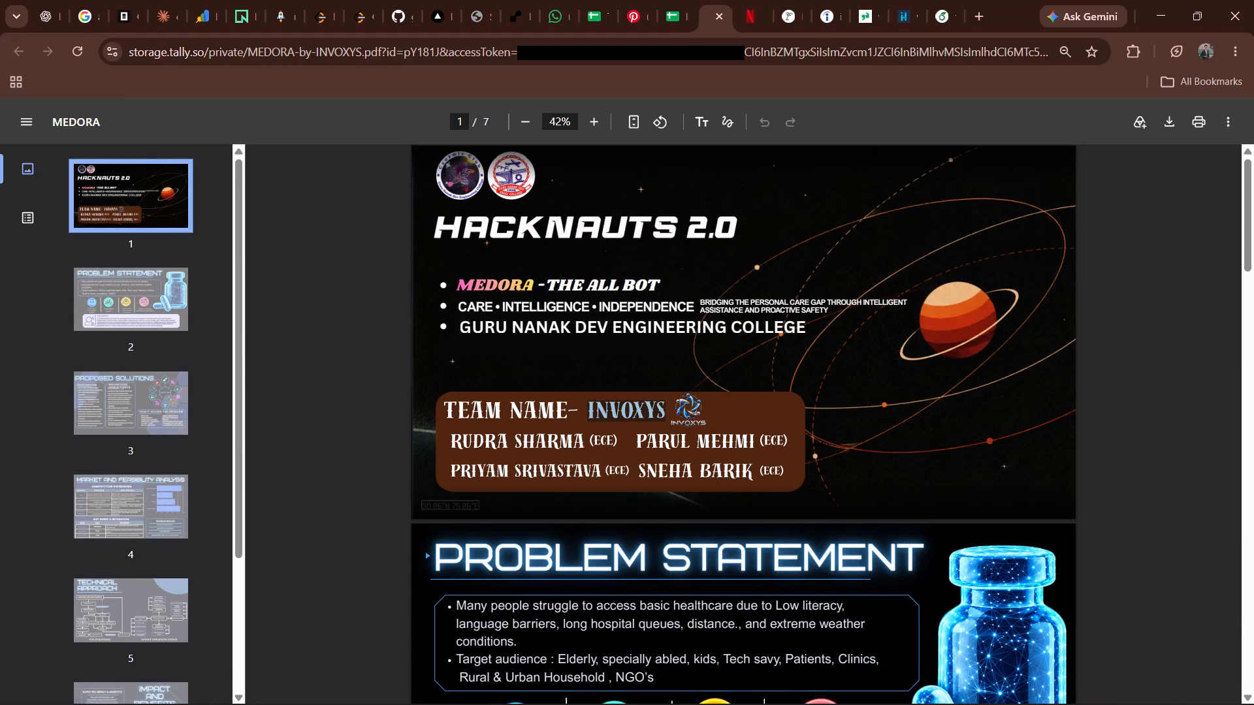
{"action": "left_click", "coordinate": [679, 8]}
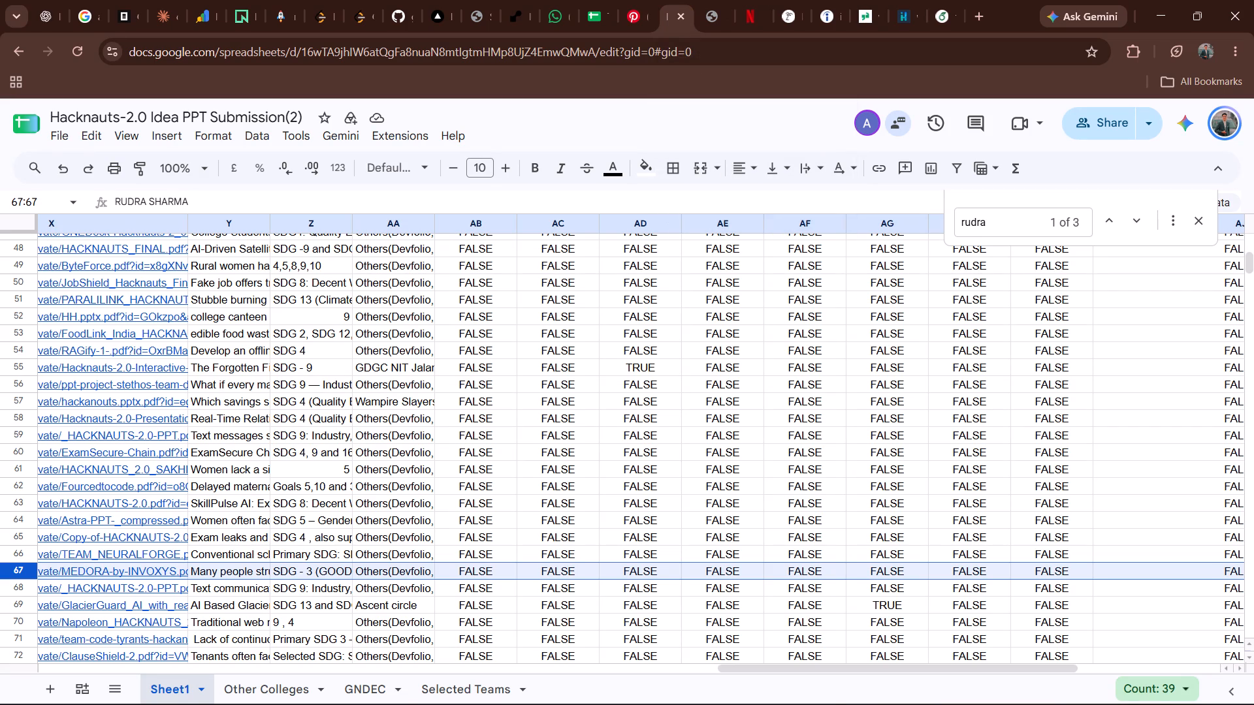
{"action": "left_click", "coordinate": [374, 685]}
{"action": "key", "text": "ctrl+f"}
{"action": "key", "text": "ctrl+v"}
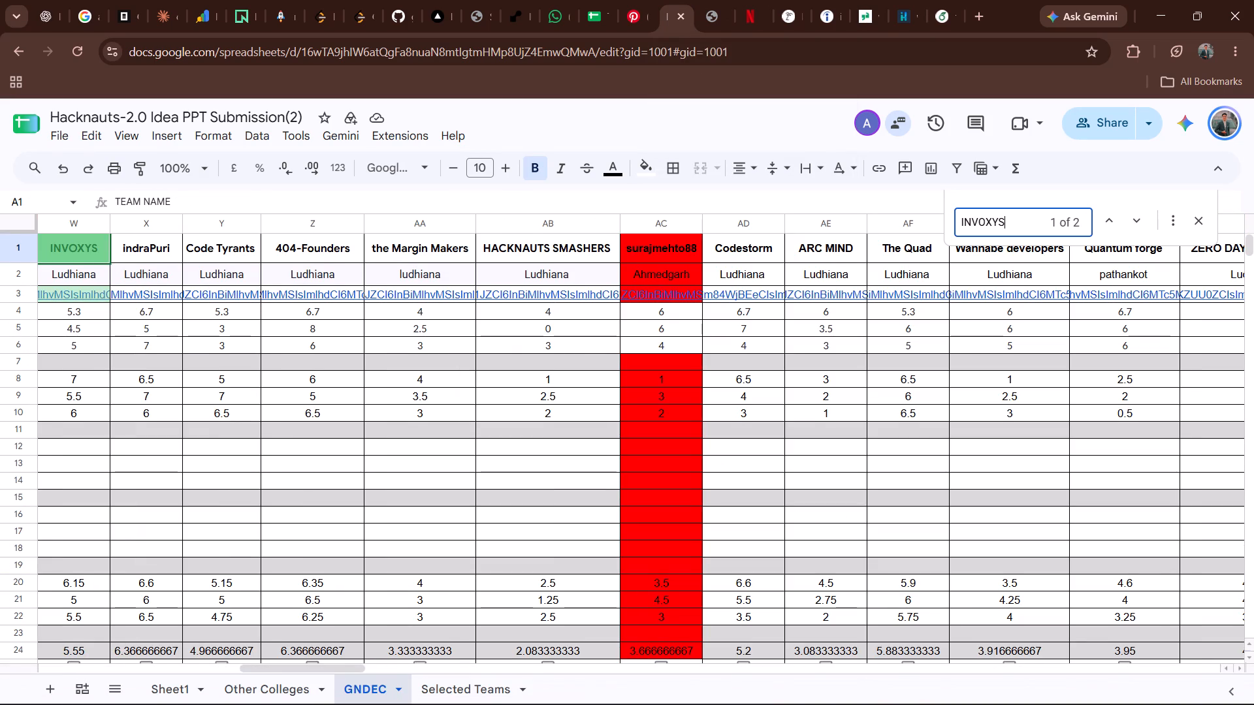
{"action": "scroll", "coordinate": [53, 480], "scroll_direction": "down", "scroll_amount": 1}
{"action": "scroll", "coordinate": [53, 480], "scroll_direction": "up", "scroll_amount": 2}
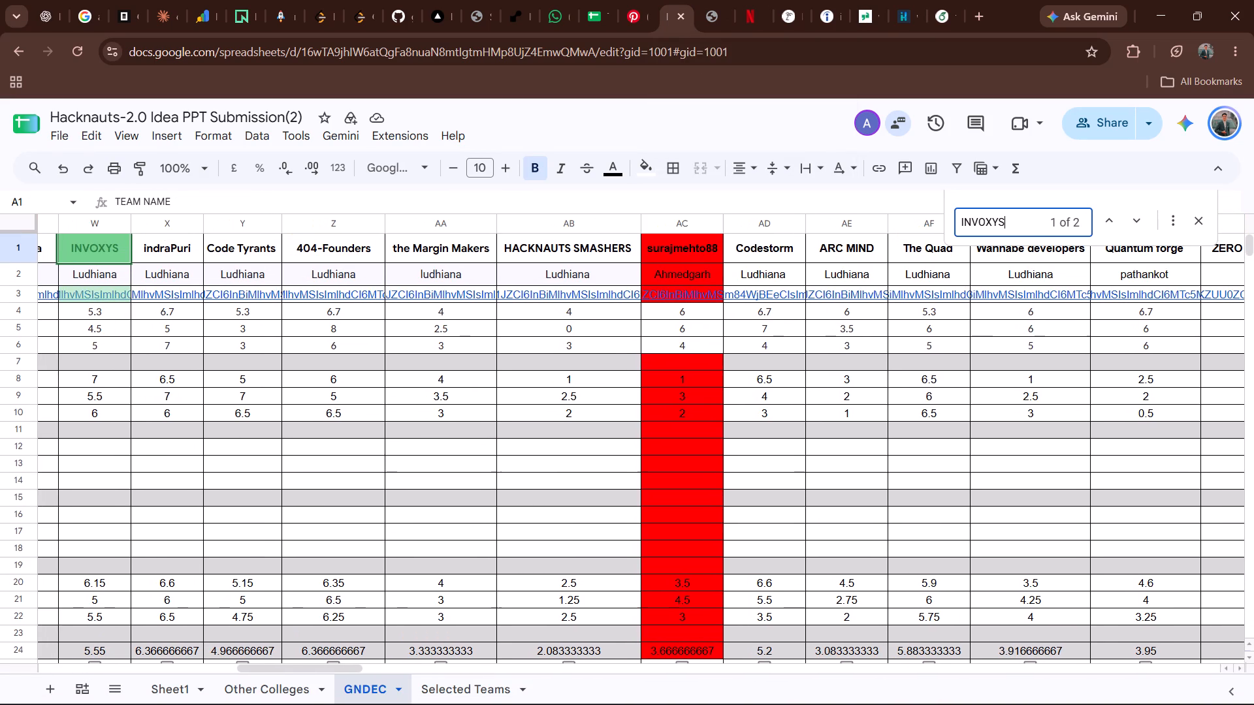
{"action": "scroll", "coordinate": [53, 480], "scroll_direction": "up", "scroll_amount": 1}
{"action": "left_click", "coordinate": [711, 12]}
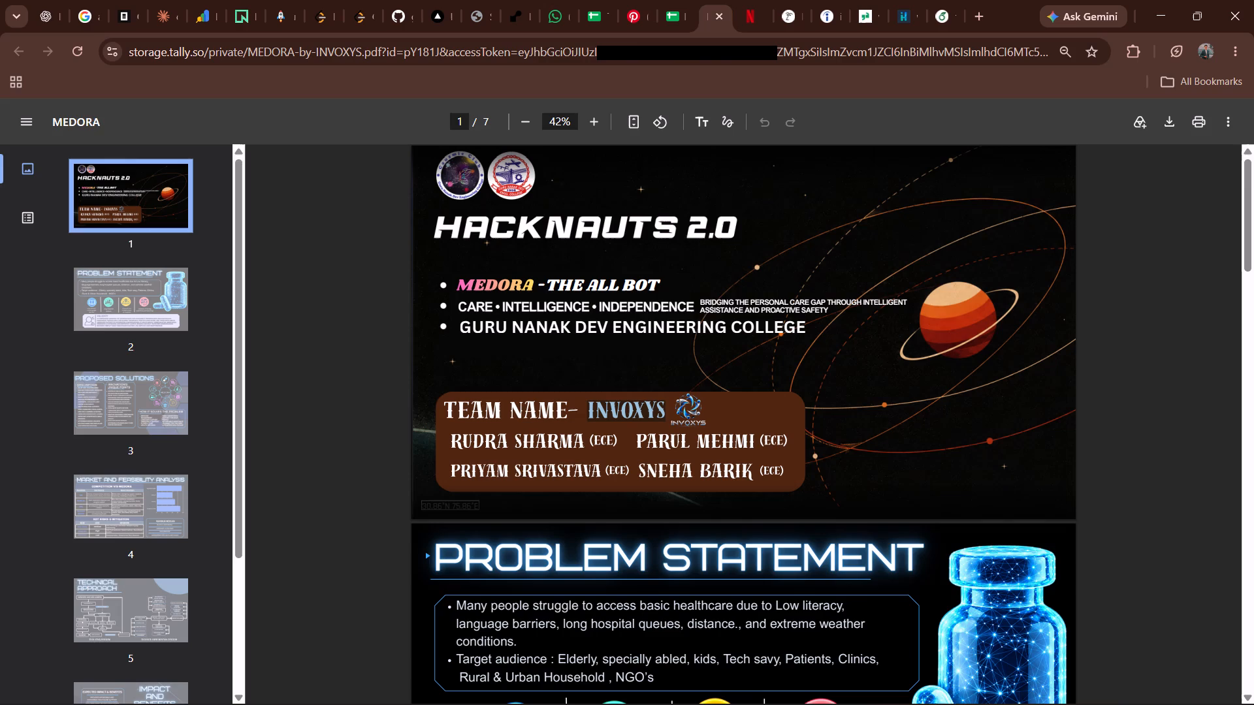
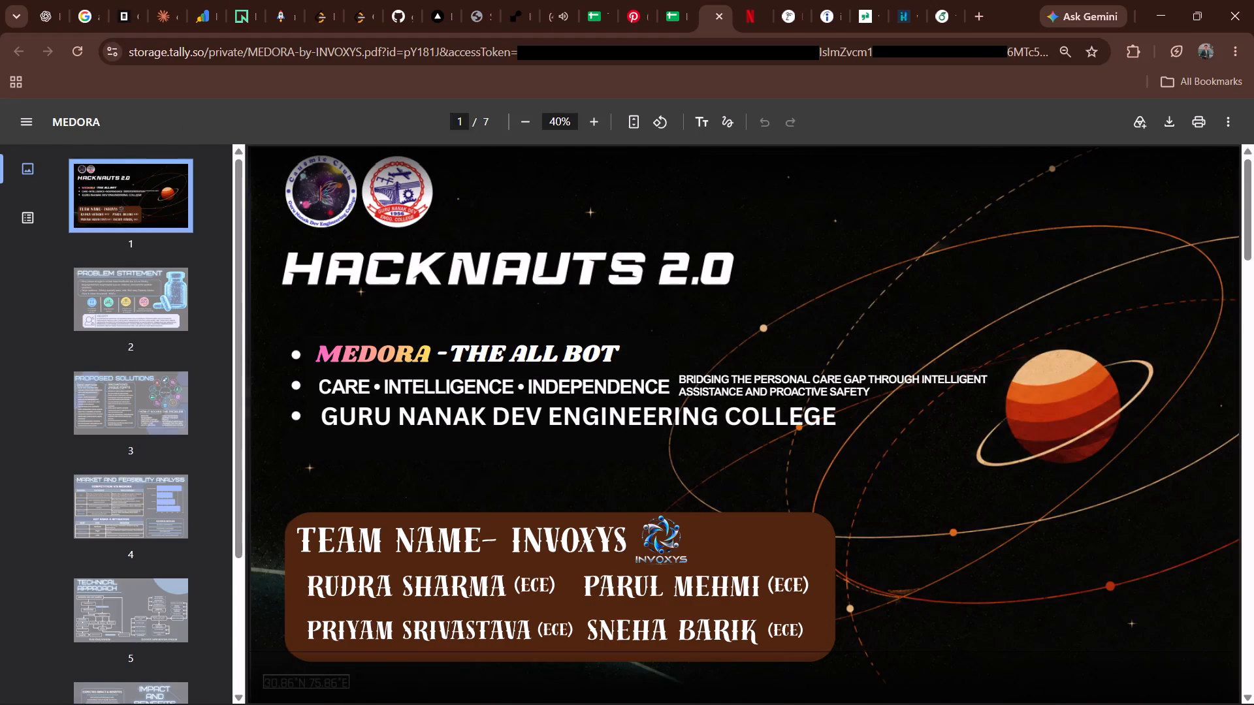
Read the Problem Statement page of INVOXYS's MEDORA PDF, examining the healthcare access problems and target audience.
{"action": "left_click_drag", "start_coordinate": [620, 391], "coordinate": [708, 386]}
{"action": "scroll", "coordinate": [708, 386], "scroll_direction": "down", "scroll_amount": 4}
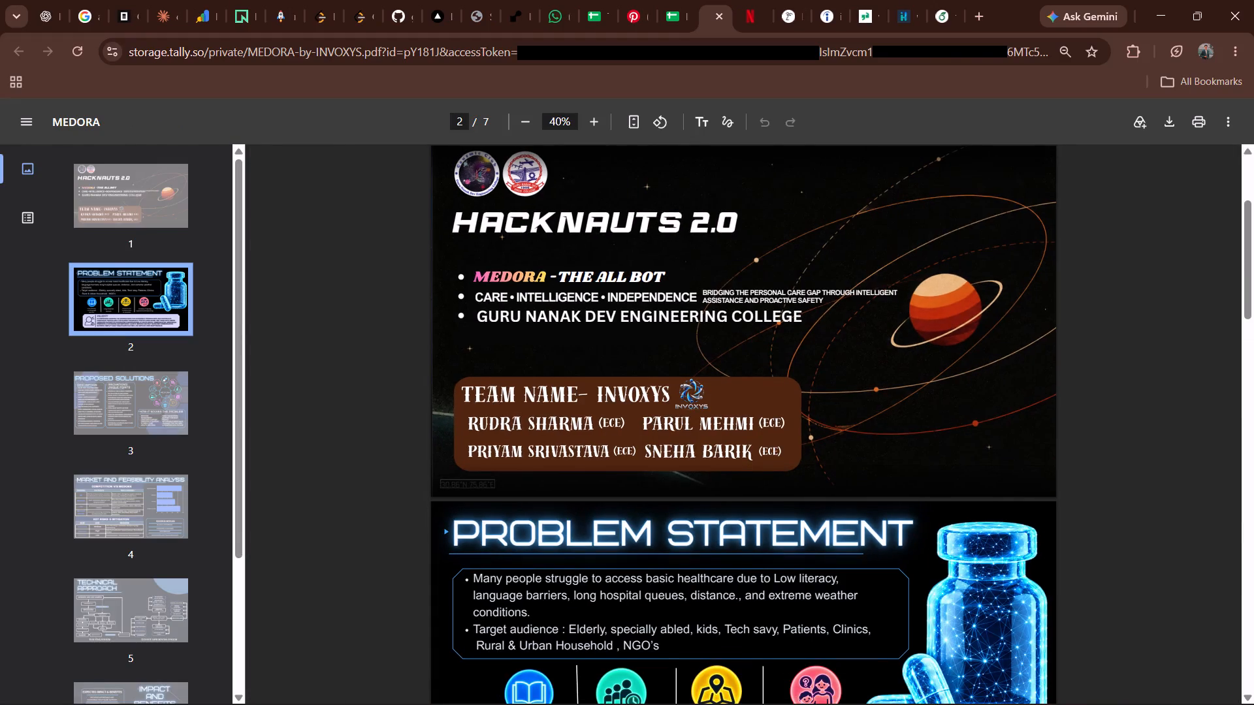
{"action": "scroll", "coordinate": [708, 386], "scroll_direction": "down", "scroll_amount": 1}
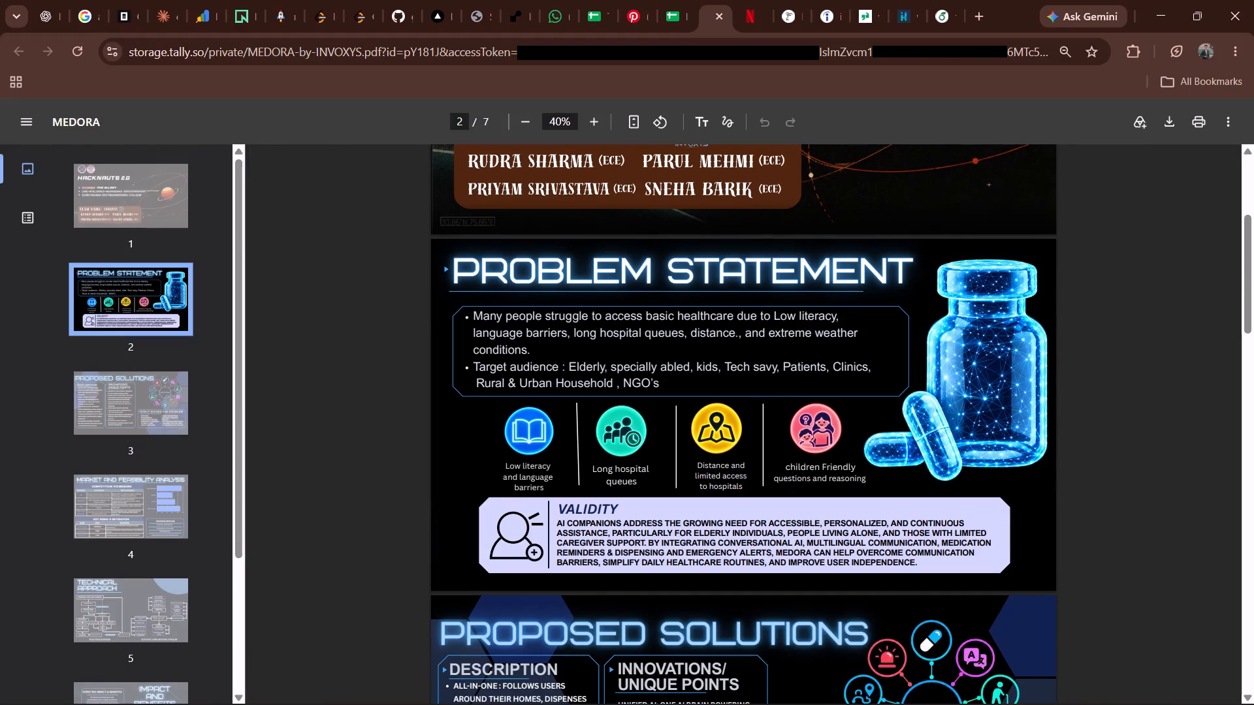
{"action": "left_click_drag", "start_coordinate": [592, 322], "coordinate": [796, 336]}
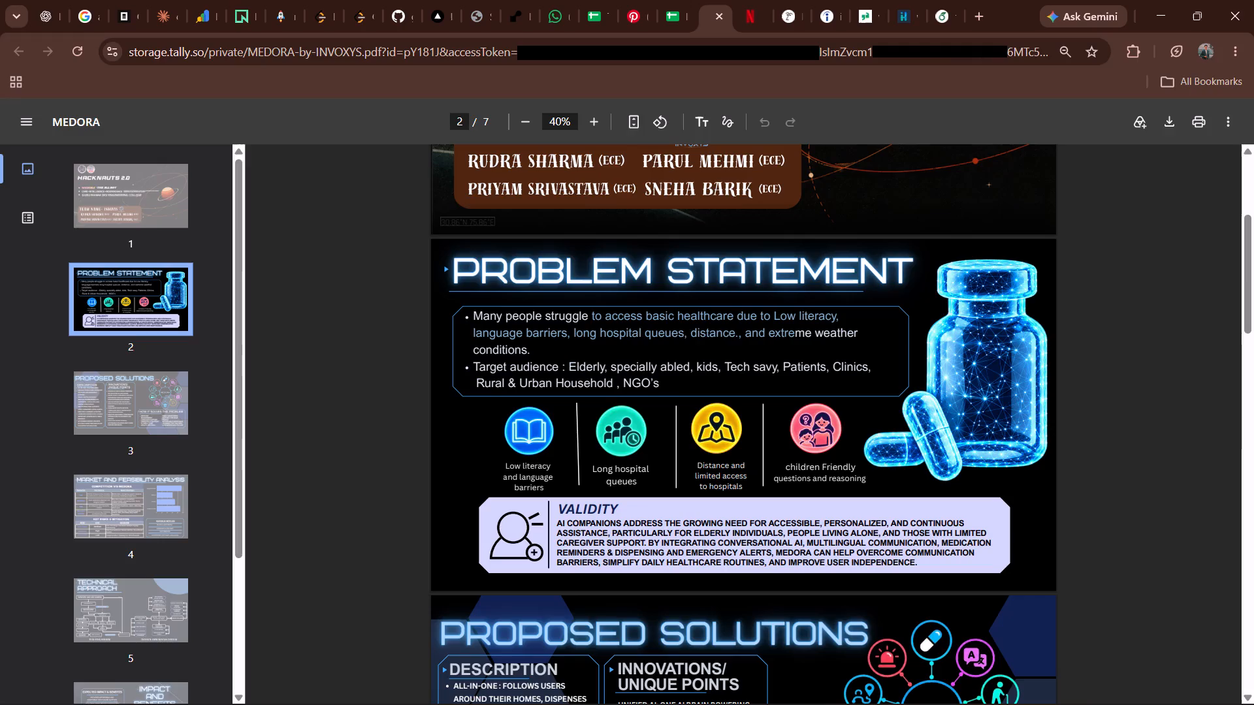
{"action": "left_click_drag", "start_coordinate": [796, 336], "coordinate": [558, 334]}
{"action": "left_click", "coordinate": [558, 334]}
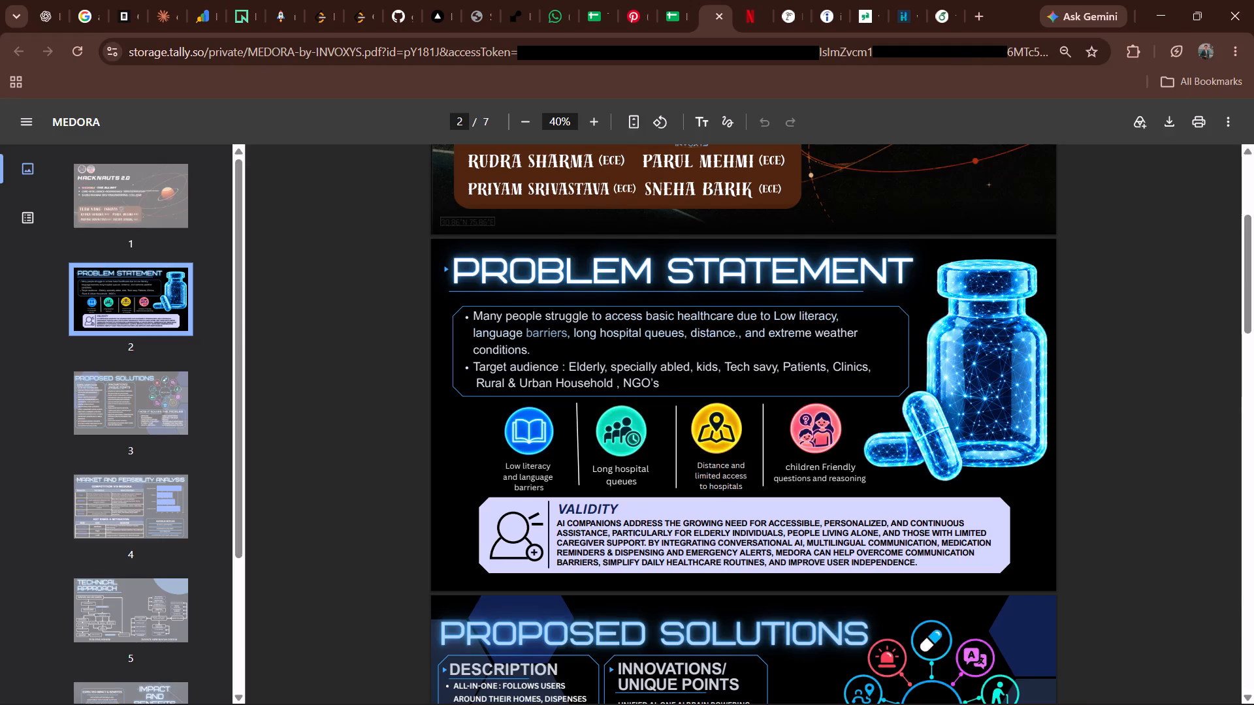